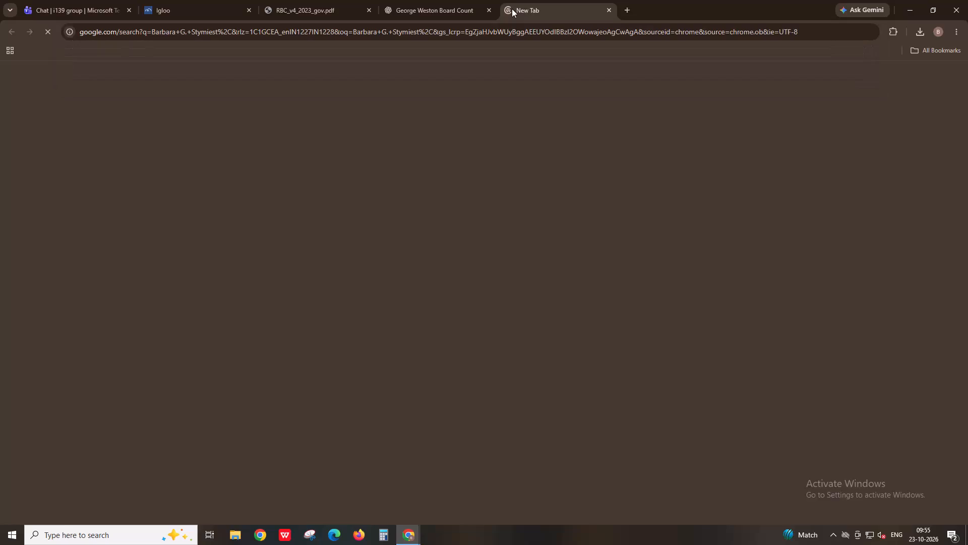
# Close the web search tab for the previous director and return to the board listing in RBC_v4_2023_gov.pdf.
pyautogui.middleClick(531, 0)
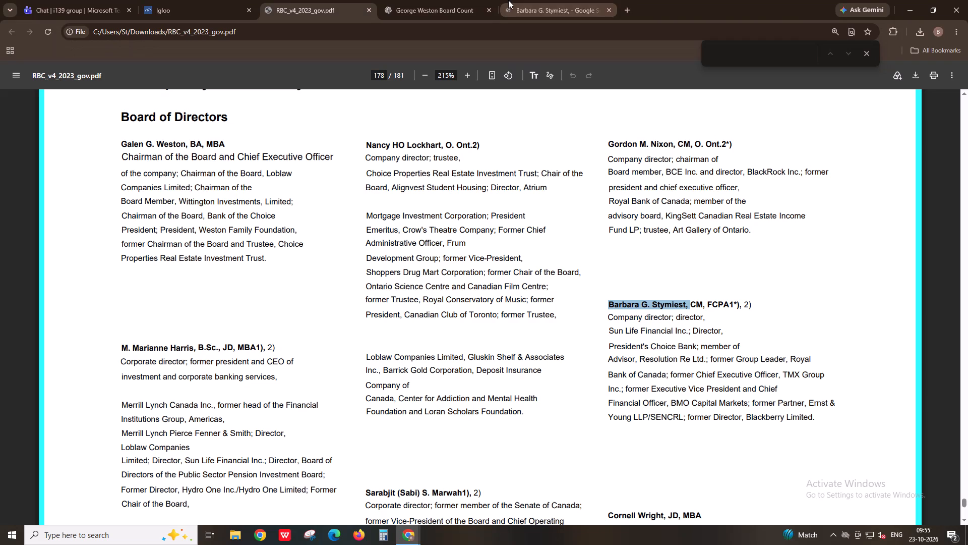
# Copy the name of the President and Director of Wittington Investments from the Board of Directors page and search the web for it.
pyautogui.scroll(-2, 635, 385)
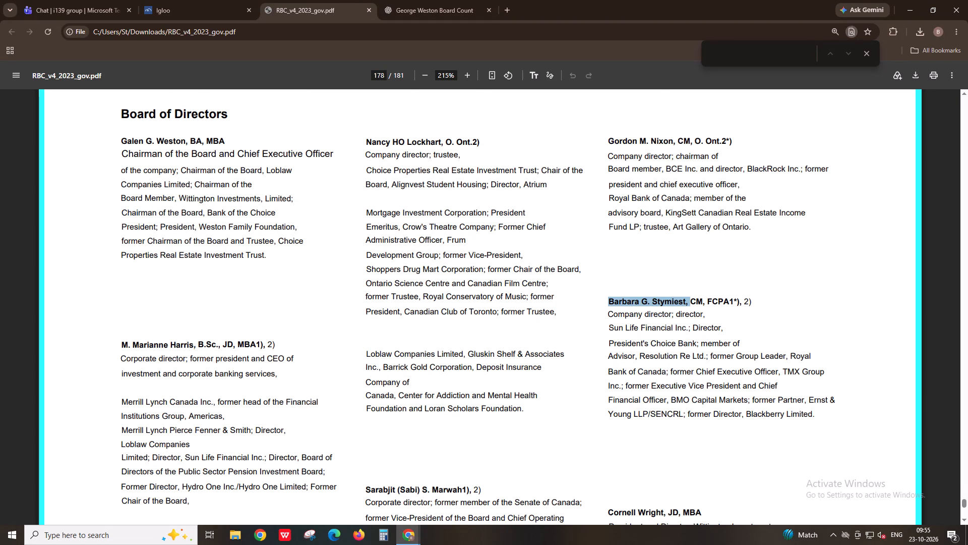
pyautogui.moveTo(609, 416); pyautogui.dragTo(661, 414)
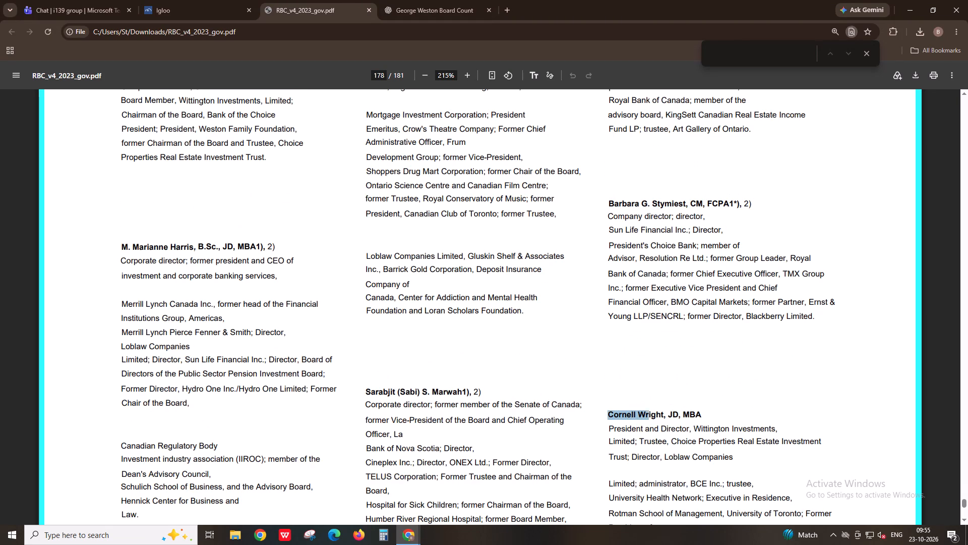
pyautogui.moveTo(661, 414); pyautogui.dragTo(665, 413)
pyautogui.hotkey('ctrl', 'c')
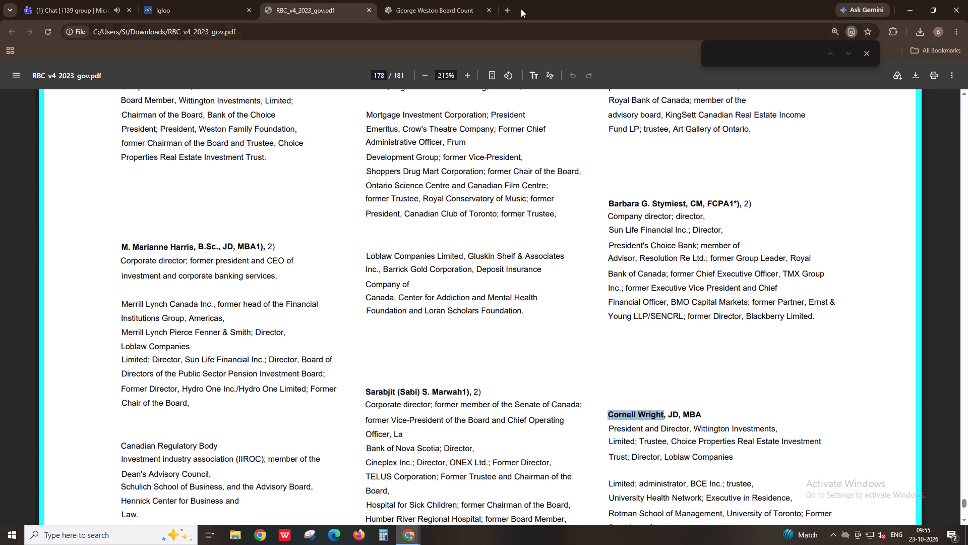
pyautogui.click(509, 7)
pyautogui.hotkey('ctrl', 'v')
pyautogui.press('Return')
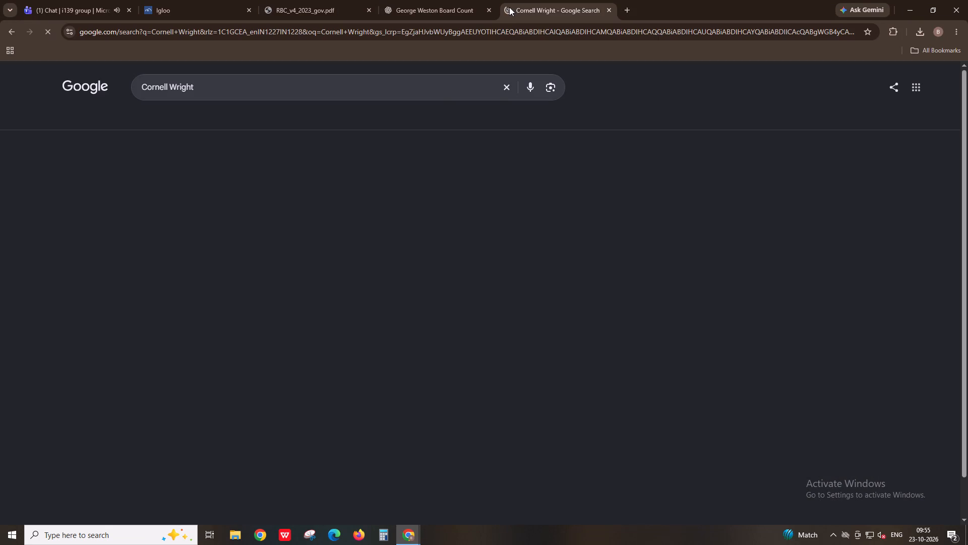
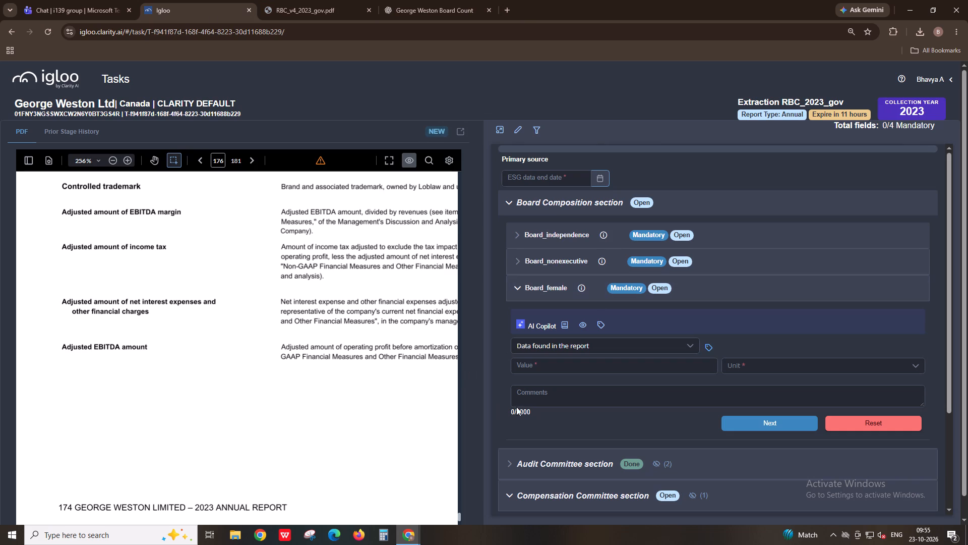
# Calculate 3/7*100 in Calculator for the share of women on the board.
pyautogui.click(390, 528)
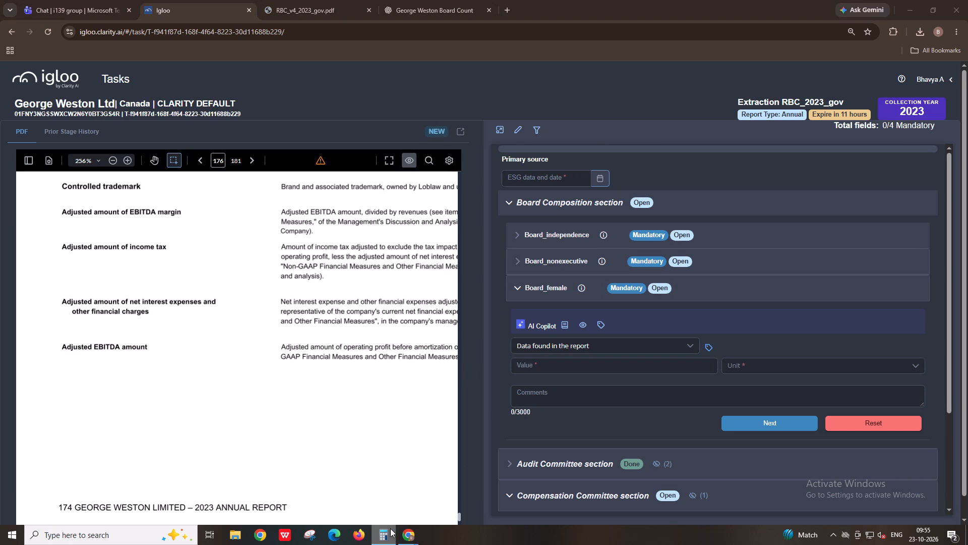
pyautogui.press('3')
pyautogui.write('/7')
pyautogui.write('*100')
pyautogui.press('Return')
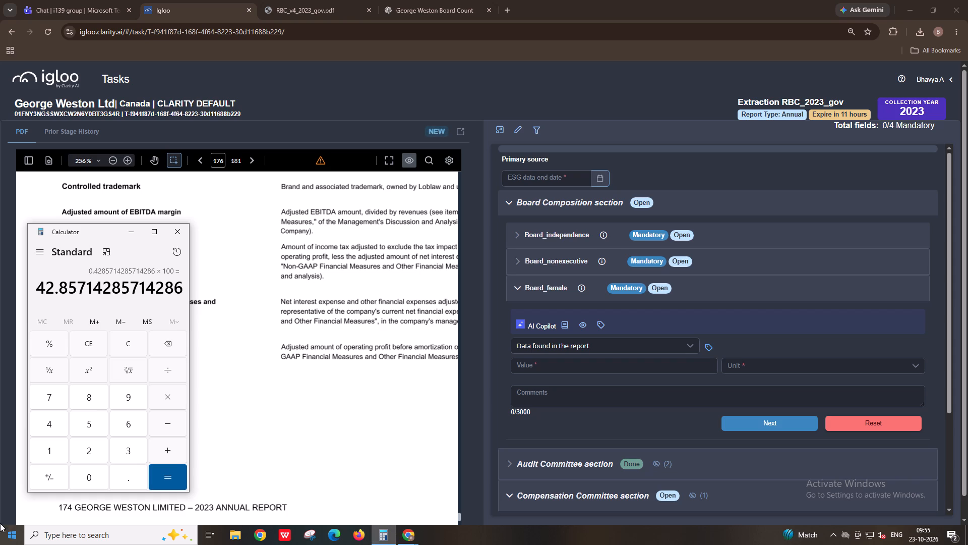
# Check Board_female in Igloo's prior stage history and enter 42.86 with the unit % for the Board_female field.
pyautogui.click(72, 135)
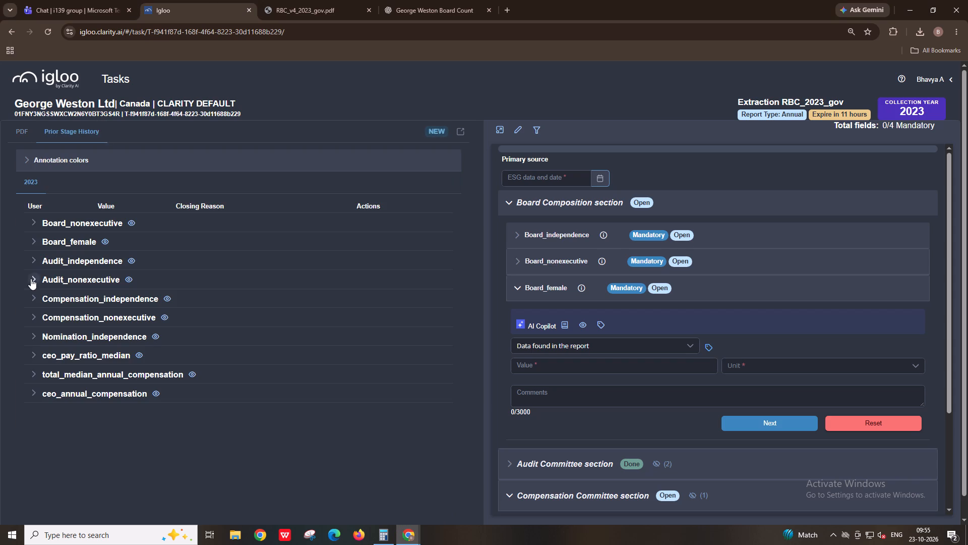
pyautogui.click(35, 237)
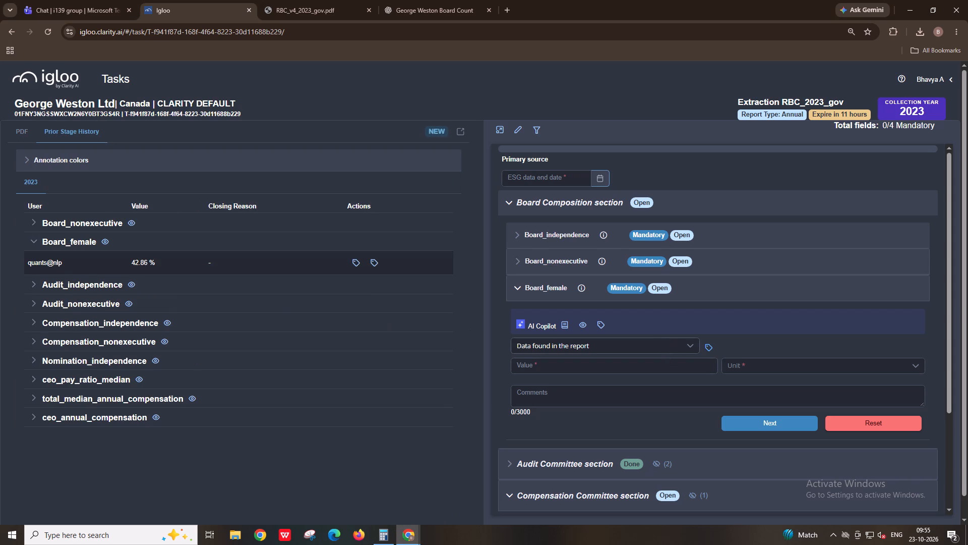
pyautogui.click(662, 364)
pyautogui.write('42.86')
pyautogui.click(787, 374)
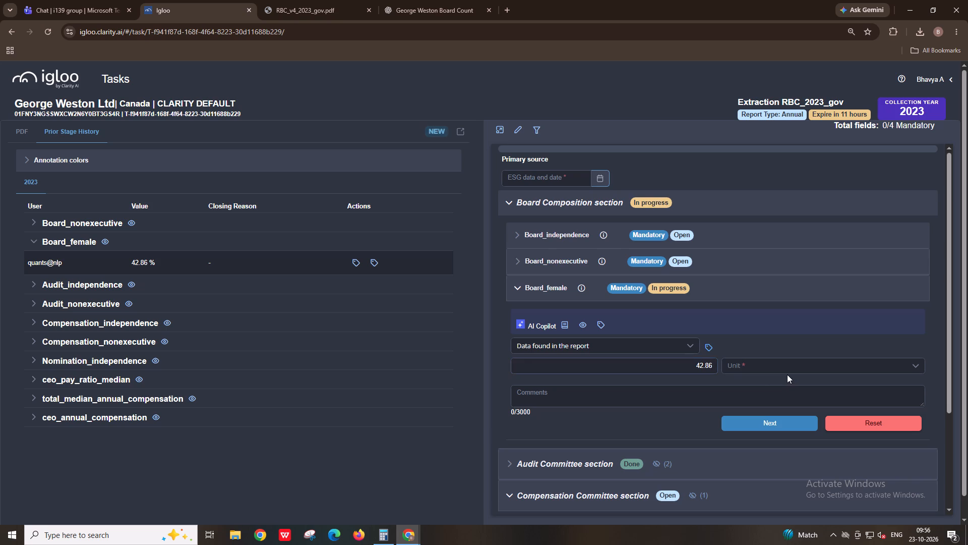
pyautogui.click(789, 369)
pyautogui.click(768, 392)
# Read the AI Copilot explanation for Board_female and recheck the director listing in RBC_v4_2023_gov.pdf.
pyautogui.click(22, 128)
pyautogui.click(572, 323)
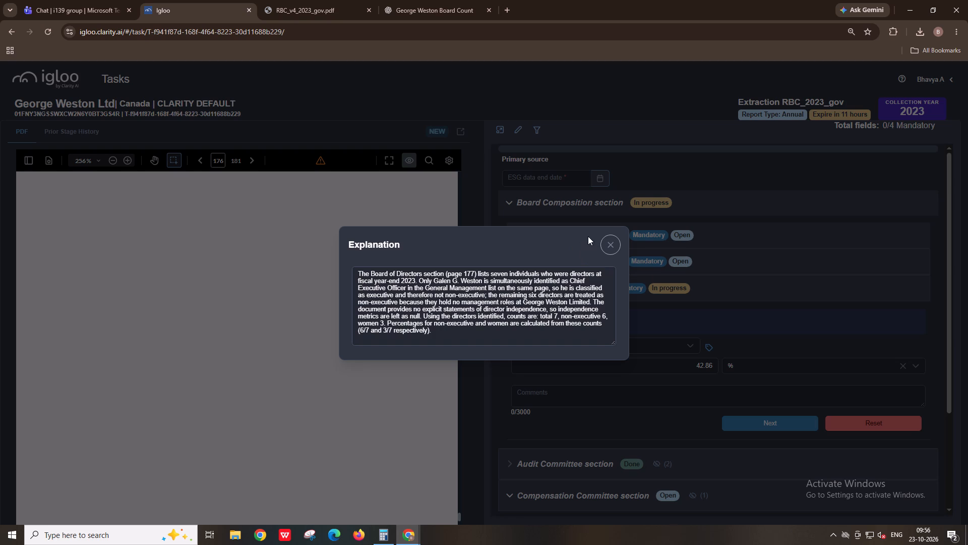
pyautogui.click(610, 237)
pyautogui.click(589, 406)
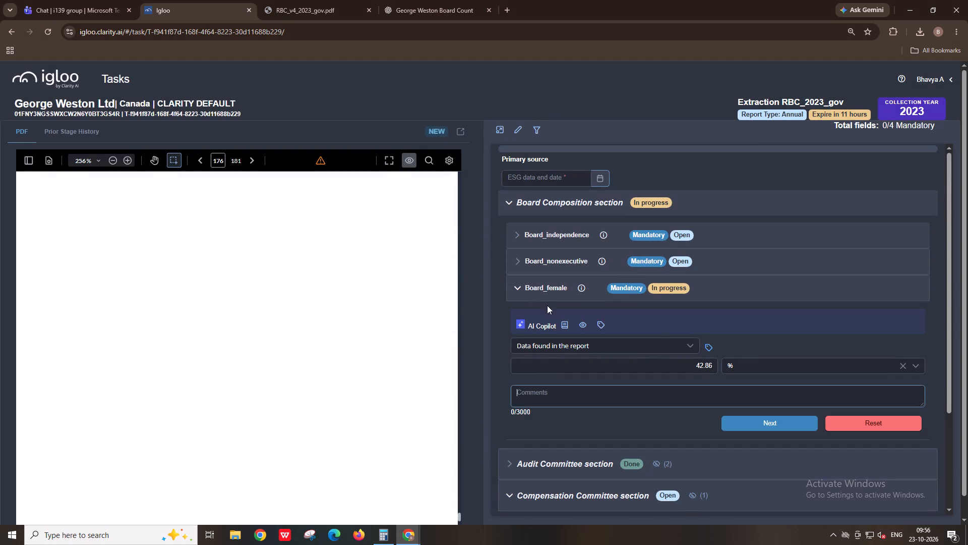
pyautogui.click(382, 0)
pyautogui.click(368, 0)
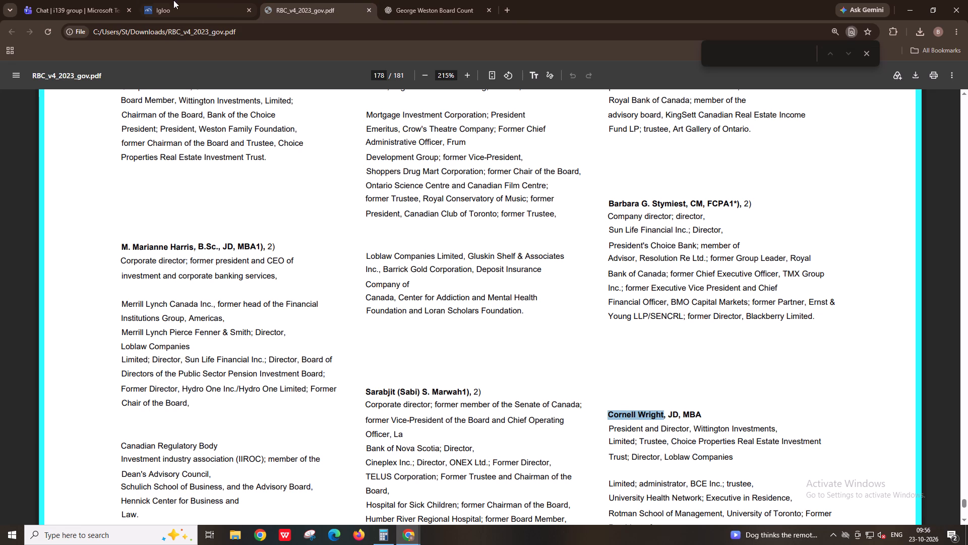
pyautogui.click(141, 0)
# Enter the Board_female comment "BOD consists of 7 members, out of which 3 are female." with "3/7*100" on a second line.
pyautogui.click(546, 404)
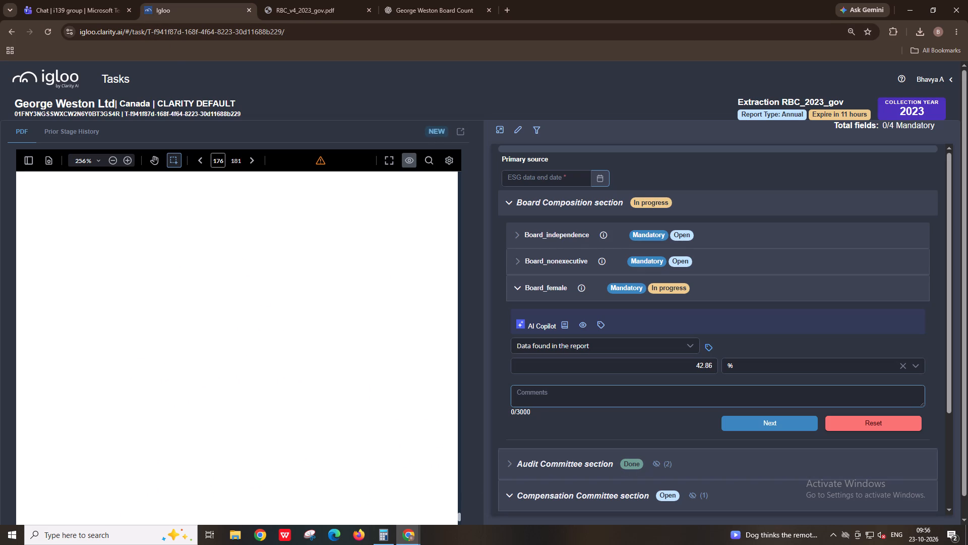
pyautogui.write('BOD co')
pyautogui.write('nsists of')
pyautogui.press('space')
pyautogui.write('7 members')
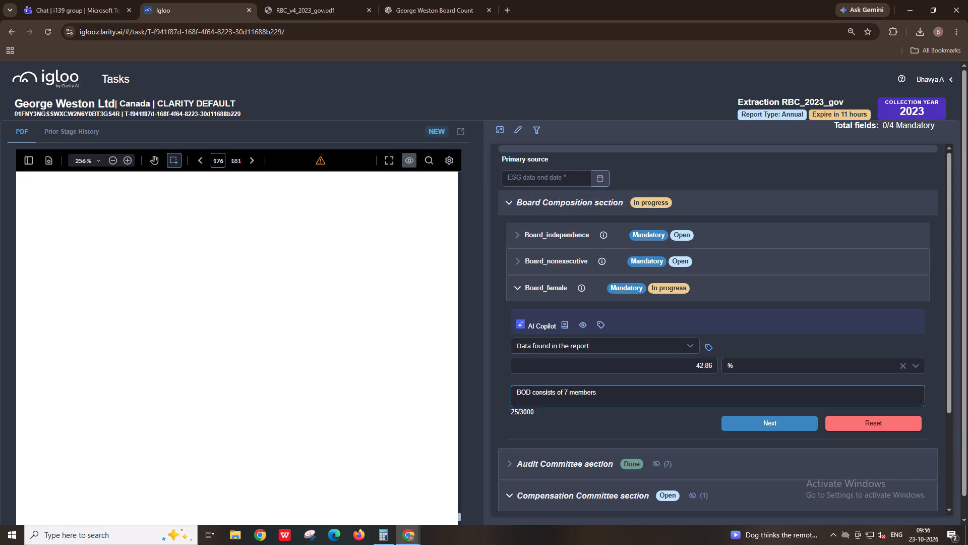
pyautogui.write(', ou ofwhch')
pyautogui.press('BackSpace')
pyautogui.press('BackSpace')
pyautogui.press('BackSpace')
pyautogui.press('BackSpace')
pyautogui.press('BackSpace')
pyautogui.press('BackSpace')
pyautogui.press('BackSpace')
pyautogui.press('BackSpace')
pyautogui.press('BackSpace')
pyautogui.write('out of which 4')
pyautogui.press('space')
pyautogui.press('BackSpace')
pyautogui.press('BackSpace')
pyautogui.write('3 are fea')
pyautogui.press('BackSpace')
pyautogui.write('ma')
pyautogui.write('le.')
pyautogui.press('Return')
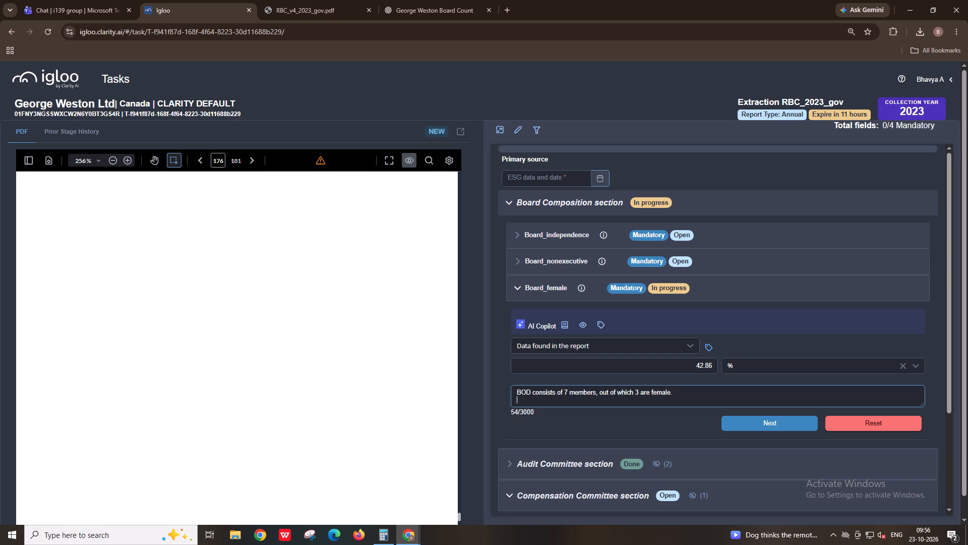
pyautogui.write('3/7*100')
# Annotate the "Board of Directors" heading on page 178 as the Board_female extract and proceed to the next field.
pyautogui.keyDown('ctrl'); pyautogui.scroll(-1, 147, 465); pyautogui.keyUp('ctrl')
pyautogui.keyDown('ctrl'); pyautogui.scroll(1, 147, 465); pyautogui.keyUp('ctrl')
pyautogui.scroll(-19, 147, 465)
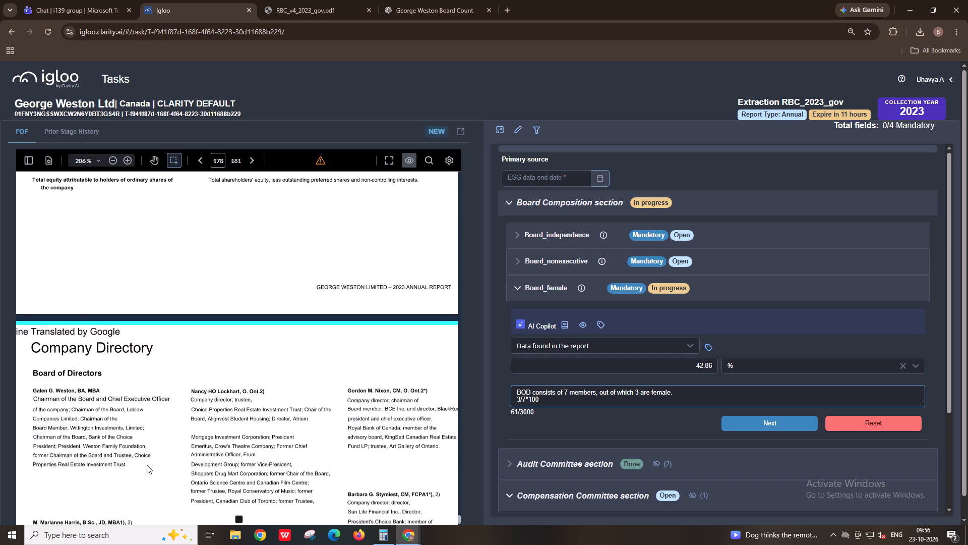
pyautogui.scroll(-2, 147, 465)
pyautogui.click(708, 343)
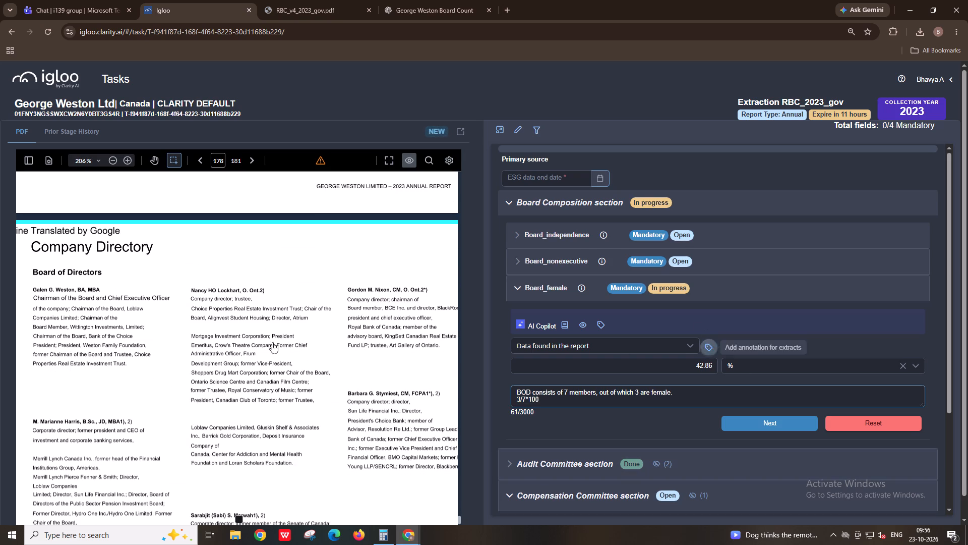
pyautogui.moveTo(25, 277); pyautogui.dragTo(125, 277)
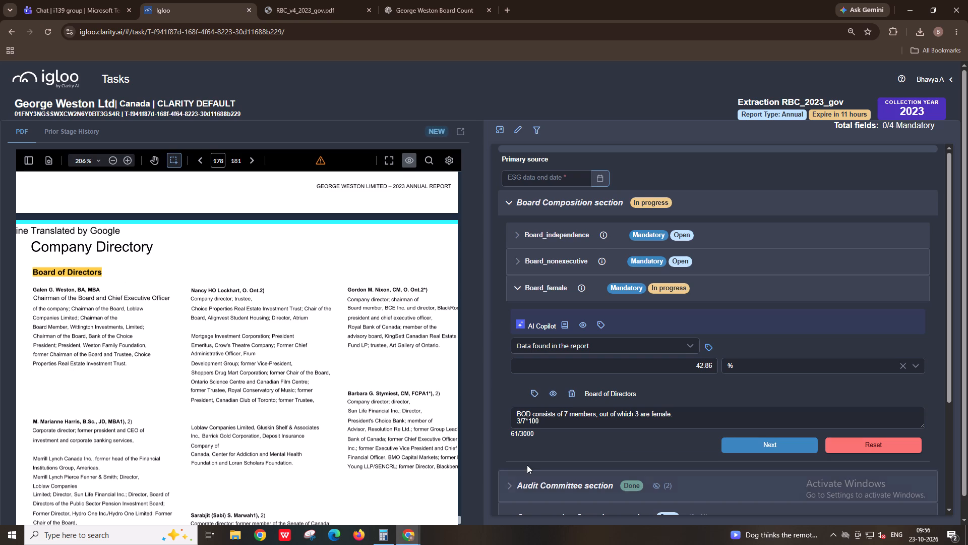
pyautogui.click(738, 444)
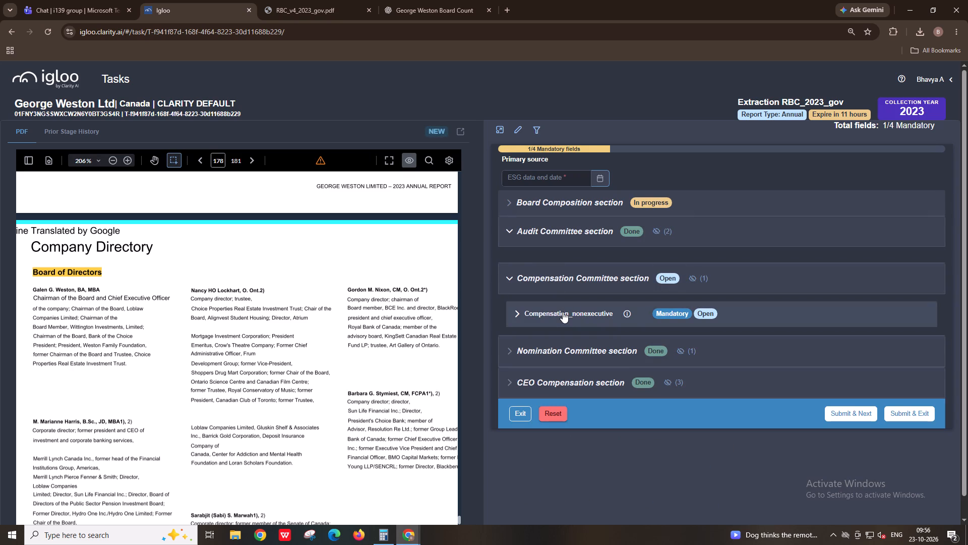
# Search RBC_v4_2023_gov.pdf for "compensation" and go through the matches.
pyautogui.click(325, 0)
pyautogui.hotkey('ctrl', 'f')
pyautogui.write('compensation')
pyautogui.press('Return')
pyautogui.press('Return')
pyautogui.press('Return')
pyautogui.press('Return')
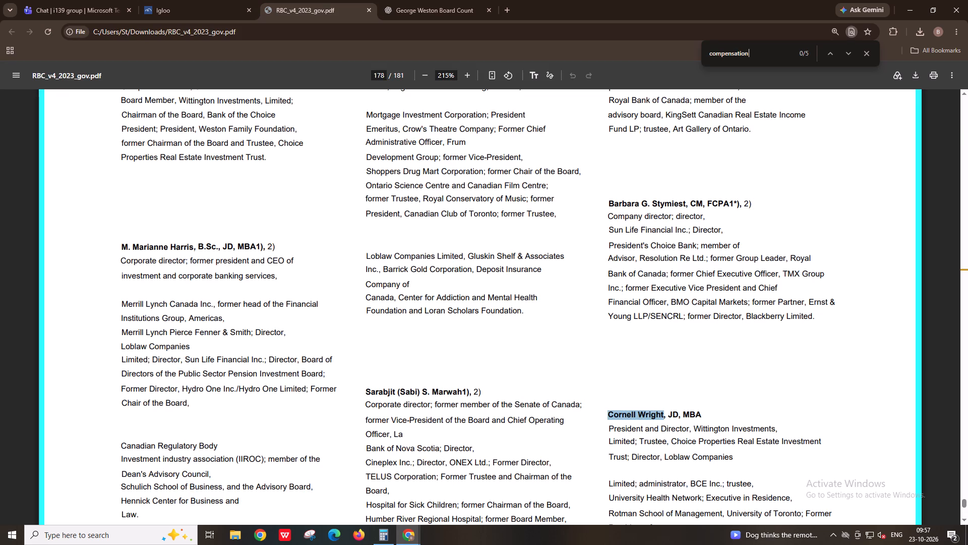
pyautogui.press('Return')
pyautogui.press('Return')
pyautogui.press('Return')
pyautogui.press('Return')
pyautogui.press('Return')
pyautogui.press('Return')
pyautogui.press('Return')
pyautogui.press('Return')
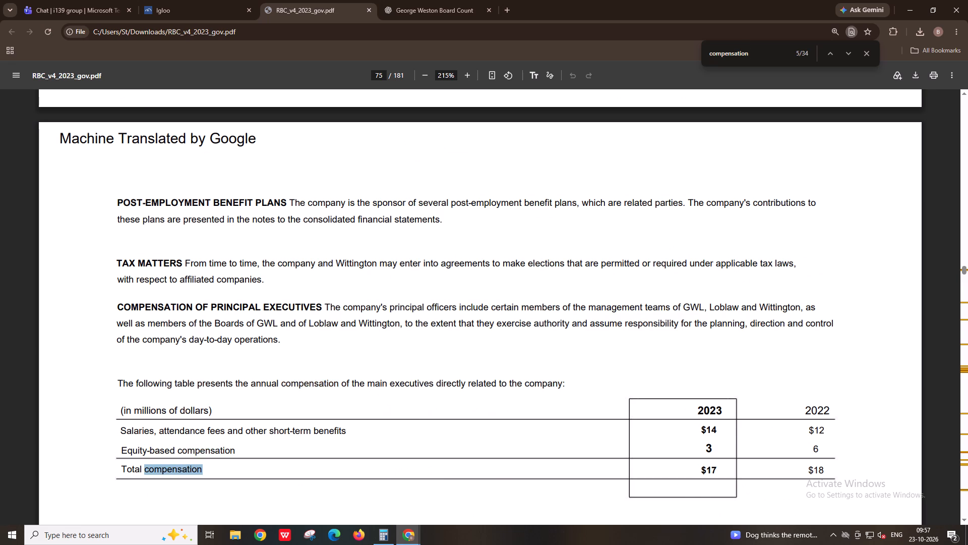
pyautogui.press('space')
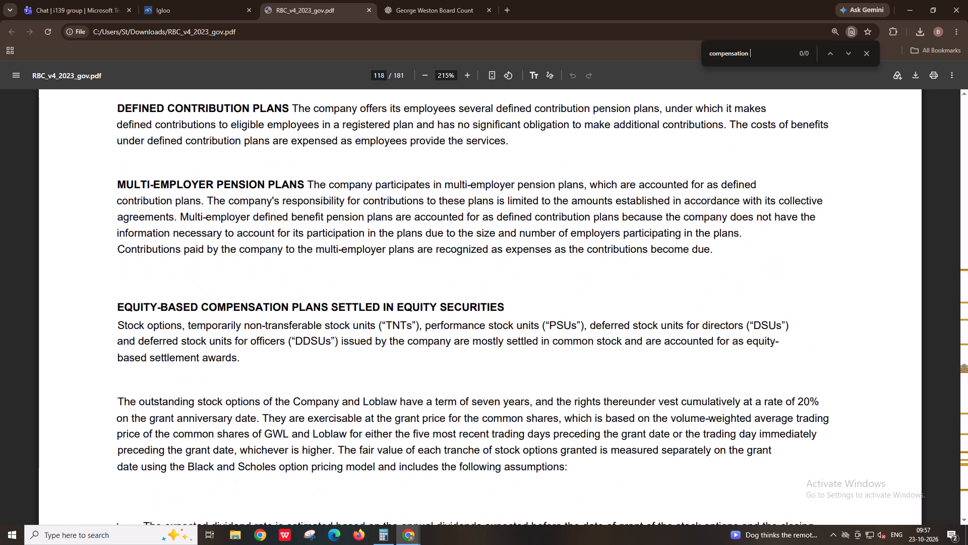
pyautogui.press('c')
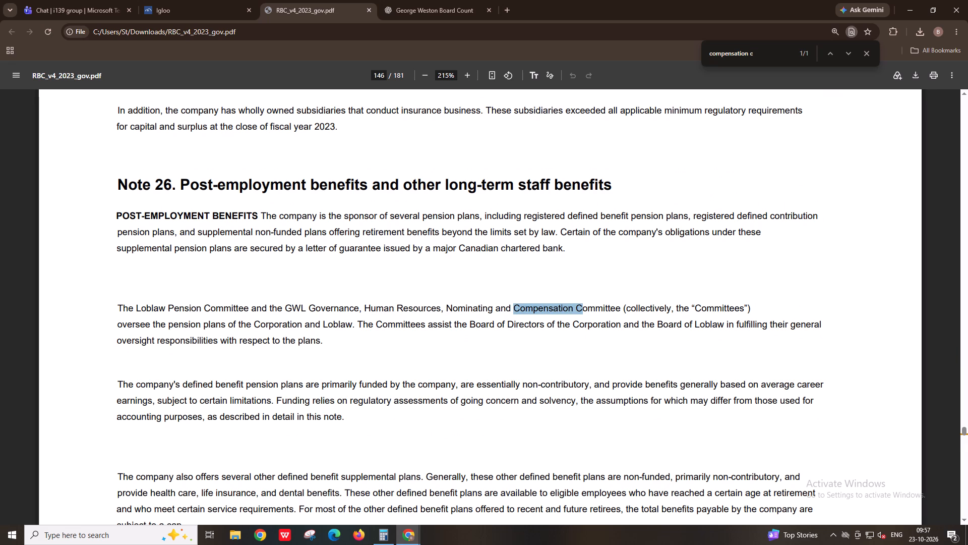
pyautogui.press('Return')
pyautogui.press('Return')
pyautogui.press('Return')
pyautogui.press('Return')
pyautogui.press('Return')
pyautogui.press('Return')
pyautogui.press('Return')
pyautogui.press('Return')
pyautogui.press('Return')
pyautogui.press('Return')
pyautogui.press('Return')
pyautogui.press('Return')
pyautogui.press('Return')
pyautogui.press('Return')
pyautogui.press('Return')
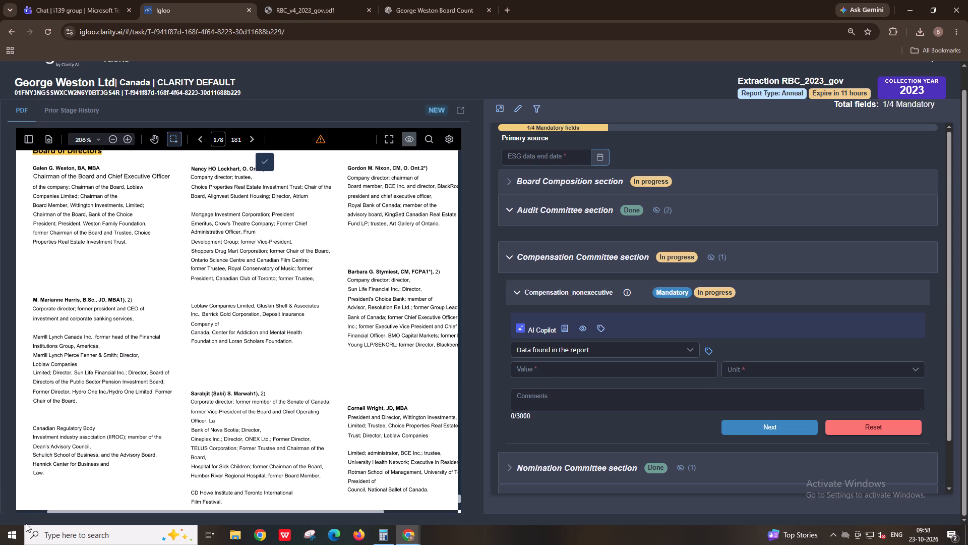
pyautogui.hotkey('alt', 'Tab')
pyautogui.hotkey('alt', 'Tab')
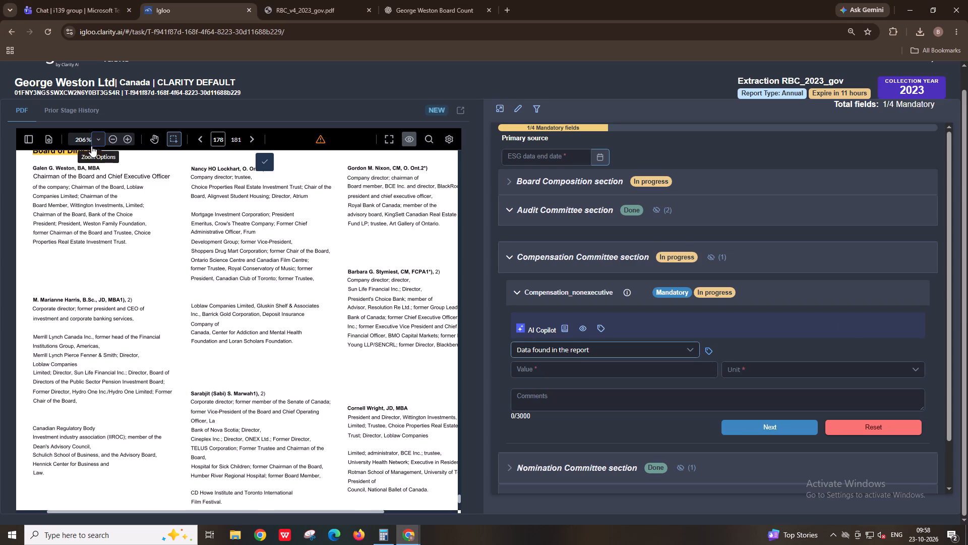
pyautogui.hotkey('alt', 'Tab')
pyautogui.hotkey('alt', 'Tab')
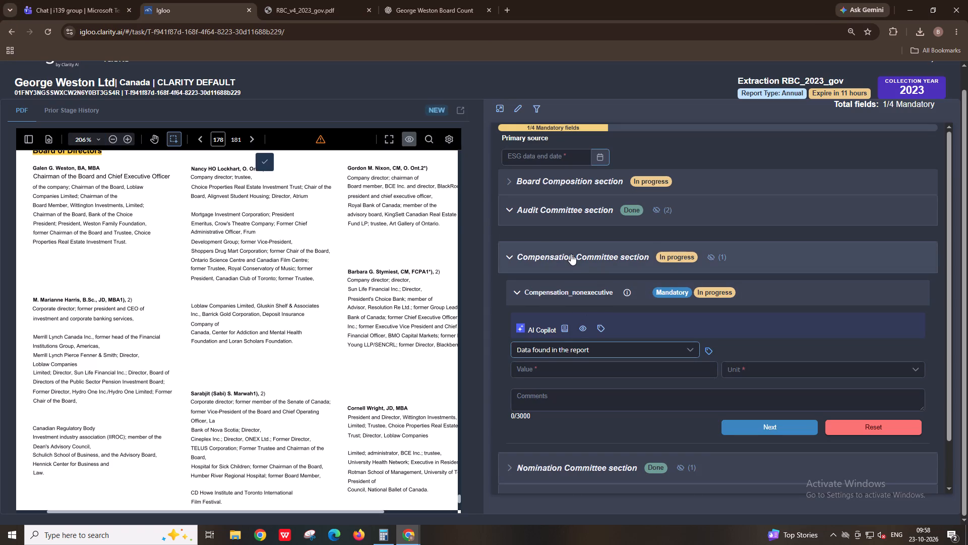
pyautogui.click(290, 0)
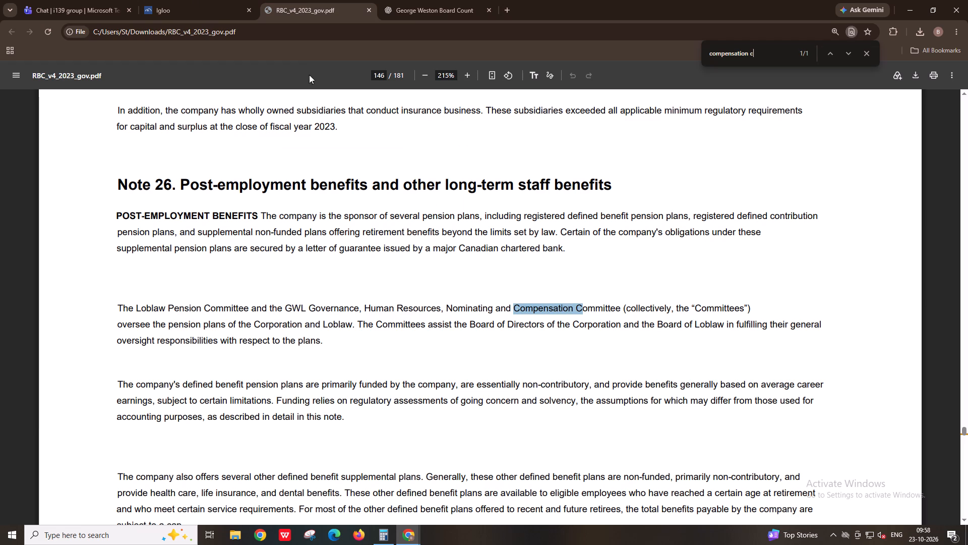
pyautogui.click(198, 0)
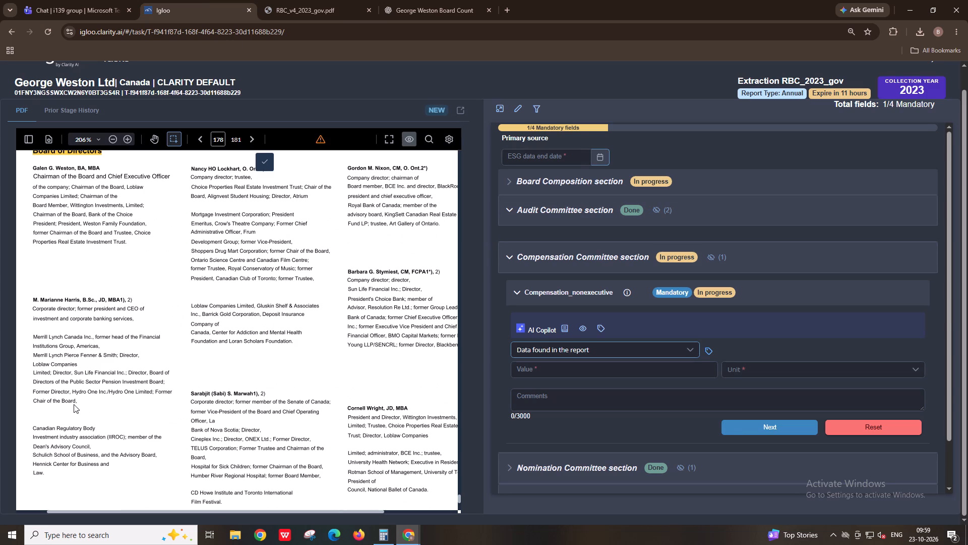
# Go to page 178 of RBC_v4_2023_gov.pdf and examine the directors' entries and their committee footnote marks.
pyautogui.click(303, 0)
pyautogui.click(385, 79)
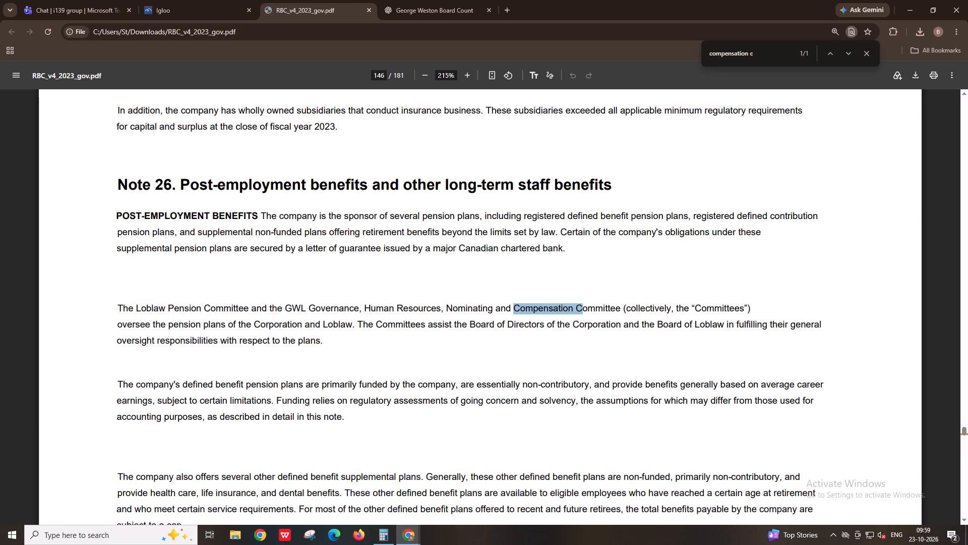
pyautogui.write('162')
pyautogui.press('BackSpace')
pyautogui.press('BackSpace')
pyautogui.press('BackSpace')
pyautogui.press('BackSpace')
pyautogui.write('178')
pyautogui.press('Return')
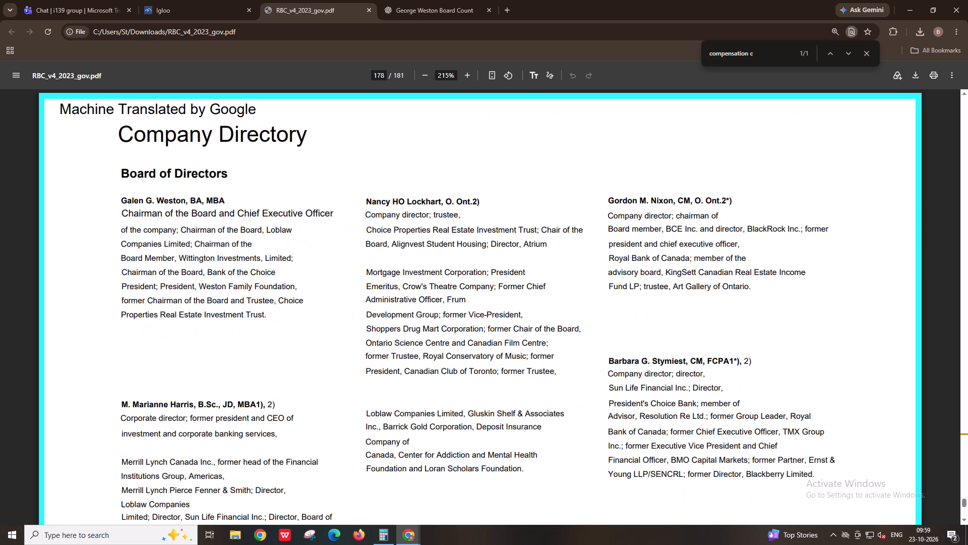
pyautogui.scroll(-6, 226, 247)
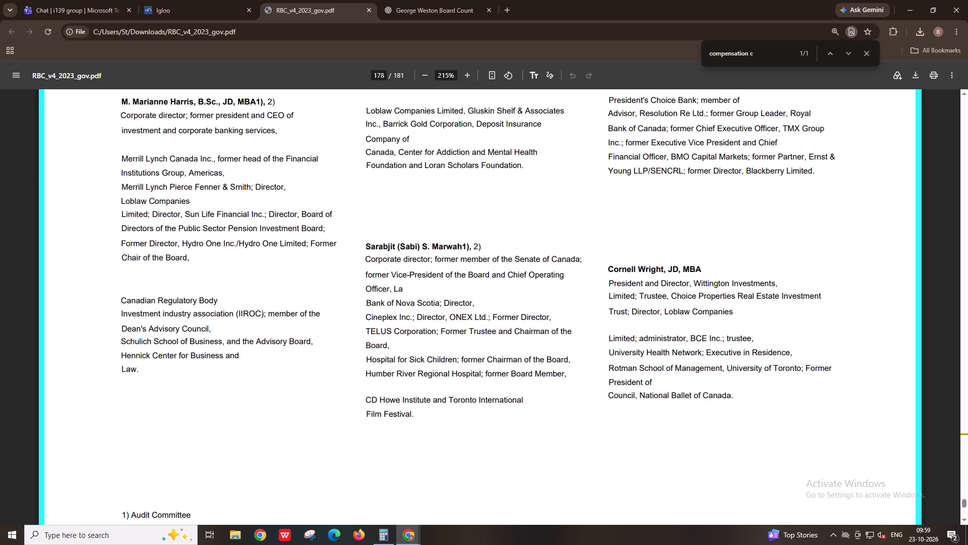
pyautogui.scroll(3, 226, 247)
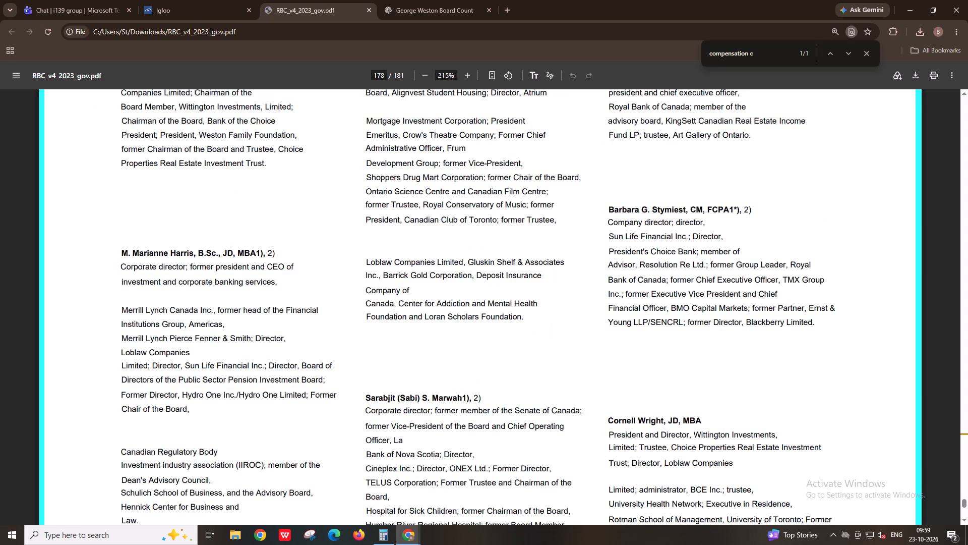
pyautogui.scroll(2, 258, 284)
pyautogui.scroll(-4, 281, 281)
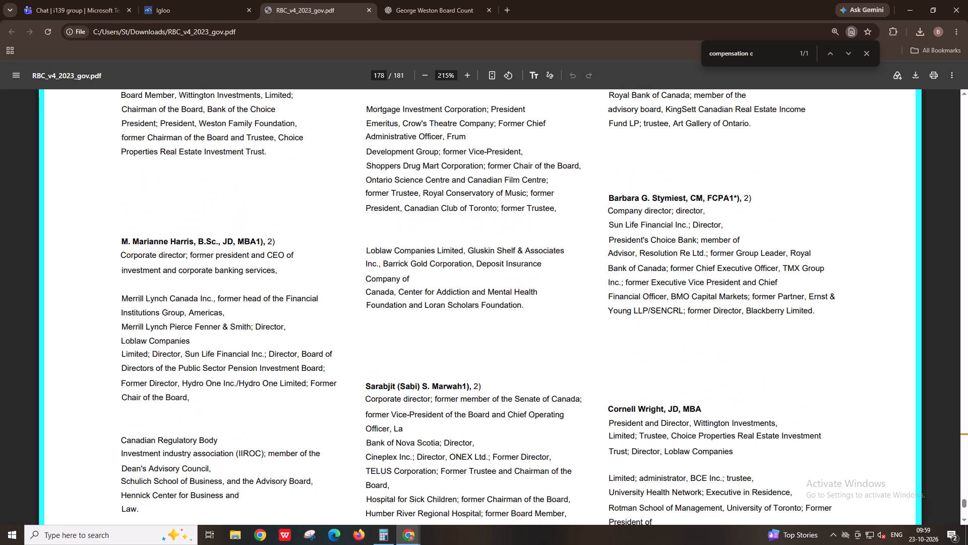
pyautogui.scroll(4, 281, 281)
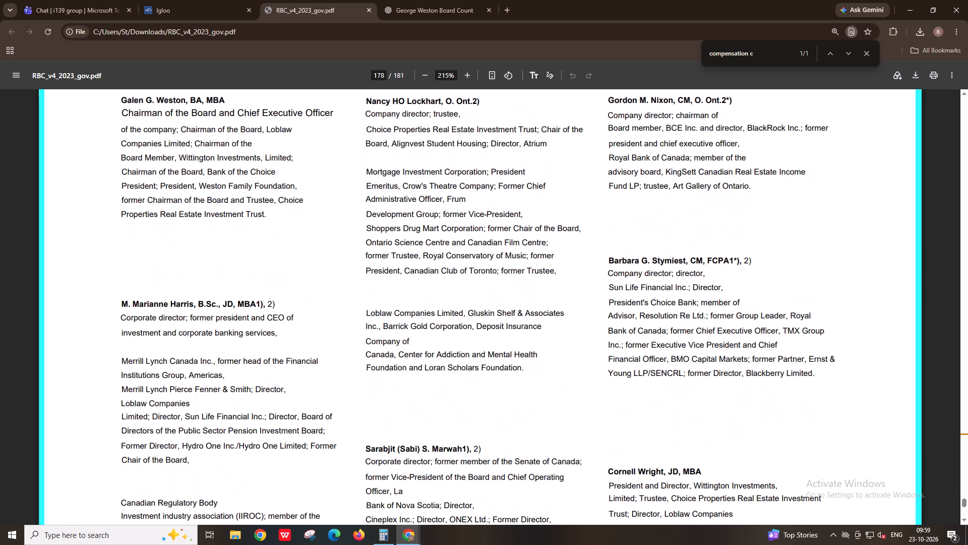
pyautogui.scroll(-1, 251, 330)
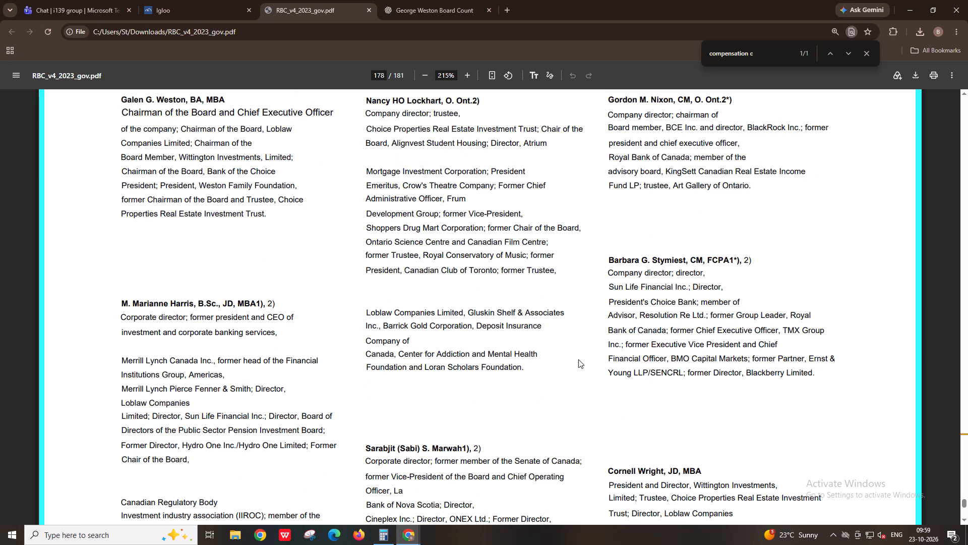
# Expand the Board Composition section with its Board_independence field and review the 2023 Prior Stage History.
pyautogui.click(231, 0)
pyautogui.click(646, 186)
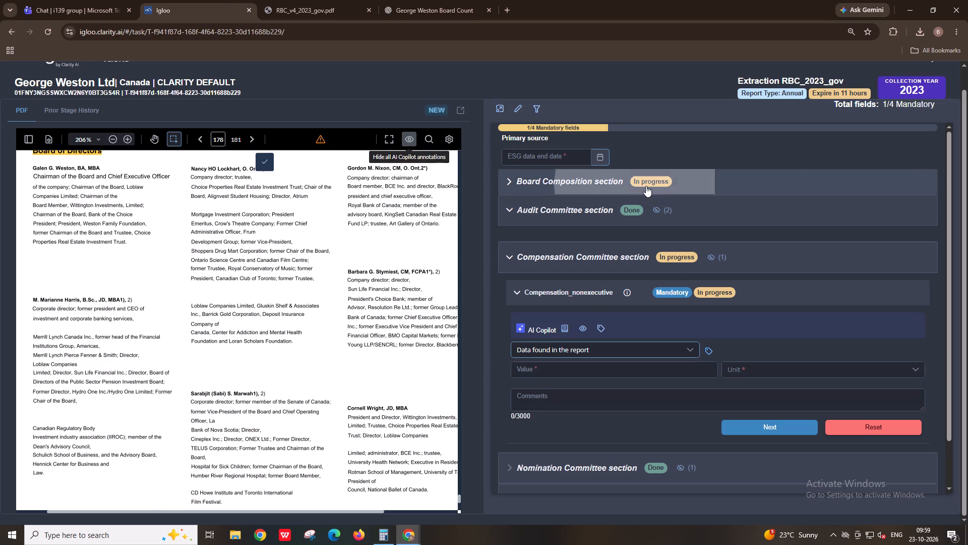
pyautogui.click(618, 213)
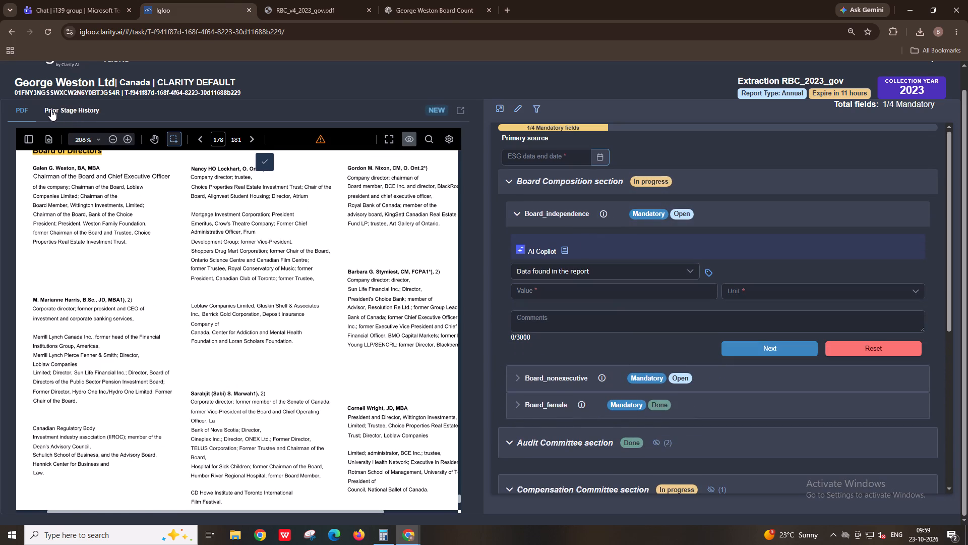
pyautogui.click(51, 110)
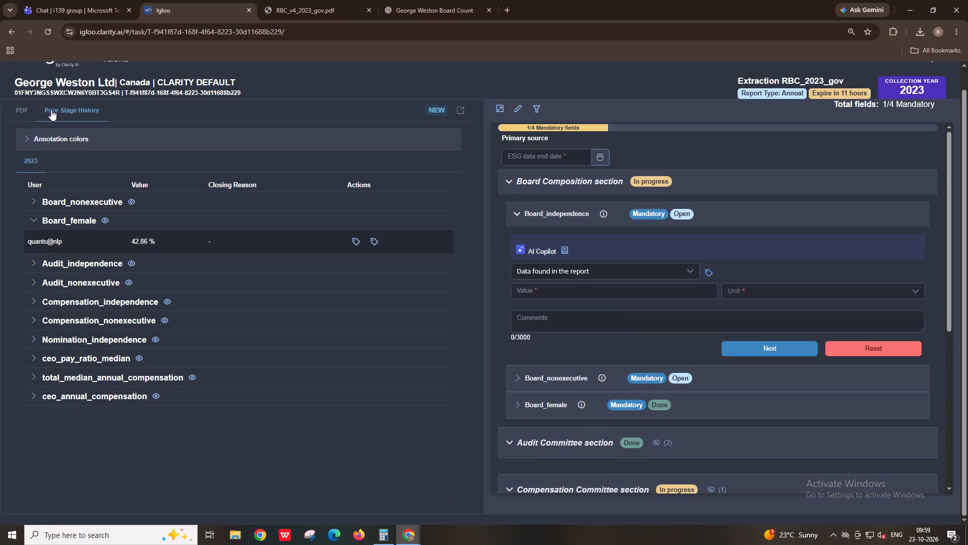
pyautogui.click(29, 262)
pyautogui.click(29, 262)
pyautogui.click(23, 117)
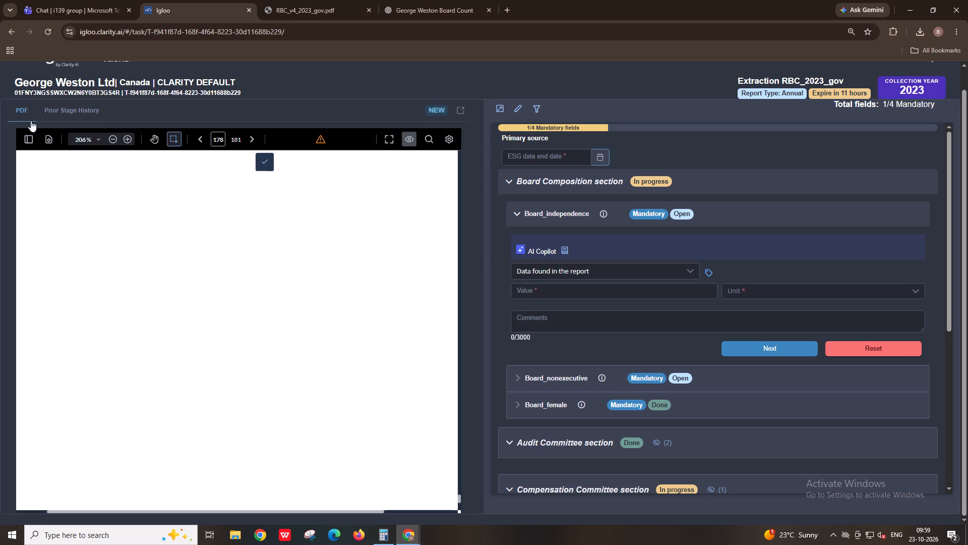
# Read the AI Copilot explanation for the Board_independence field and close it.
pyautogui.click(570, 249)
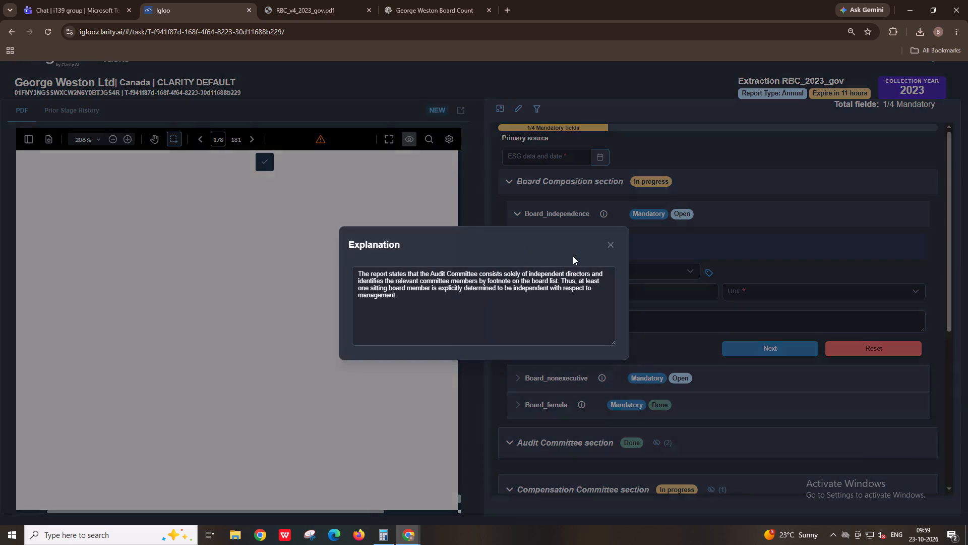
pyautogui.click(617, 246)
# Set the Board_independence status to "Data not found" and reopen its status options.
pyautogui.click(602, 280)
pyautogui.click(603, 270)
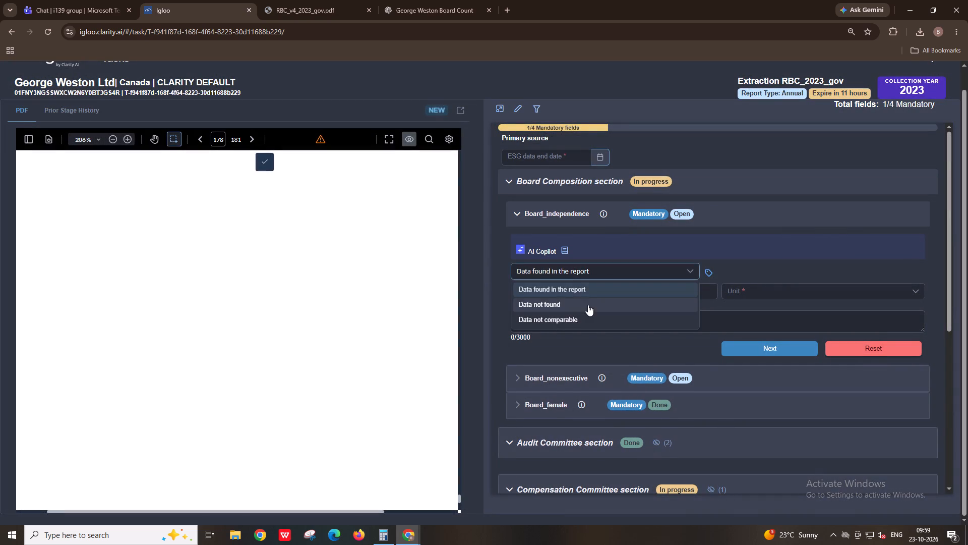
pyautogui.click(588, 305)
pyautogui.click(597, 282)
pyautogui.click(589, 290)
pyautogui.click(585, 286)
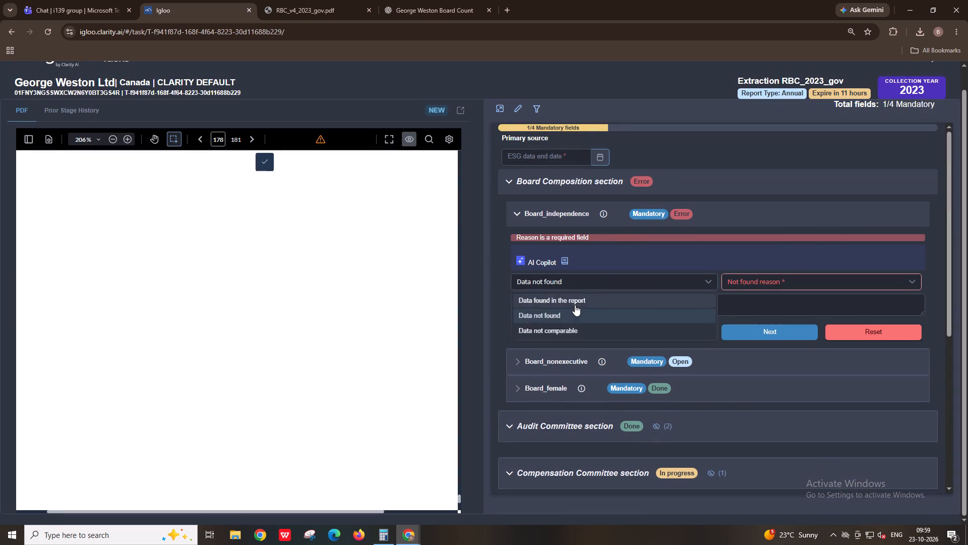
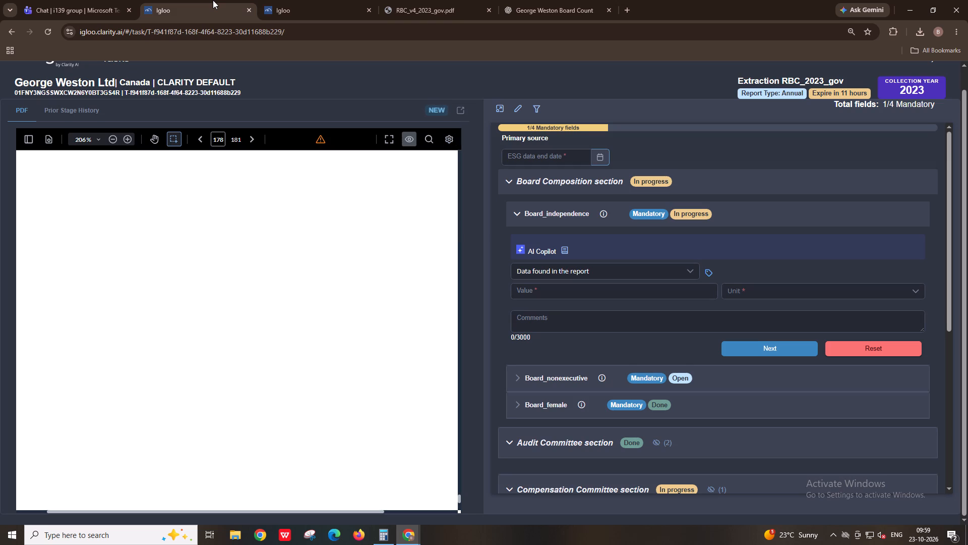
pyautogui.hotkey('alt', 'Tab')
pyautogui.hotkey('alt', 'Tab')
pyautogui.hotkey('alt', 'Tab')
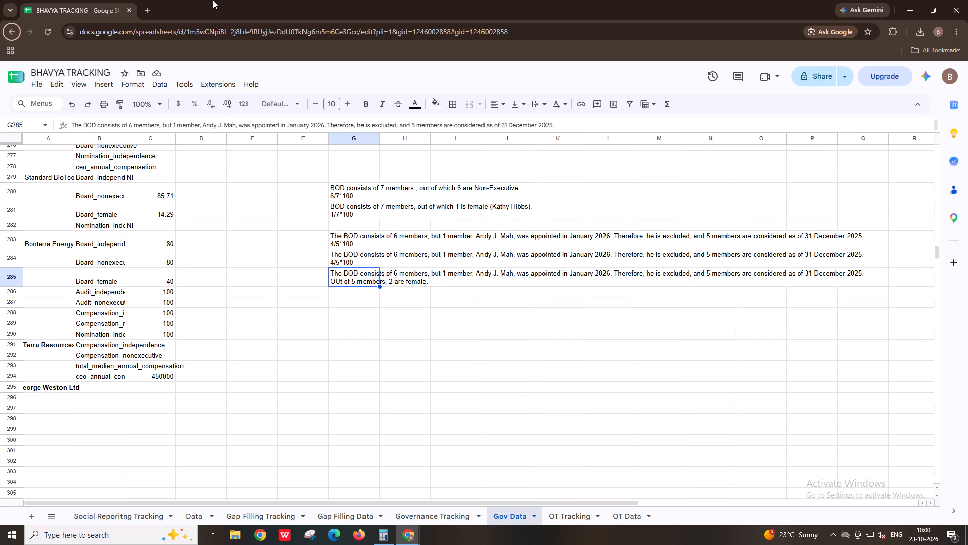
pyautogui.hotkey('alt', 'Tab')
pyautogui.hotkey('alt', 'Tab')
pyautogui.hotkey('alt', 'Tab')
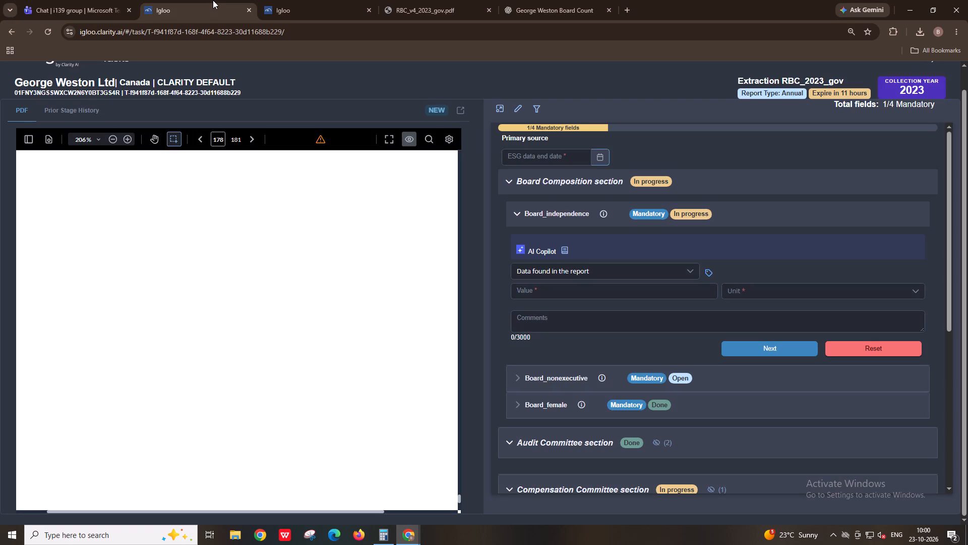
# Capture a screen snip of the French board of directors listing (Conseil d'administration) on page 178 of the report.
pyautogui.click(281, 0)
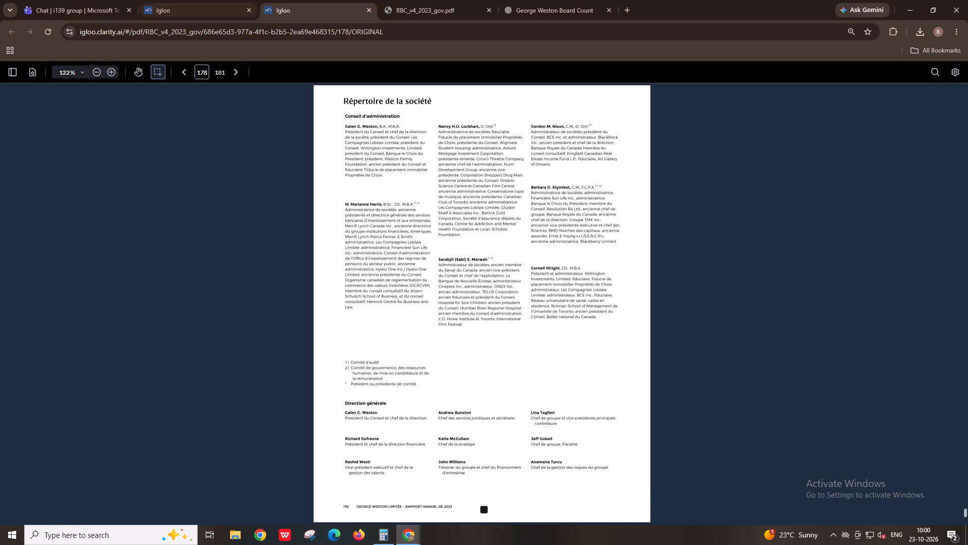
pyautogui.keyDown('ctrl'); pyautogui.scroll(3, 430, 198); pyautogui.keyUp('ctrl')
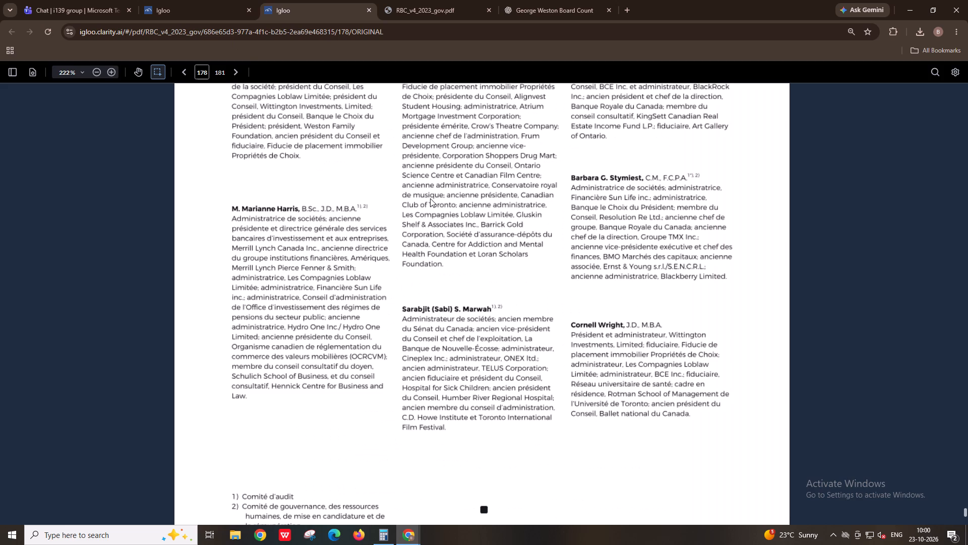
pyautogui.keyDown('ctrl'); pyautogui.scroll(-1, 430, 198); pyautogui.keyUp('ctrl')
pyautogui.scroll(1, 430, 198)
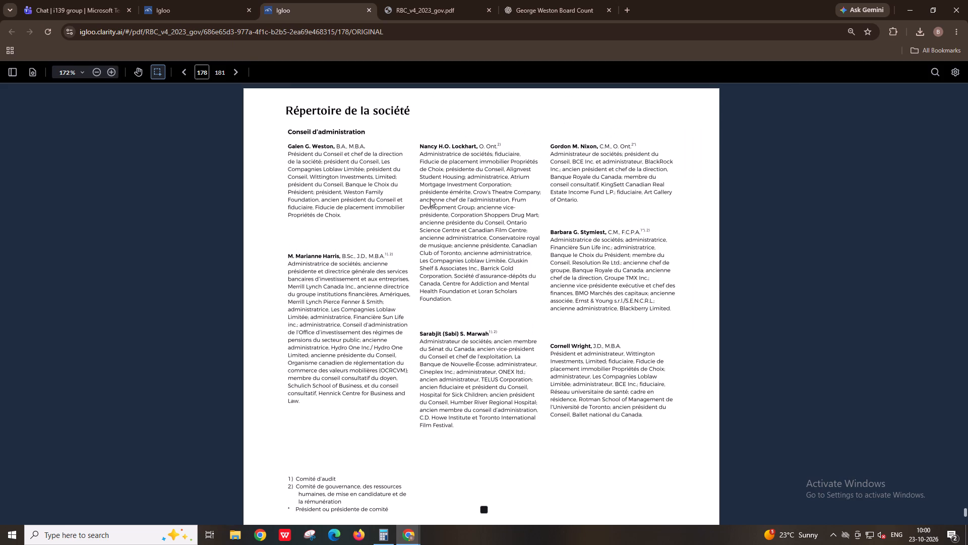
pyautogui.press('shift+super+s')
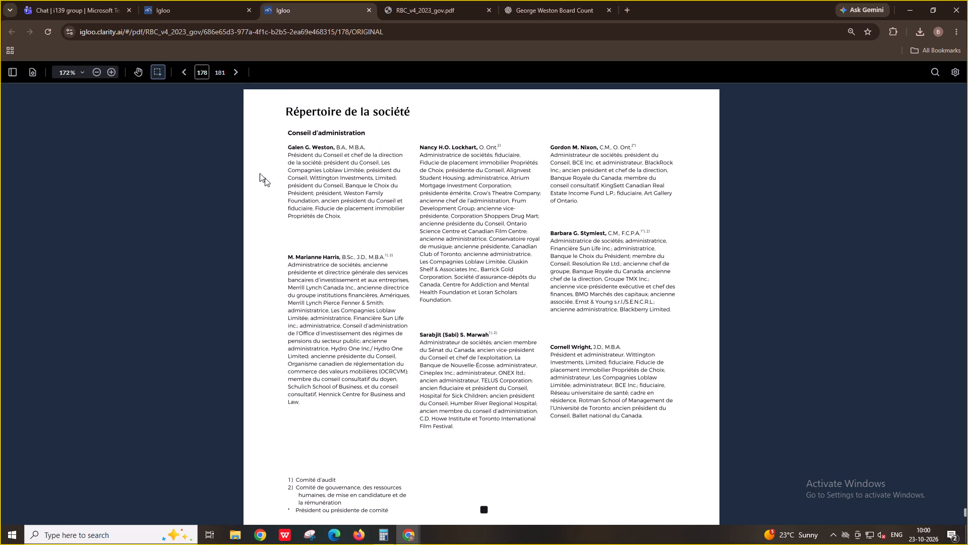
pyautogui.moveTo(237, 106); pyautogui.dragTo(521, 333)
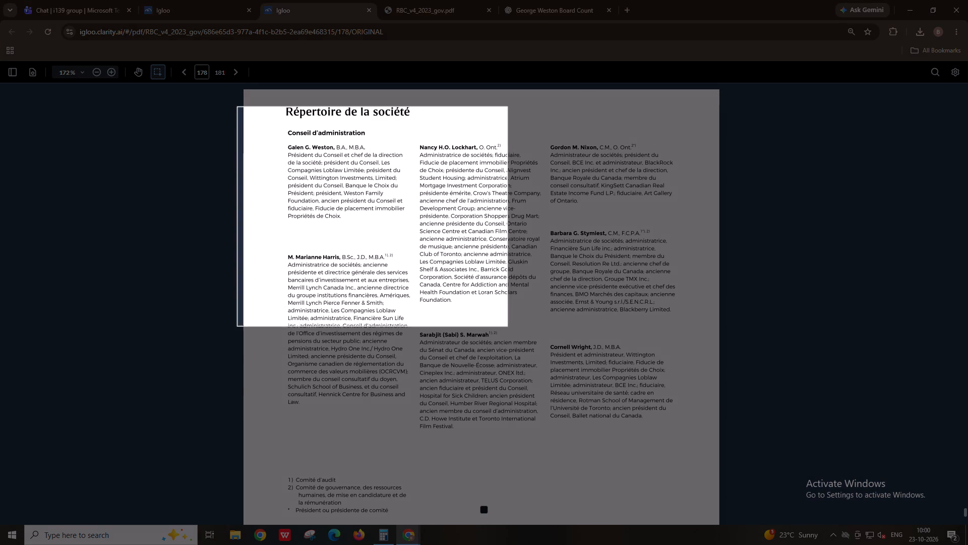
pyautogui.moveTo(521, 333); pyautogui.dragTo(727, 453)
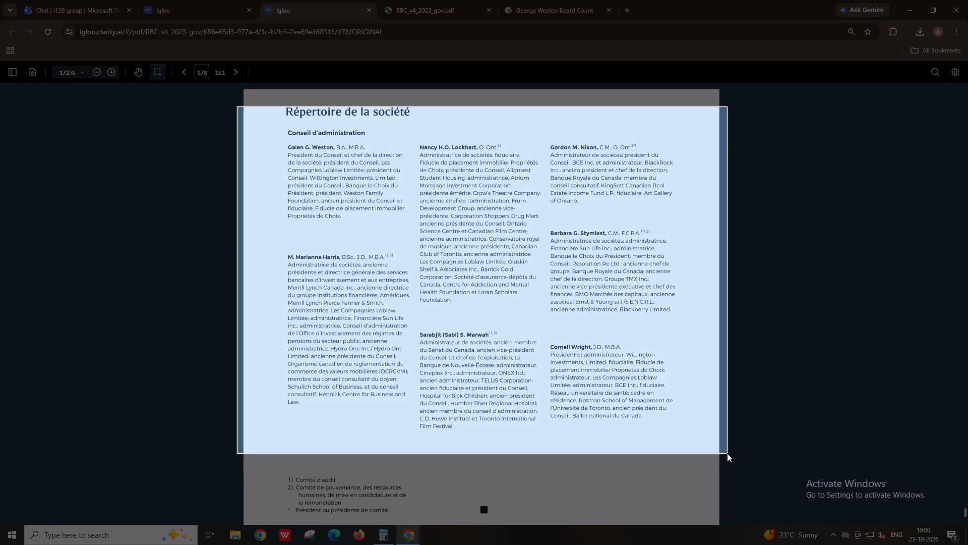
# Open Google Translate's image translation in a new tab and translate the captured snip into English with automatic language detection.
pyautogui.click(617, 16)
pyautogui.click(622, 5)
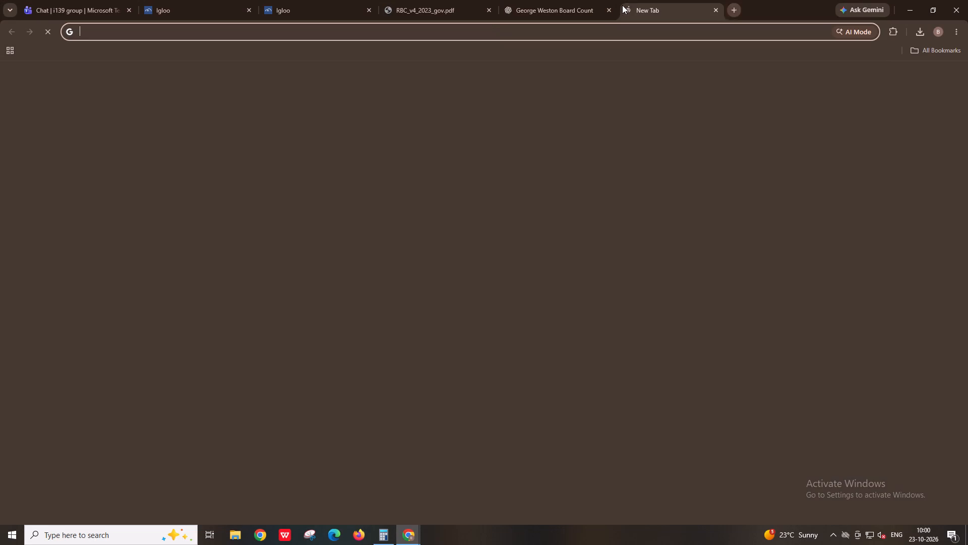
pyautogui.press('g')
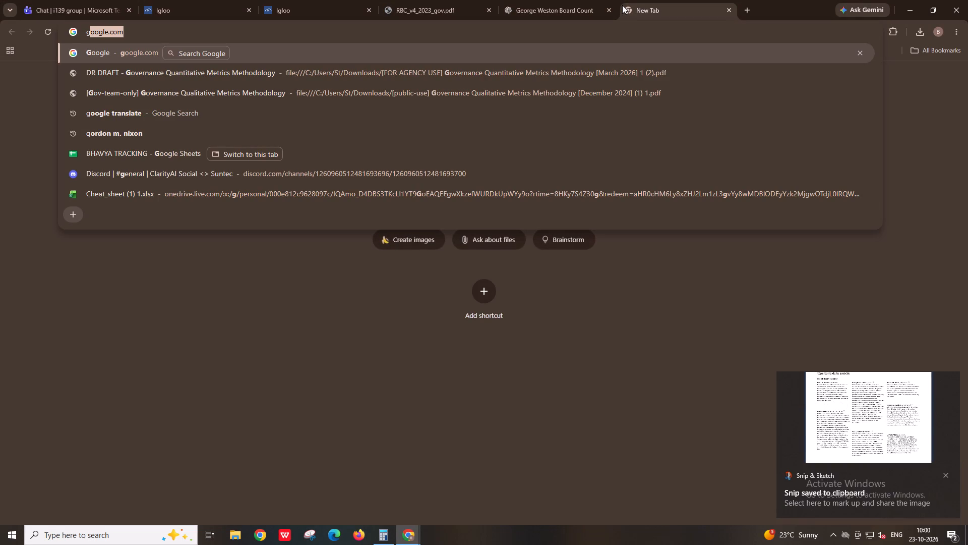
pyautogui.press('Down')
pyautogui.press('Down')
pyautogui.press('Down')
pyautogui.press('Return')
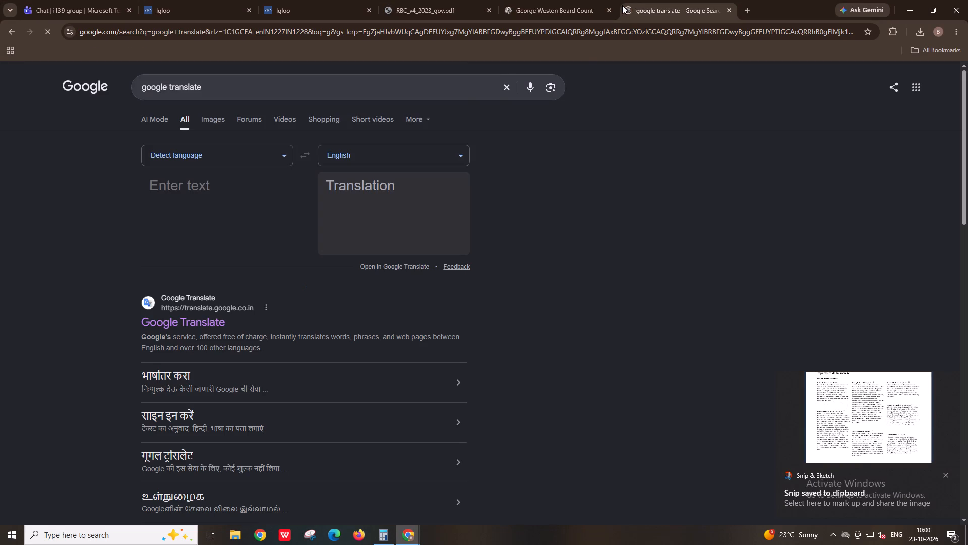
pyautogui.click(149, 318)
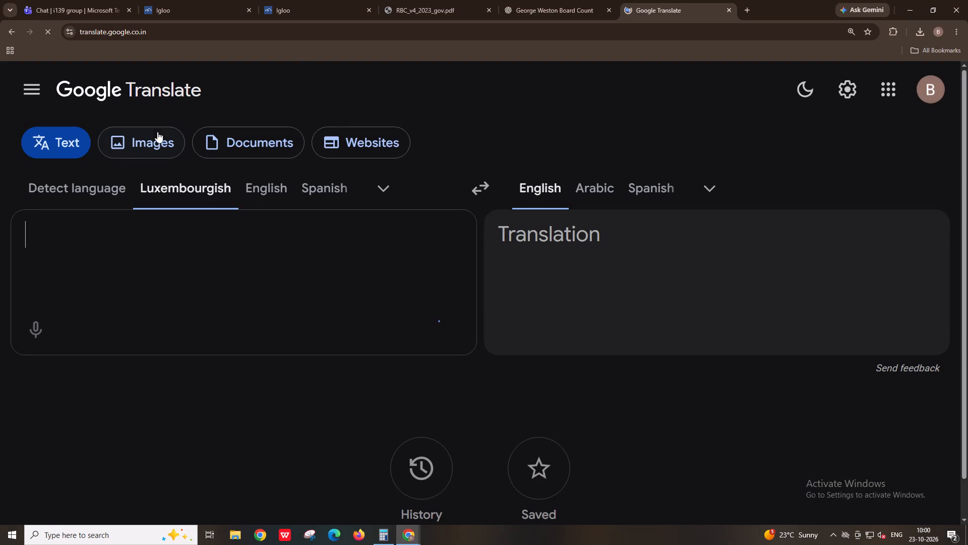
pyautogui.click(123, 139)
pyautogui.click(77, 182)
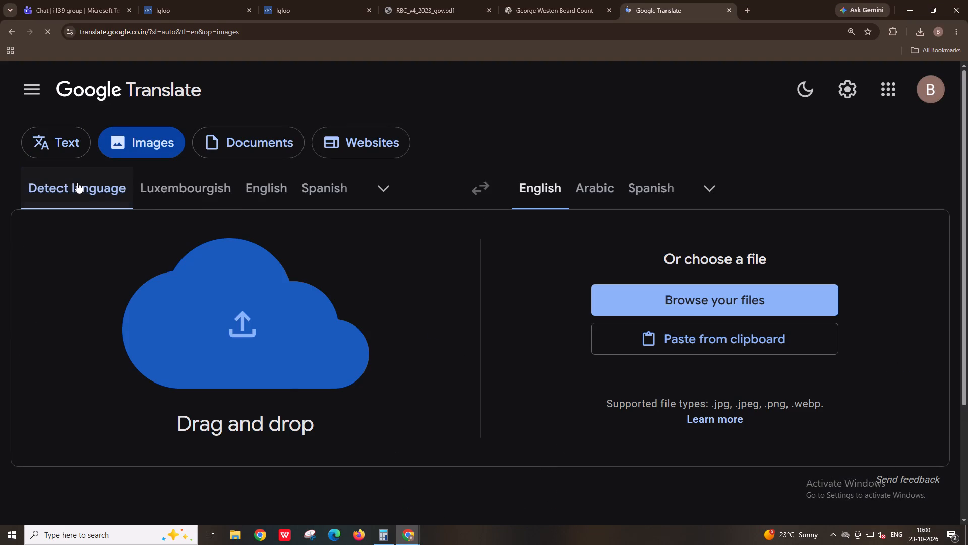
pyautogui.hotkey('ctrl', 'v')
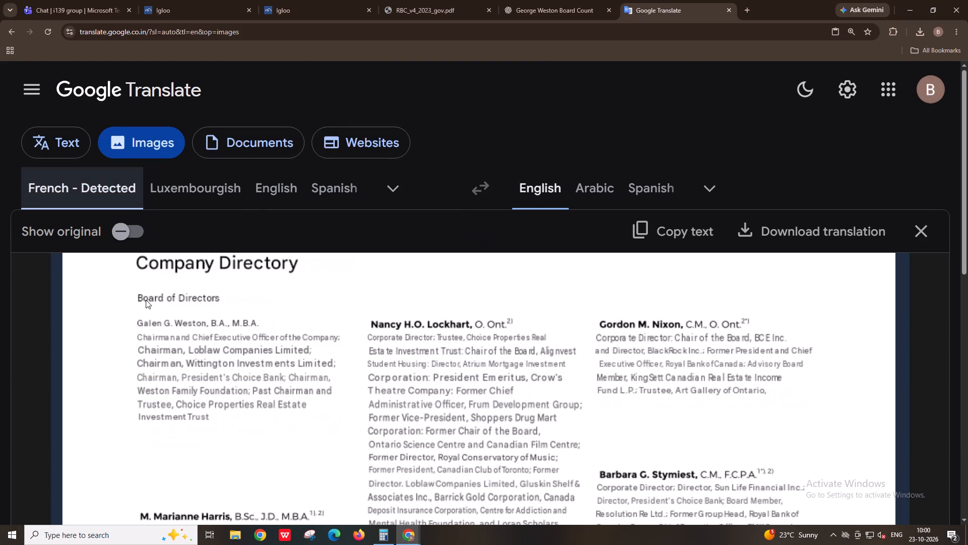
# Read through the translated Board of Directors entries, examining each director's roles and committee footnote marks.
pyautogui.scroll(-3, 158, 308)
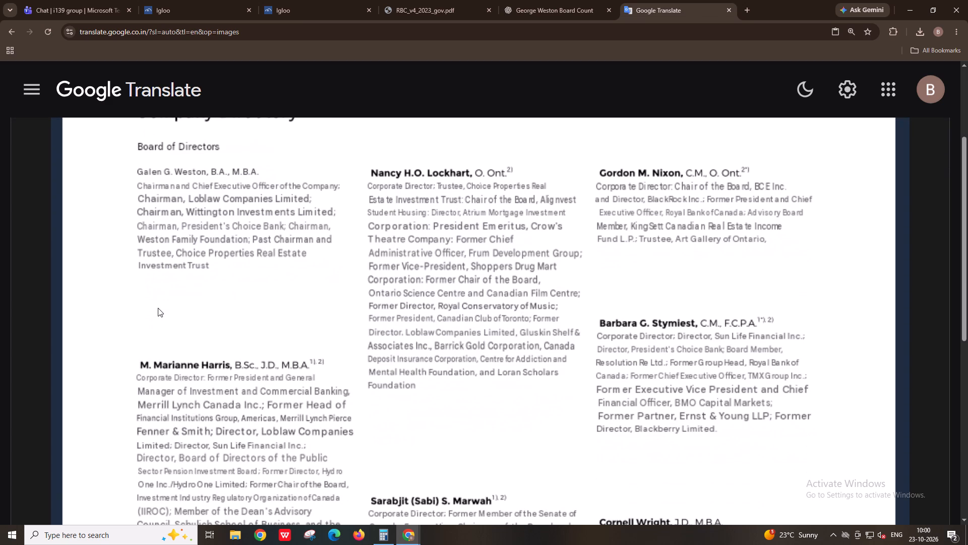
pyautogui.scroll(-2, 158, 308)
pyautogui.scroll(1, 158, 308)
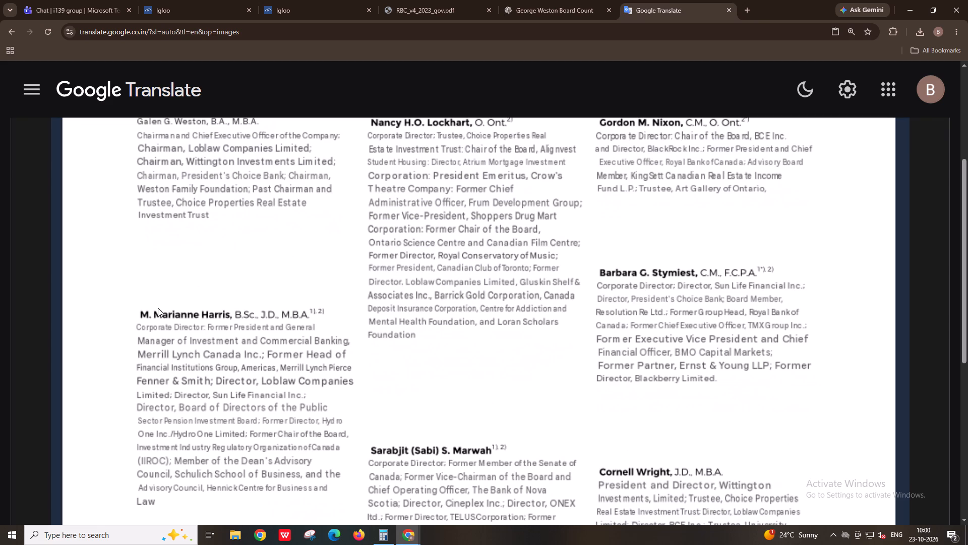
pyautogui.scroll(-6, 158, 308)
pyautogui.scroll(11, 158, 308)
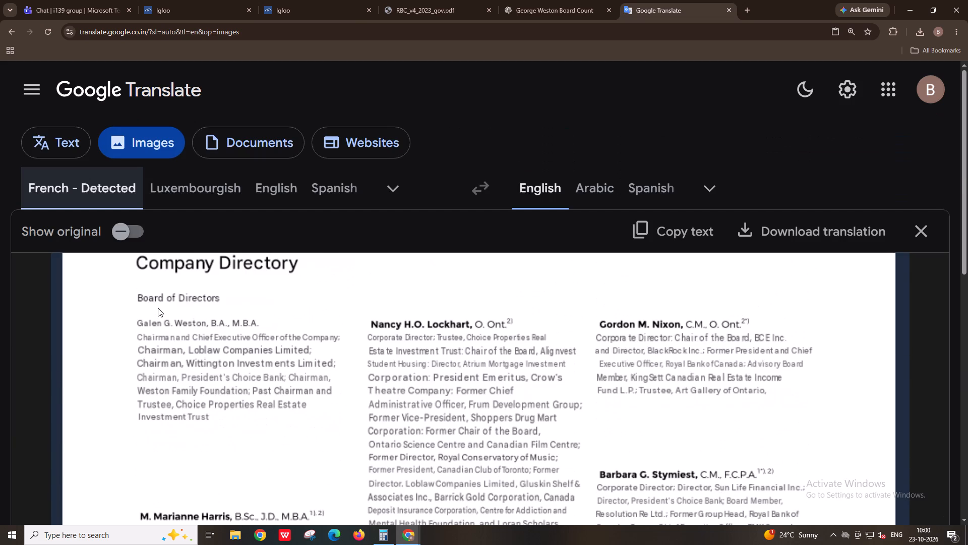
pyautogui.scroll(-6, 158, 308)
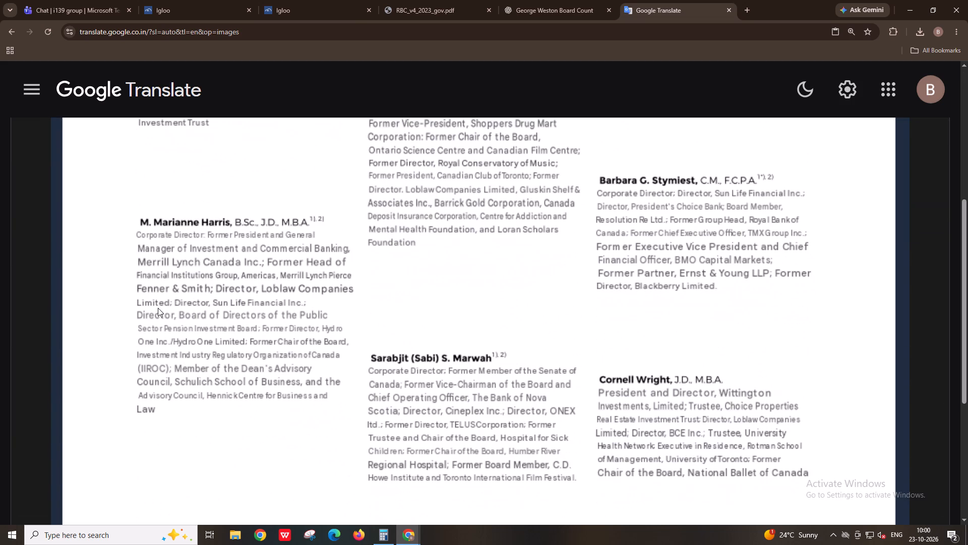
pyautogui.scroll(7, 158, 308)
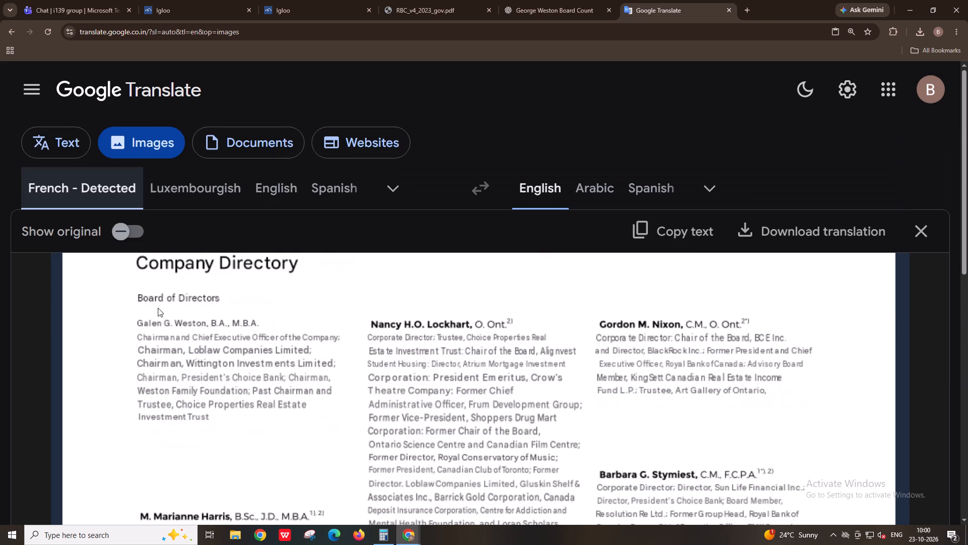
pyautogui.scroll(-8, 158, 308)
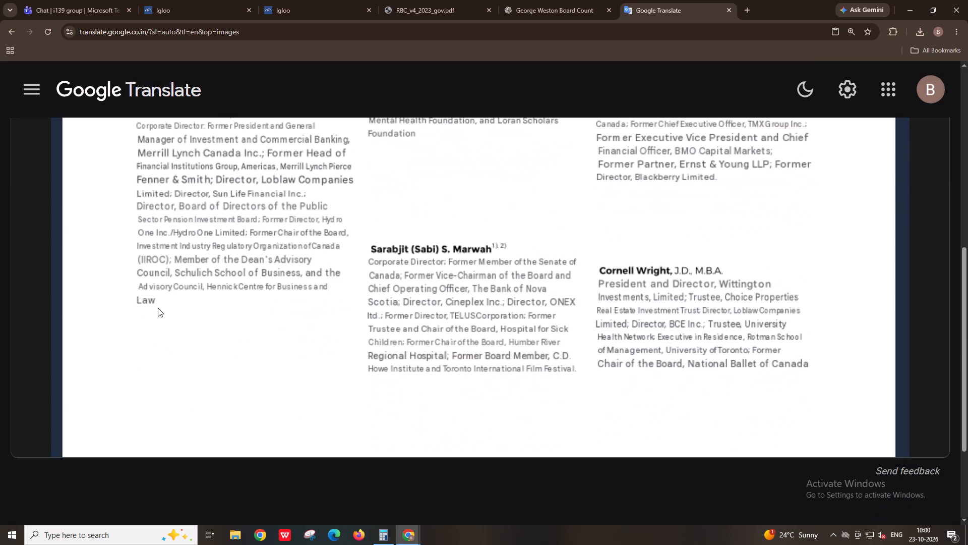
pyautogui.scroll(6, 158, 308)
pyautogui.scroll(-3, 158, 308)
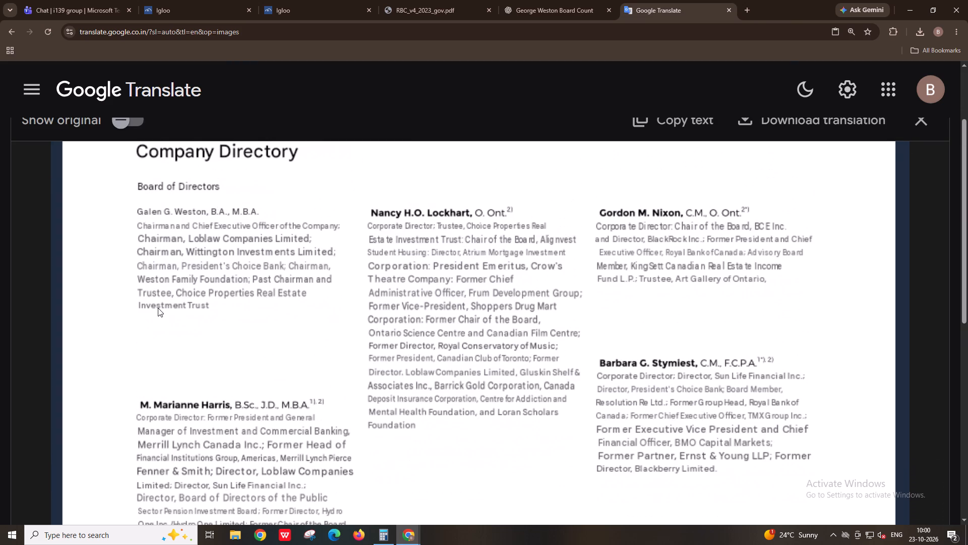
pyautogui.scroll(-2, 158, 308)
pyautogui.scroll(3, 158, 308)
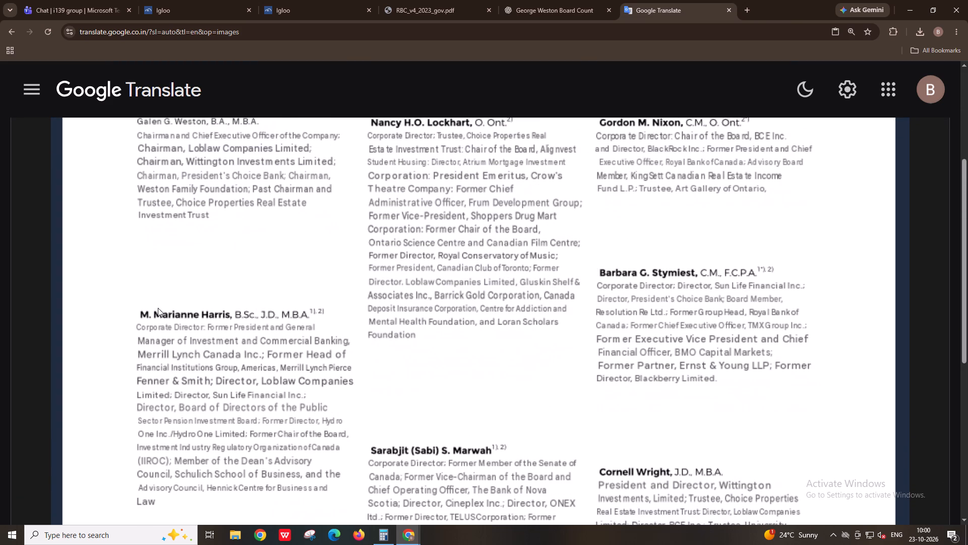
pyautogui.scroll(2, 158, 308)
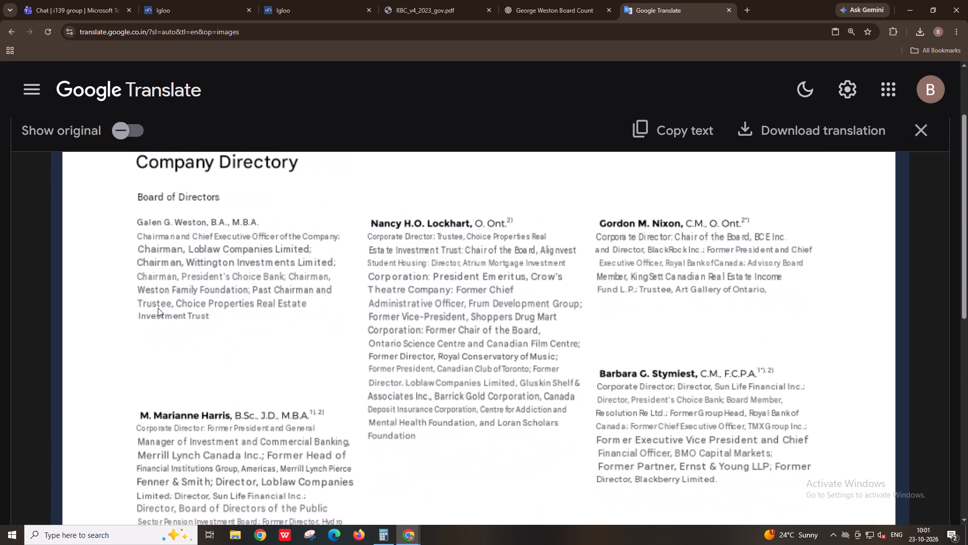
pyautogui.hotkey('alt', 'Tab')
pyautogui.press('Tab')
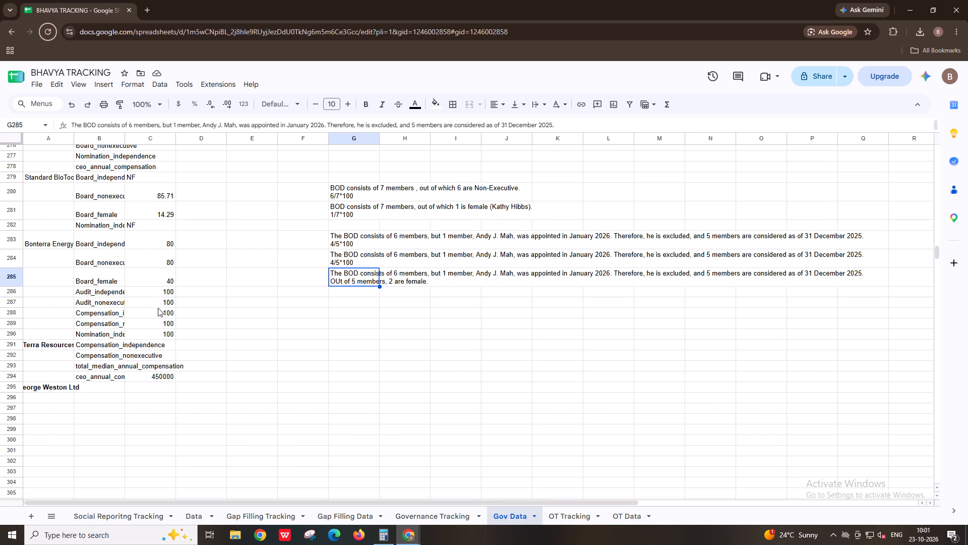
pyautogui.hotkey('alt', 'Tab')
pyautogui.scroll(-5, 158, 308)
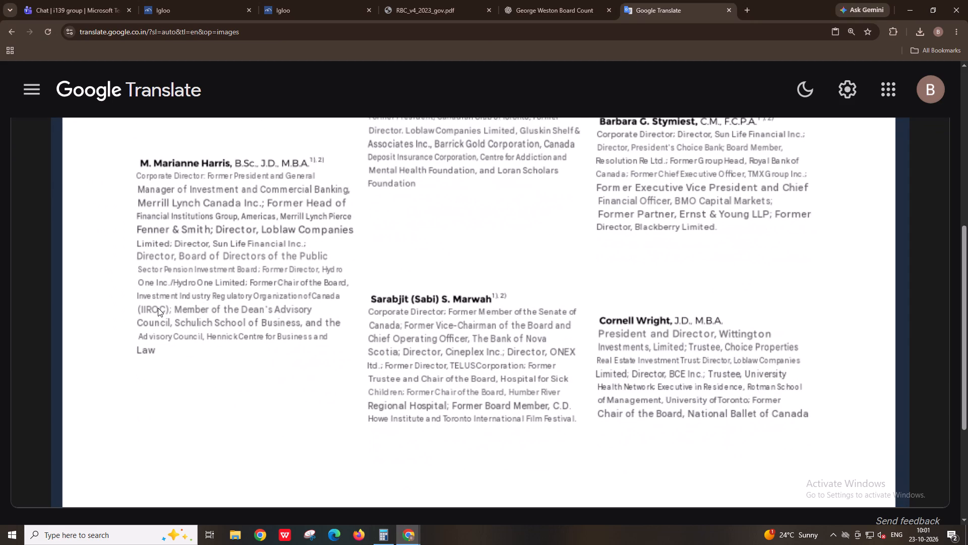
pyautogui.scroll(1, 158, 308)
pyautogui.scroll(-1, 158, 308)
pyautogui.scroll(1, 158, 308)
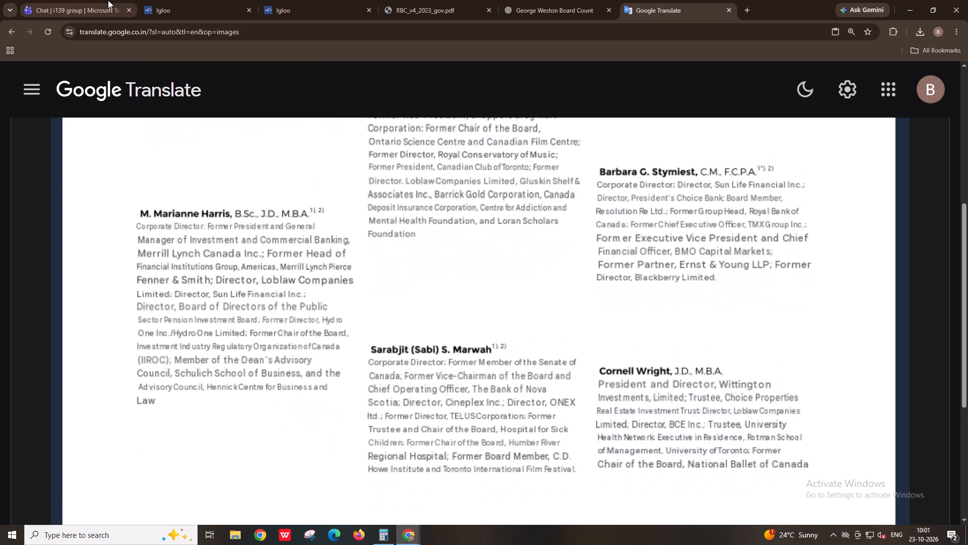
# Copy the name of the Wittington Investments president from the directors' entries on page 178 of the original French report.
pyautogui.click(177, 0)
pyautogui.click(287, 0)
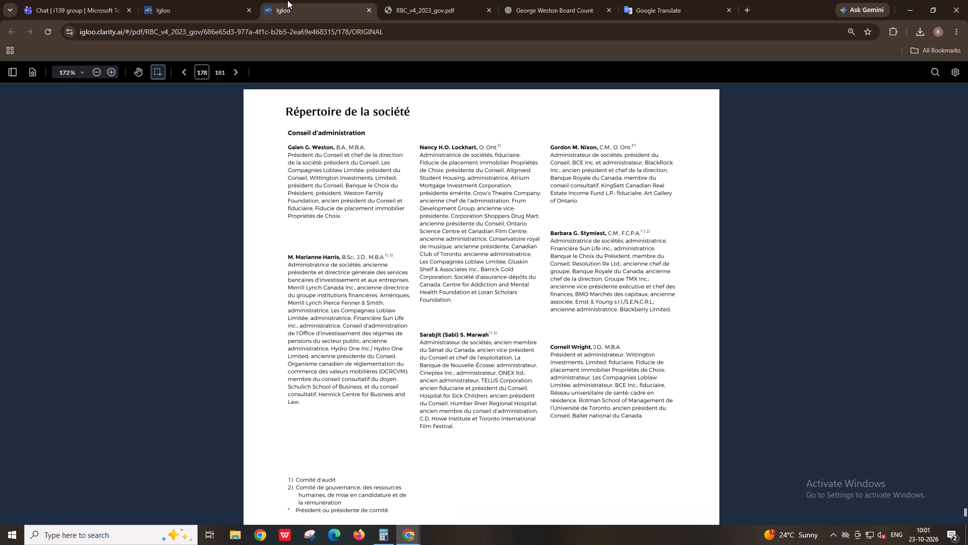
pyautogui.keyDown('ctrl'); pyautogui.scroll(1, 656, 336); pyautogui.keyUp('ctrl')
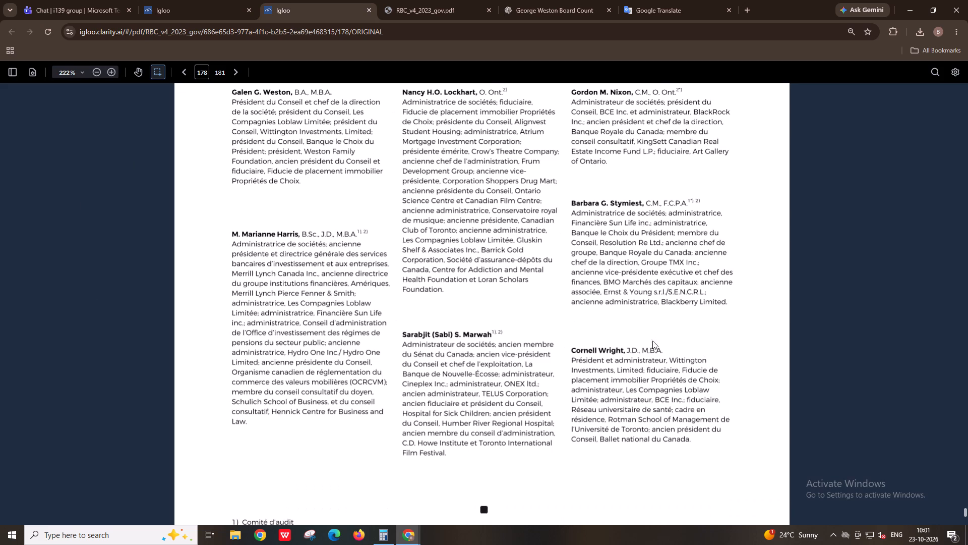
pyautogui.moveTo(622, 349); pyautogui.dragTo(565, 342)
pyautogui.hotkey('ctrl', 'c')
pyautogui.hotkey('ctrl', 'c')
pyautogui.hotkey('ctrl', 'c')
pyautogui.hotkey('ctrl', 'c')
pyautogui.hotkey('ctrl', 'f')
pyautogui.press('v')
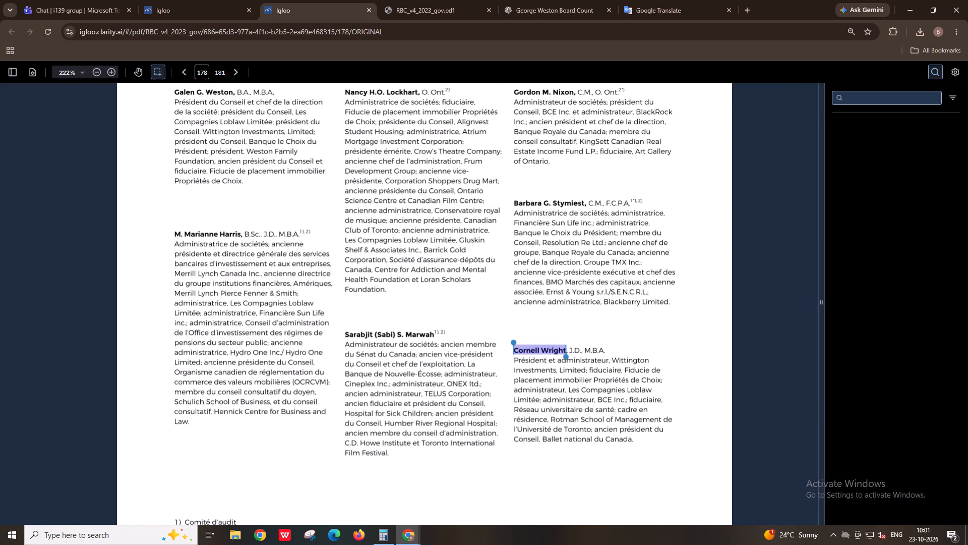
# Search the English RBC_v4_2023_gov.pdf for the copied director's name.
pyautogui.click(205, 0)
pyautogui.click(418, 0)
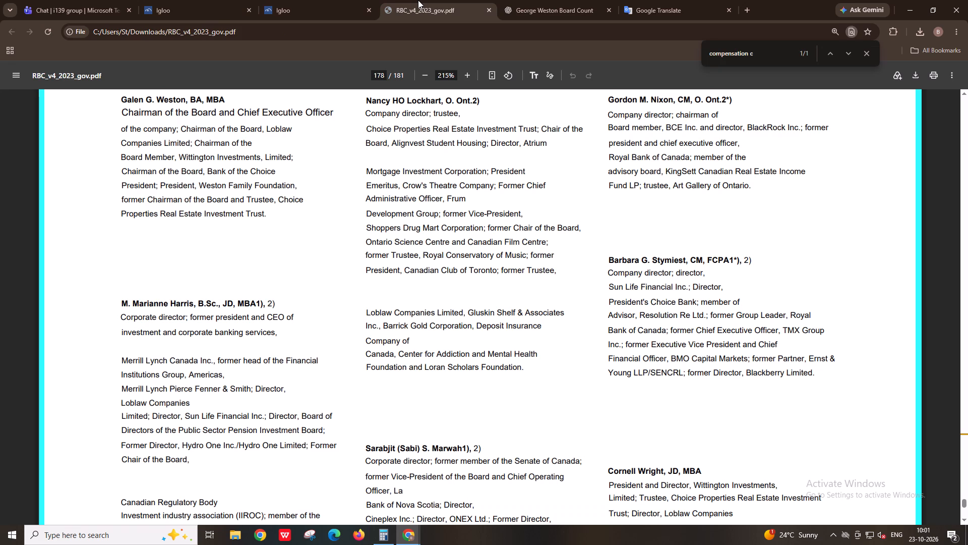
pyautogui.hotkey('ctrl', 'f')
pyautogui.press('v')
pyautogui.hotkey('ctrl', 'f')
pyautogui.hotkey('ctrl', 'v')
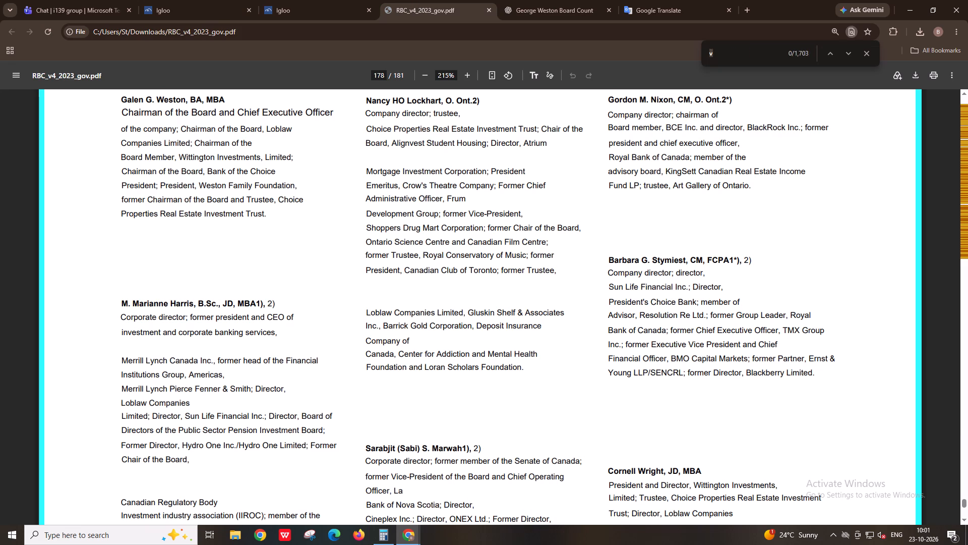
pyautogui.press('Return')
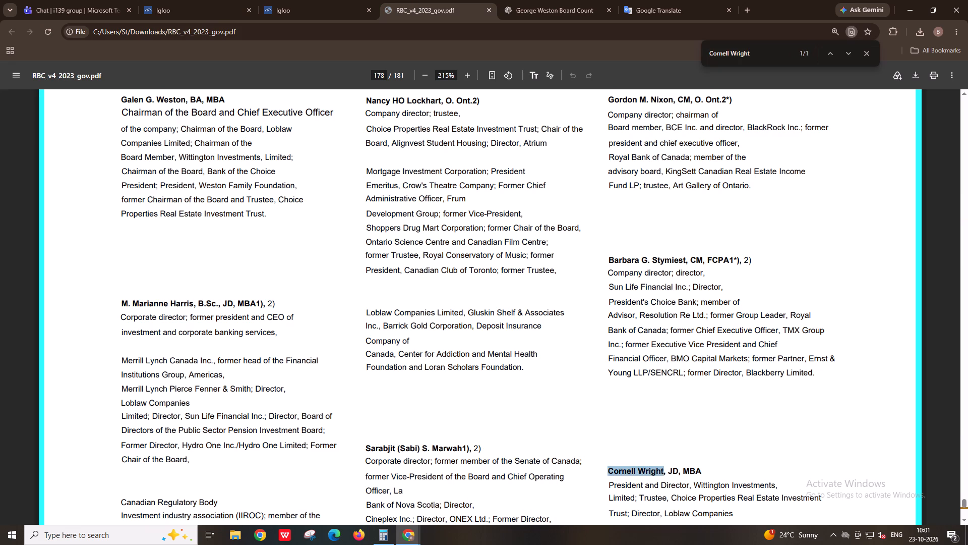
# Step through all matches of the searched director's name in RBC_v4_2023_gov.pdf and close the search.
pyautogui.press('Return')
pyautogui.press('Return')
pyautogui.press('Return')
pyautogui.press('Return')
pyautogui.press('Return')
pyautogui.press('Return')
pyautogui.press('Return')
pyautogui.press('Return')
pyautogui.press('Return')
pyautogui.press('Return')
pyautogui.press('Escape')
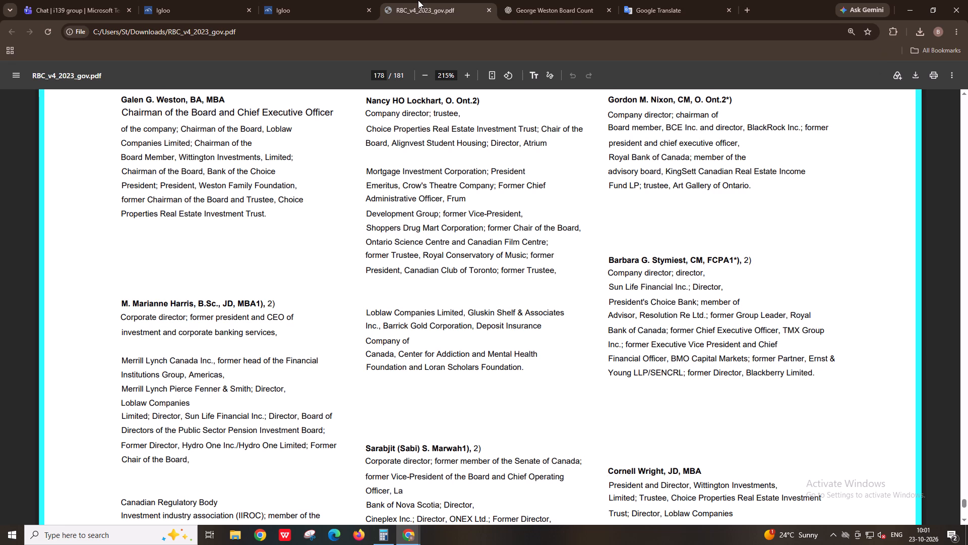
# Read page 178's Company Directory, examining the directors' roles, the committee footnotes and the General Management list.
pyautogui.scroll(2, 490, 327)
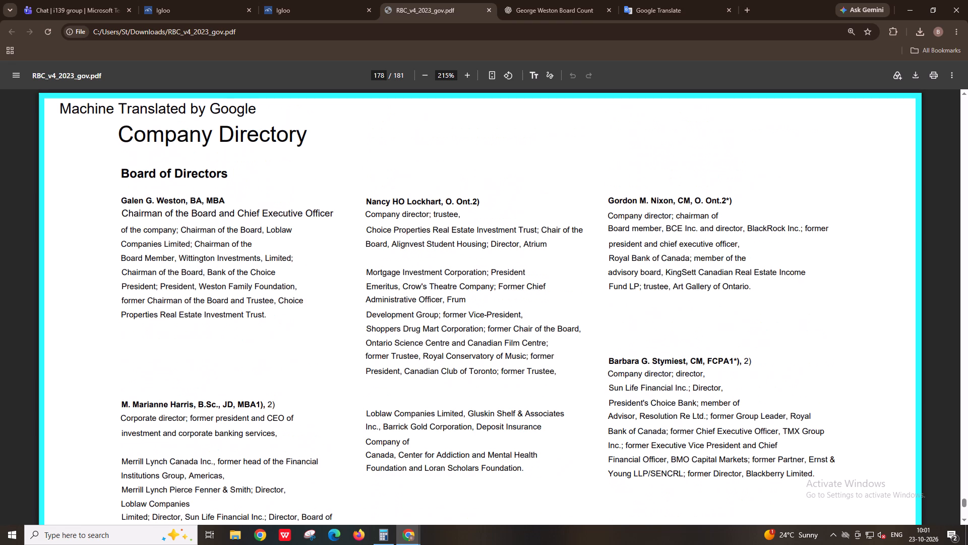
pyautogui.moveTo(121, 419); pyautogui.dragTo(237, 443)
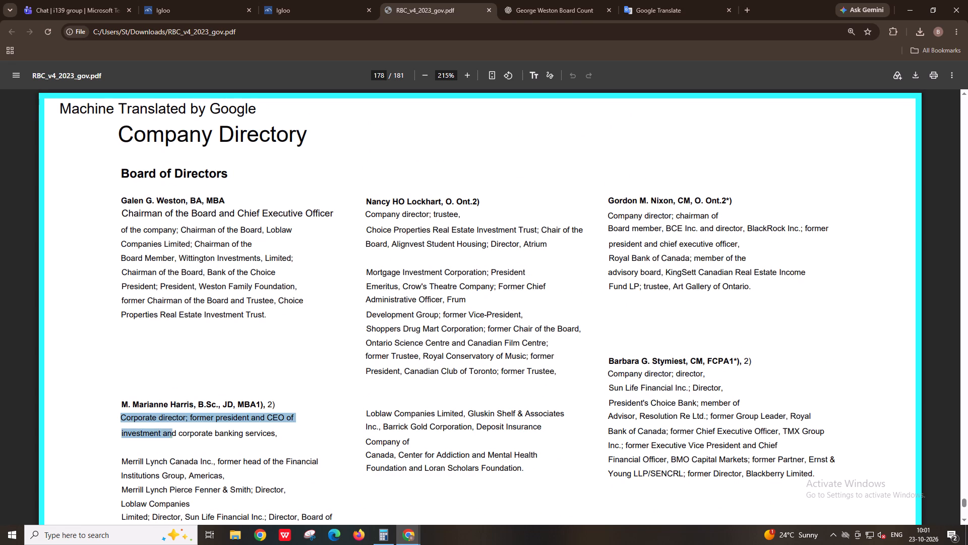
pyautogui.moveTo(237, 443); pyautogui.dragTo(276, 437)
pyautogui.click(276, 437)
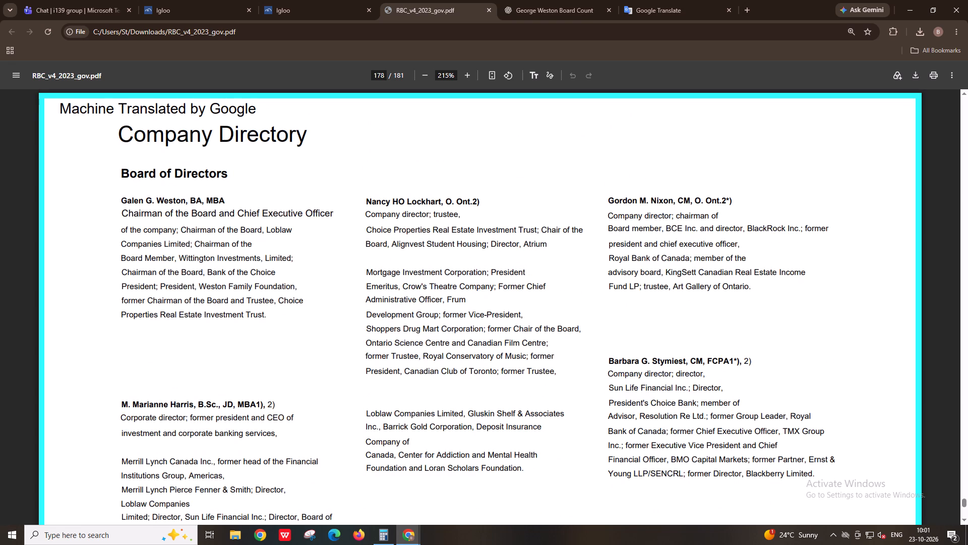
pyautogui.scroll(-10, 276, 437)
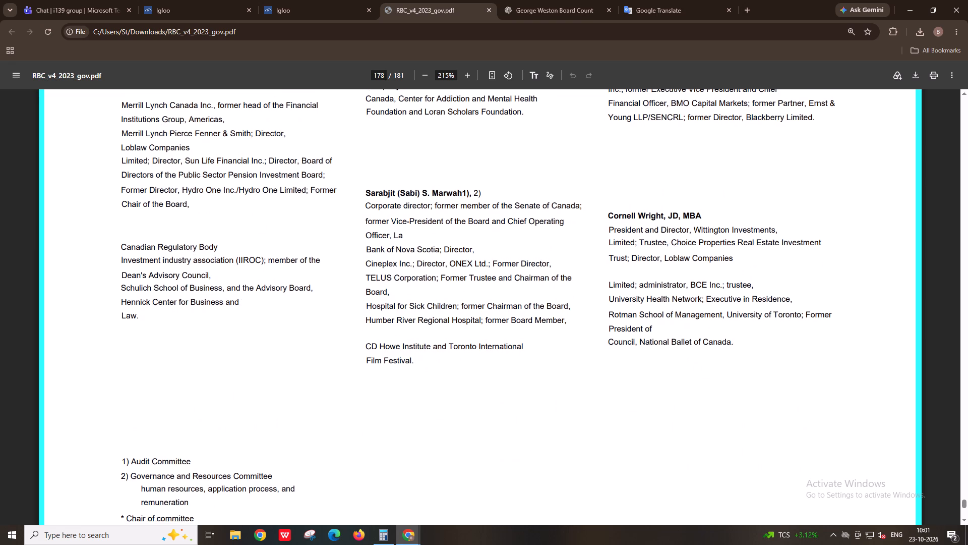
pyautogui.scroll(-4, 276, 437)
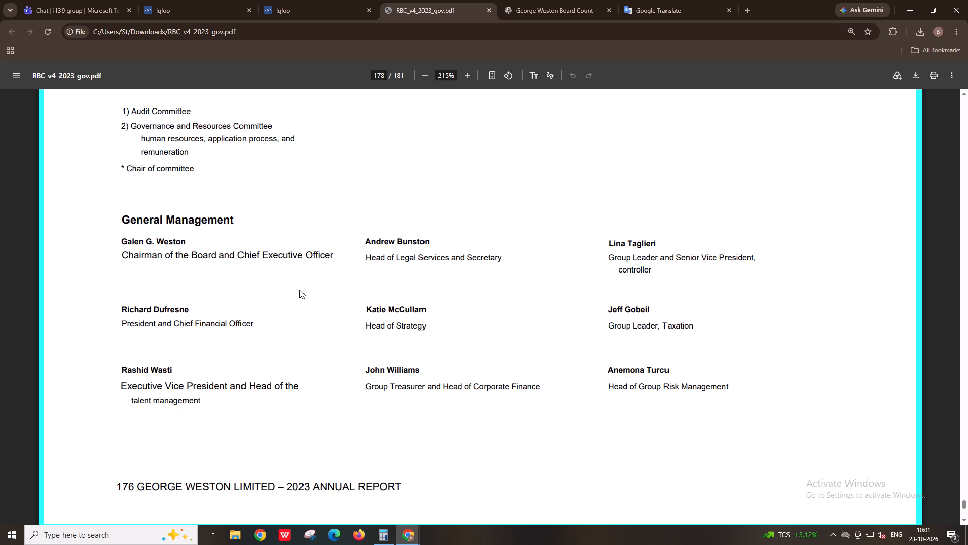
pyautogui.scroll(4, 299, 290)
pyautogui.scroll(1, 257, 339)
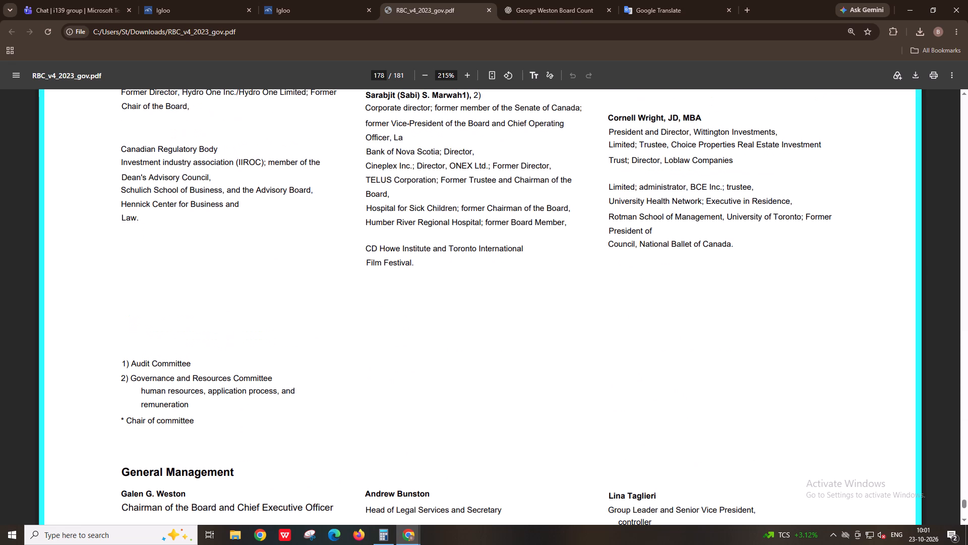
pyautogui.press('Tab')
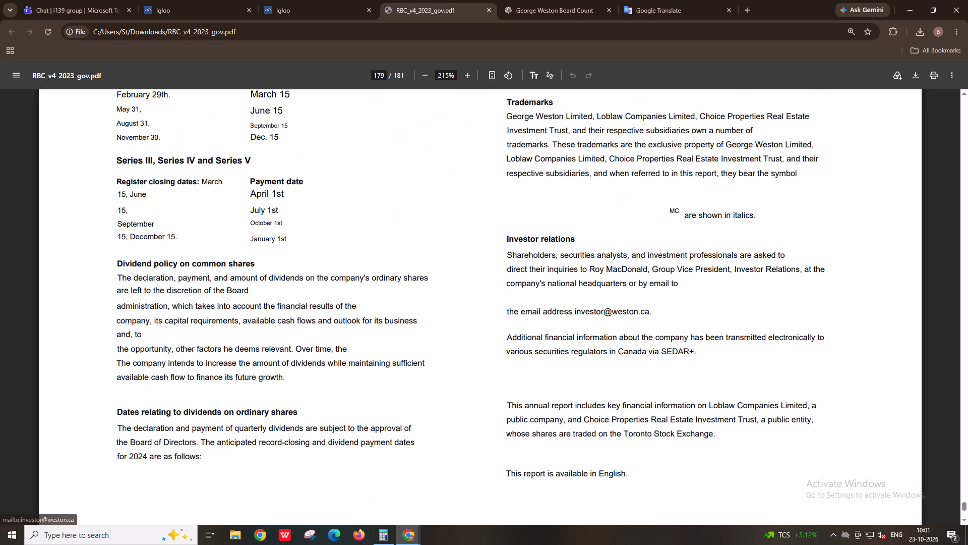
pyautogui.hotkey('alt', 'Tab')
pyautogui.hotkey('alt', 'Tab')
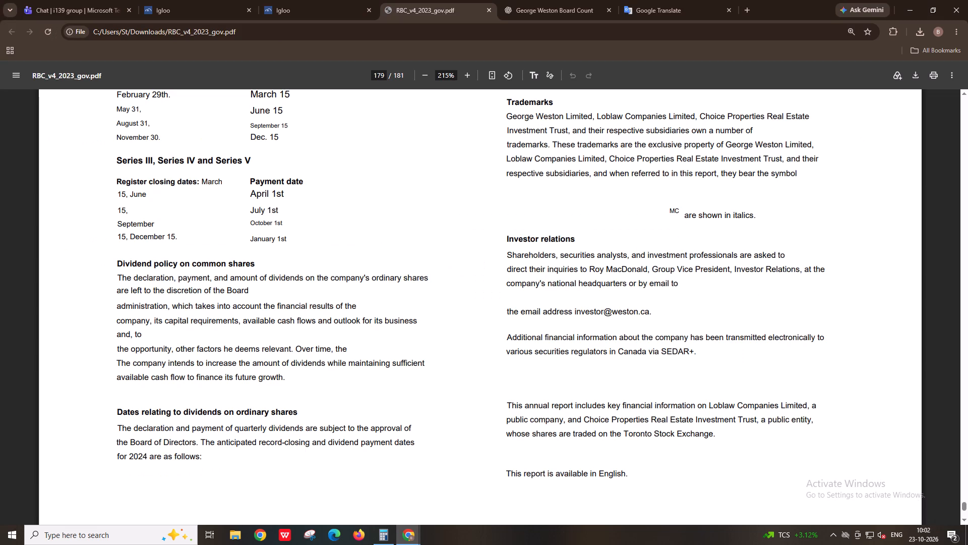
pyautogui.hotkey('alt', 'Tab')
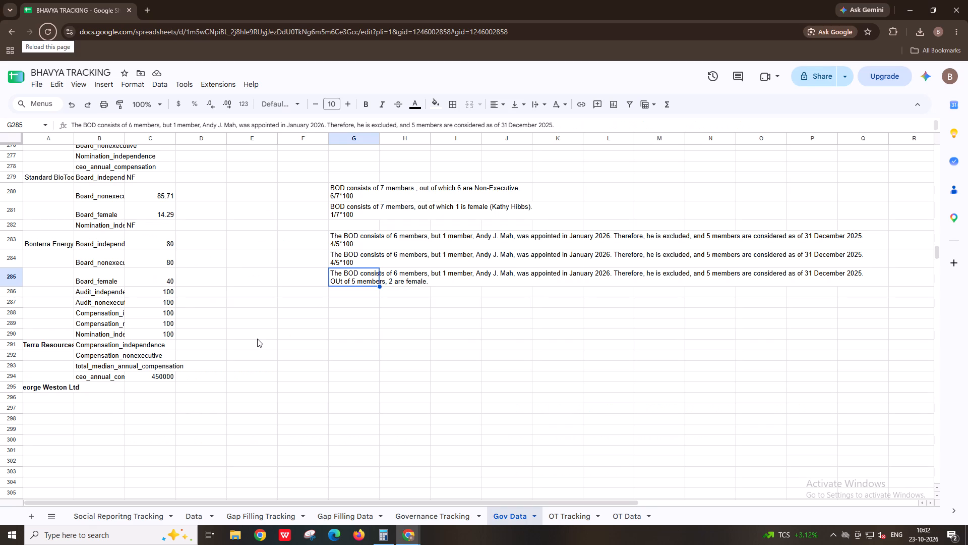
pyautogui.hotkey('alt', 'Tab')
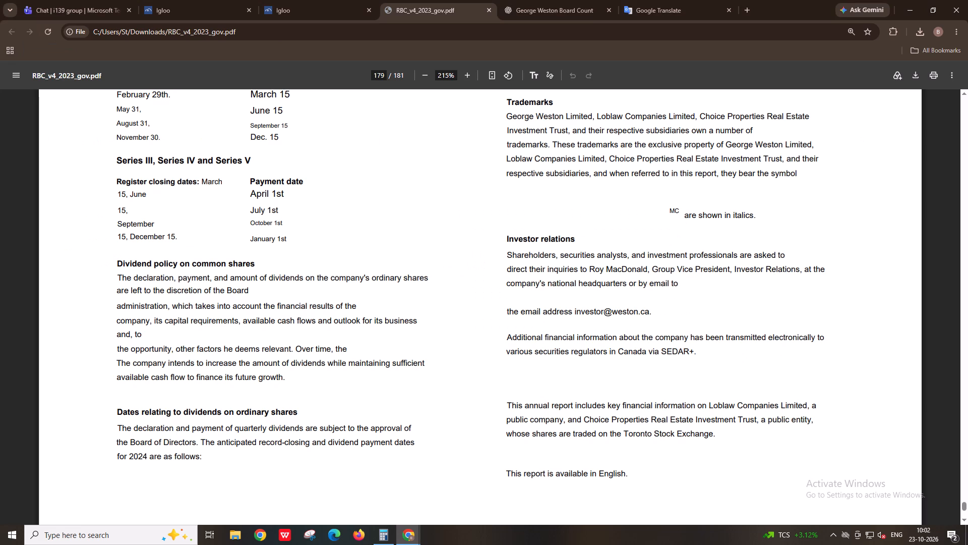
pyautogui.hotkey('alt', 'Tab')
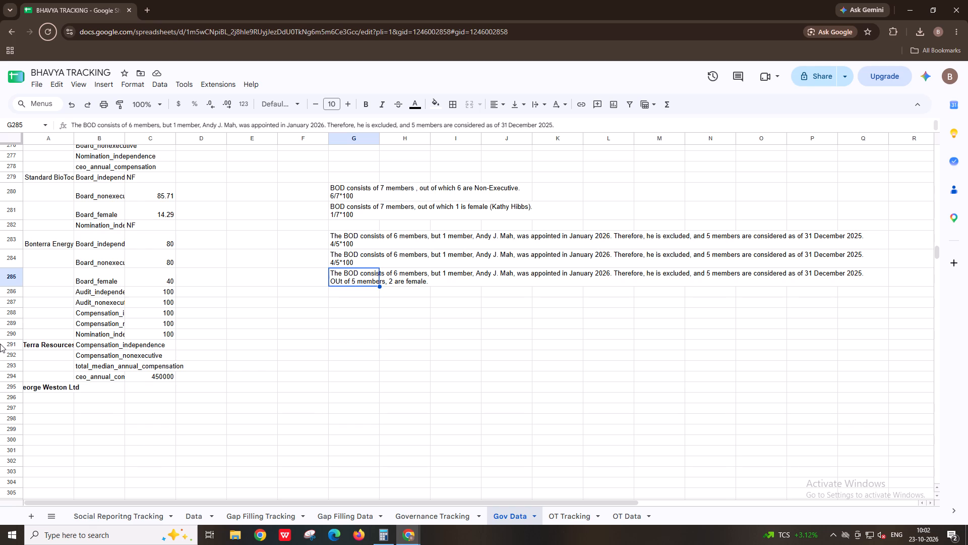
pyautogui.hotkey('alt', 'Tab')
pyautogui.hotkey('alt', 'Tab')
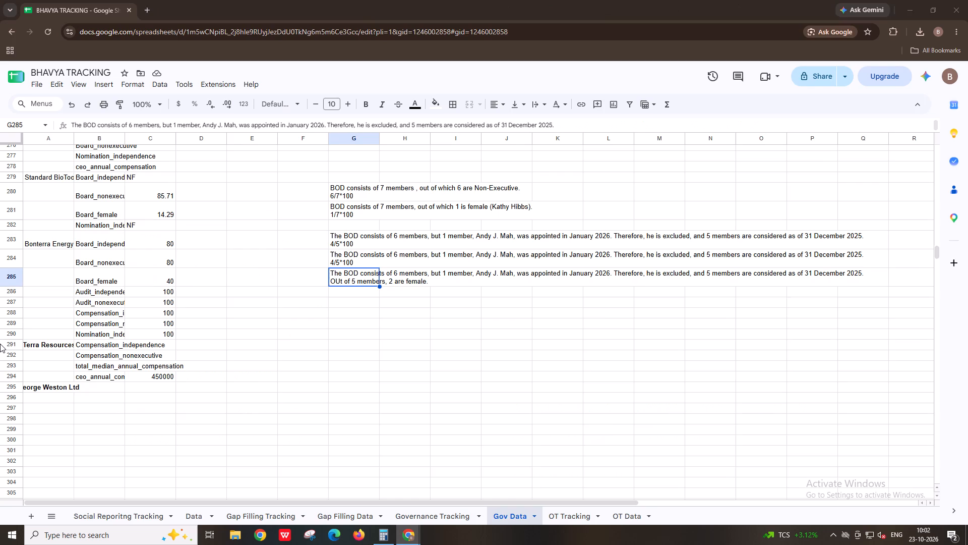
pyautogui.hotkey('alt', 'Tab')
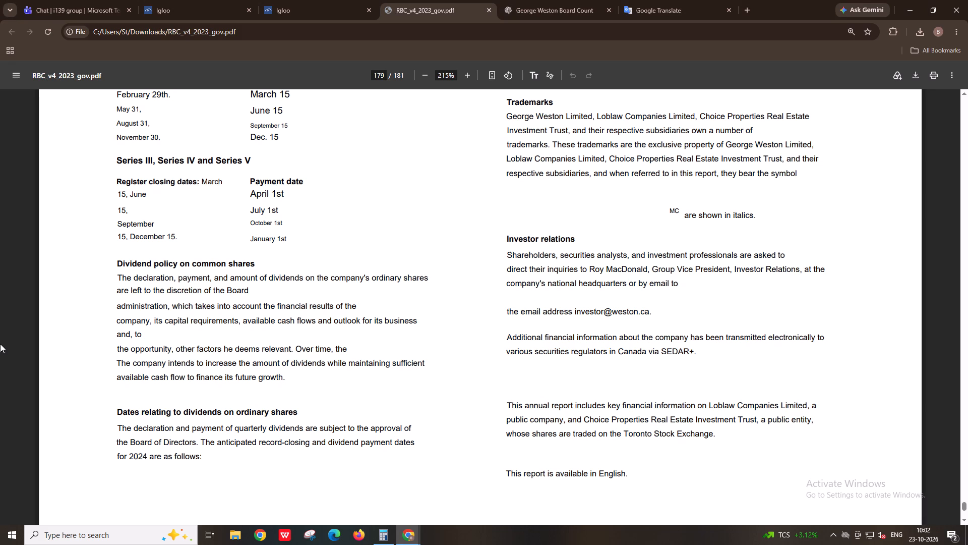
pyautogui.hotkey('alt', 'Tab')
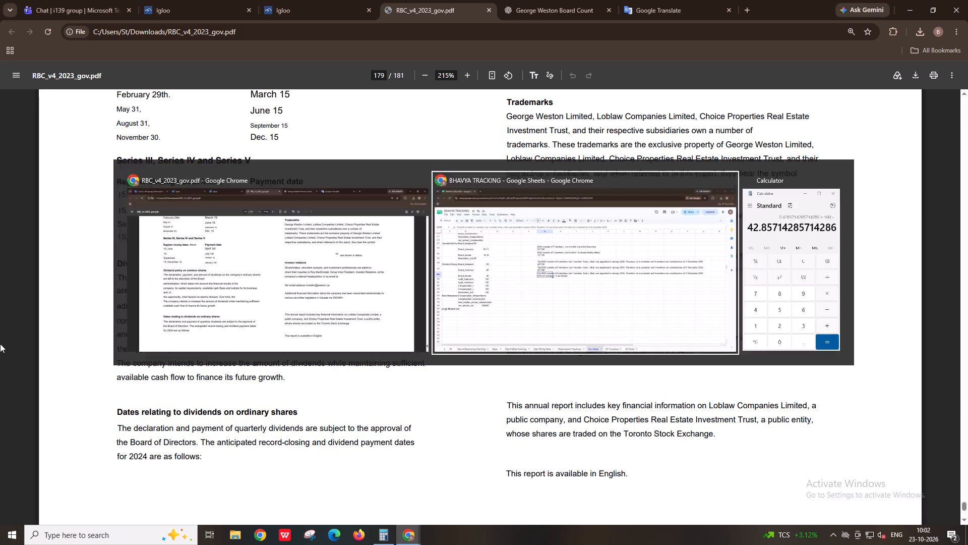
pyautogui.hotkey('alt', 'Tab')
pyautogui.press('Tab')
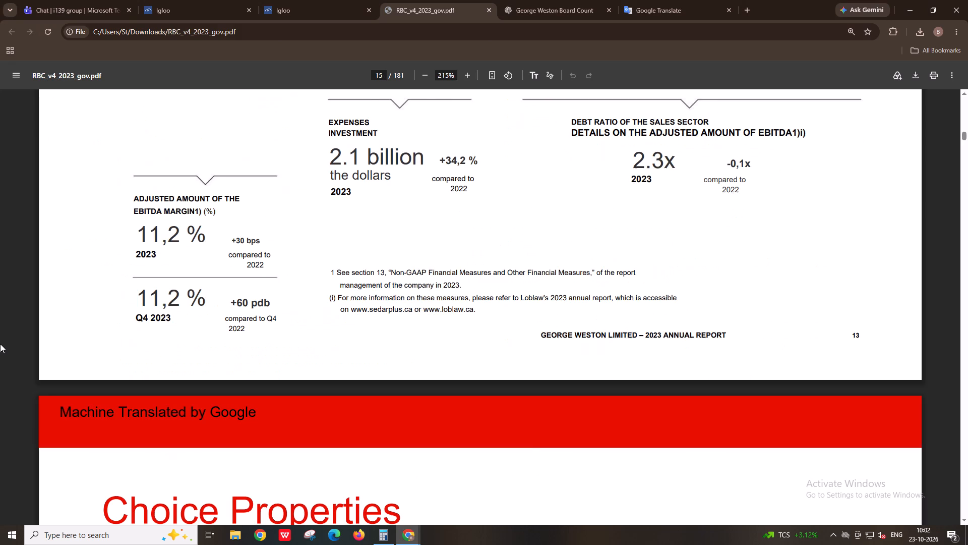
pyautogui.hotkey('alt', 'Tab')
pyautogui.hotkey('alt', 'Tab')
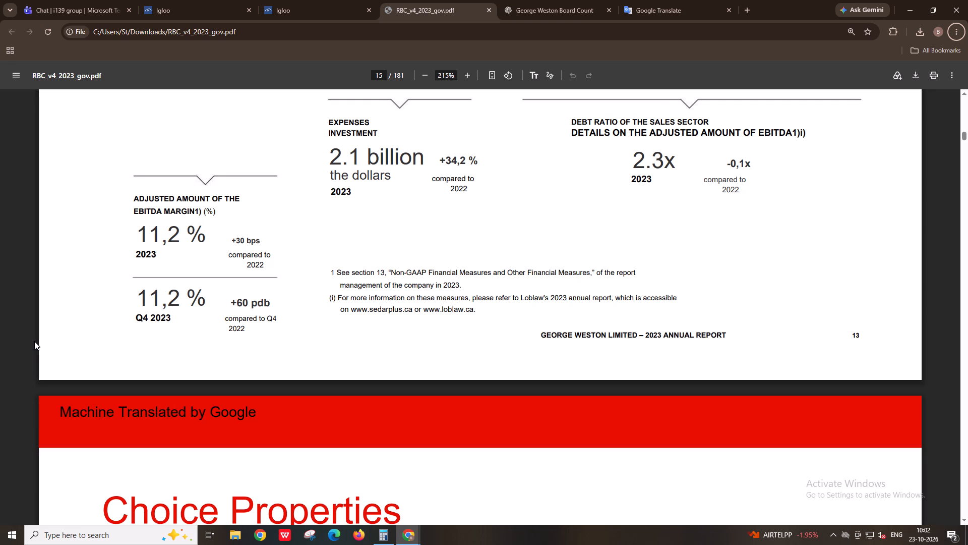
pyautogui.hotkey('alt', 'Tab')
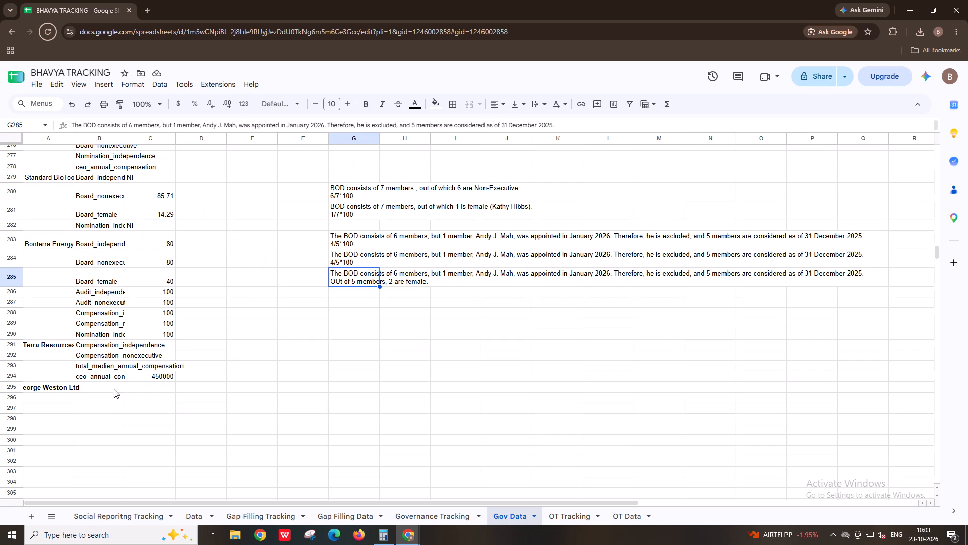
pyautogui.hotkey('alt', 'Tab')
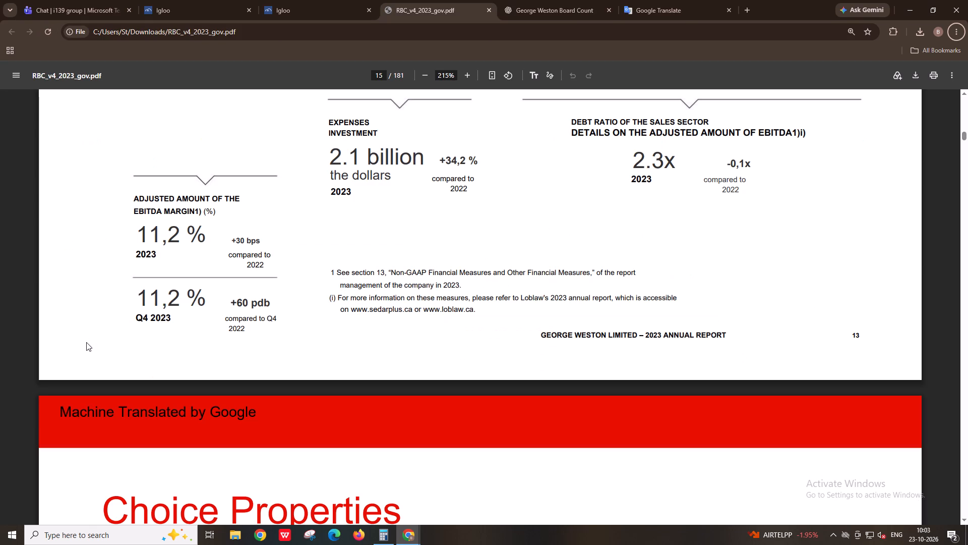
# In the tracking spreadsheet's Gov Data sheet, review the governance field names in column B for the companies above George Weston Ltd.
pyautogui.hotkey('alt', 'Tab')
pyautogui.moveTo(90, 340); pyautogui.dragTo(85, 367)
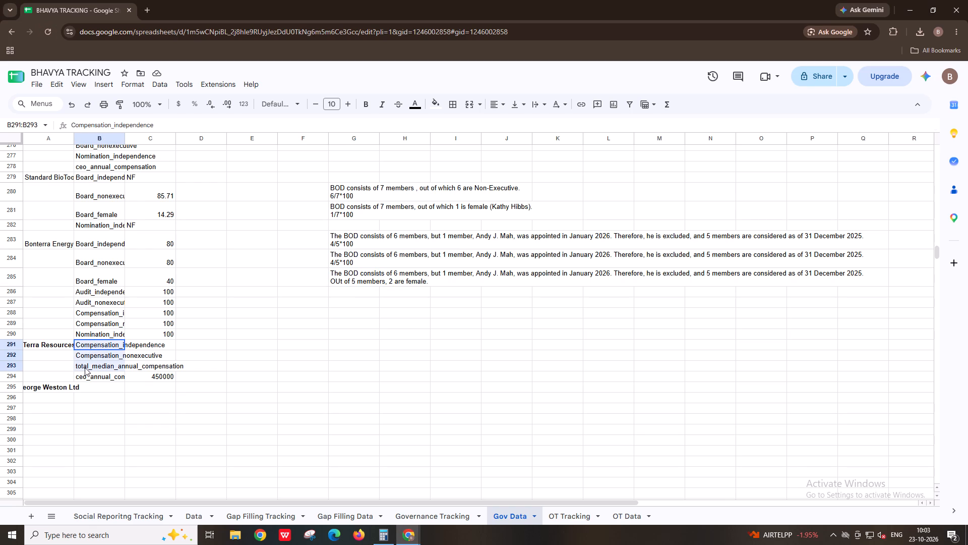
pyautogui.moveTo(85, 367); pyautogui.dragTo(85, 377)
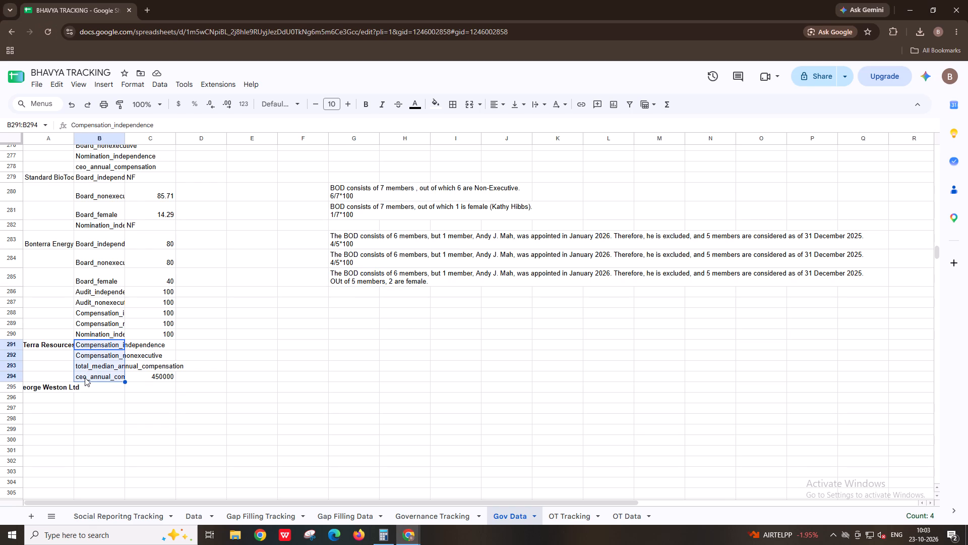
pyautogui.moveTo(85, 377); pyautogui.dragTo(89, 343)
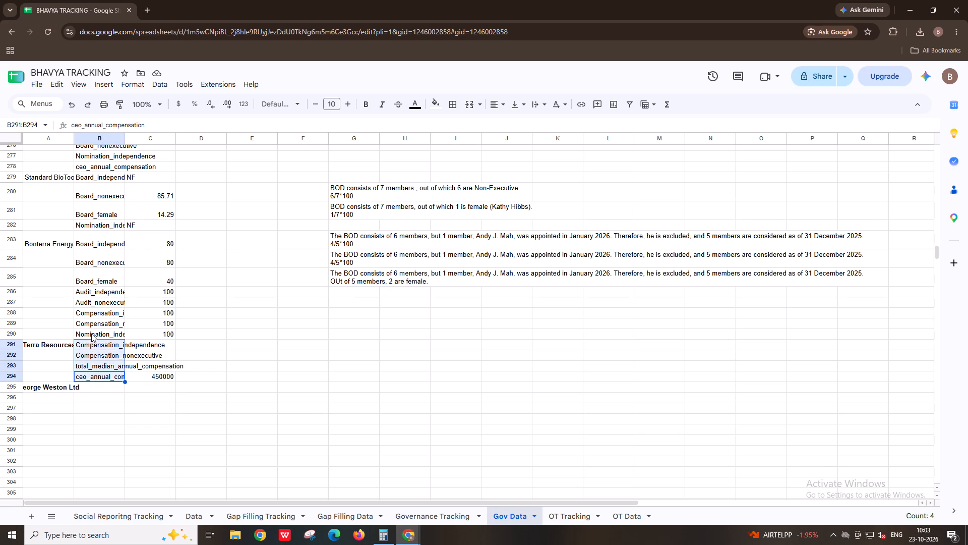
pyautogui.moveTo(91, 334); pyautogui.dragTo(98, 273)
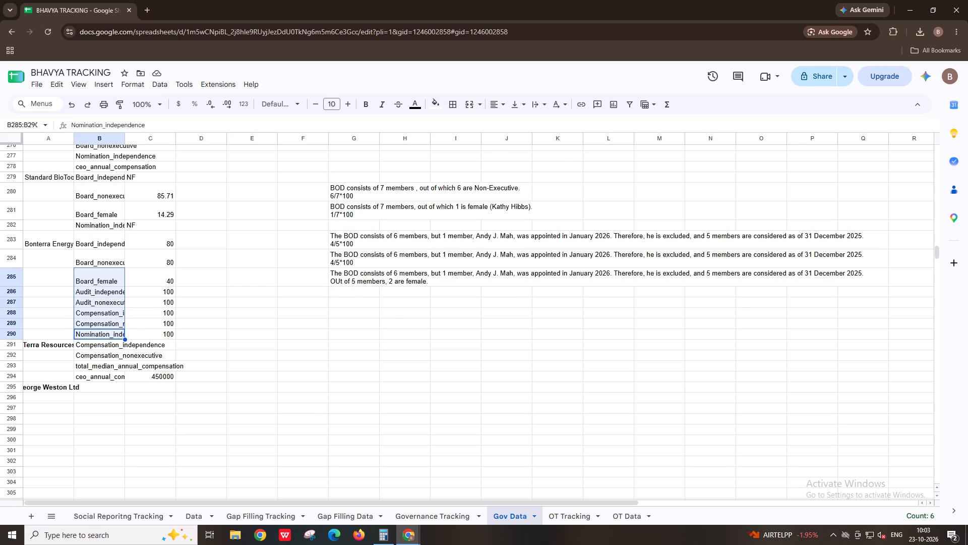
pyautogui.scroll(1, 95, 268)
# Return to the George Weston Ltd task in Igloo and examine the Board of Directors entries on page 178 for Board_independence.
pyautogui.hotkey('alt', 'Tab')
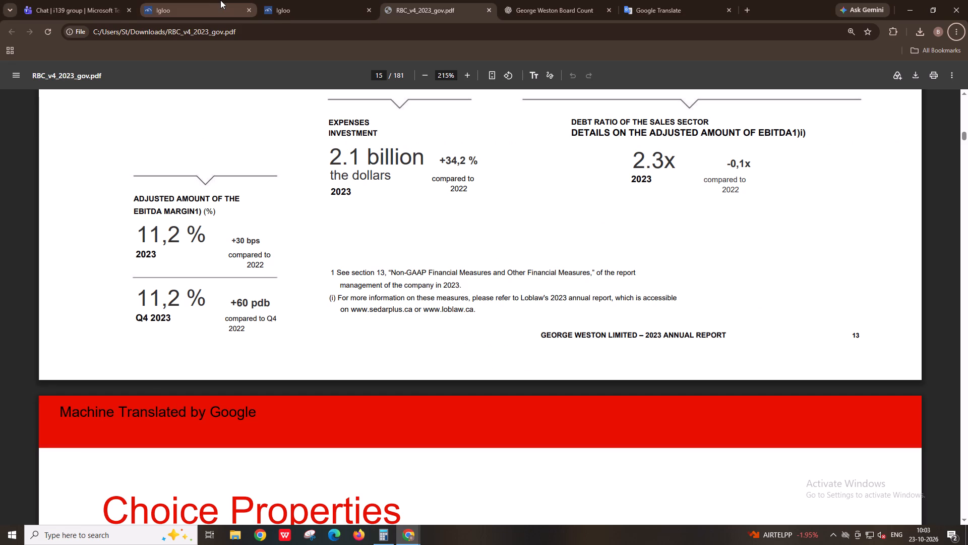
pyautogui.click(220, 0)
pyautogui.scroll(-1, 164, 323)
pyautogui.keyDown('ctrl'); pyautogui.scroll(-1, 164, 323); pyautogui.keyUp('ctrl')
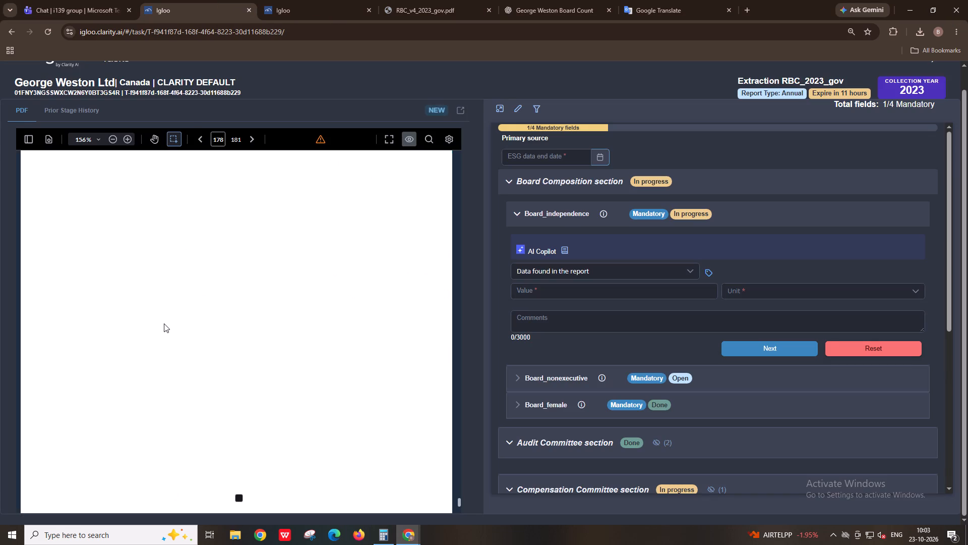
pyautogui.keyDown('ctrl'); pyautogui.scroll(1, 164, 323); pyautogui.keyUp('ctrl')
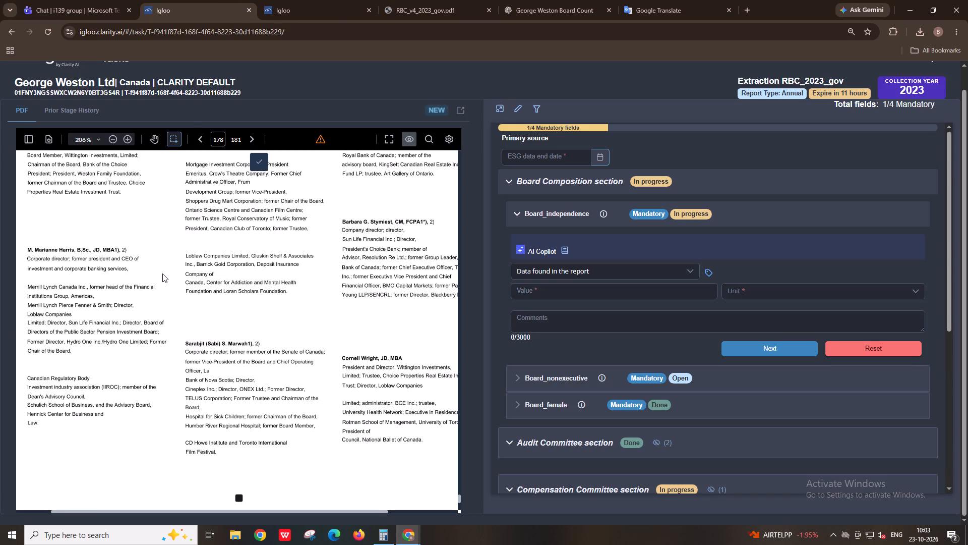
pyautogui.scroll(2, 162, 274)
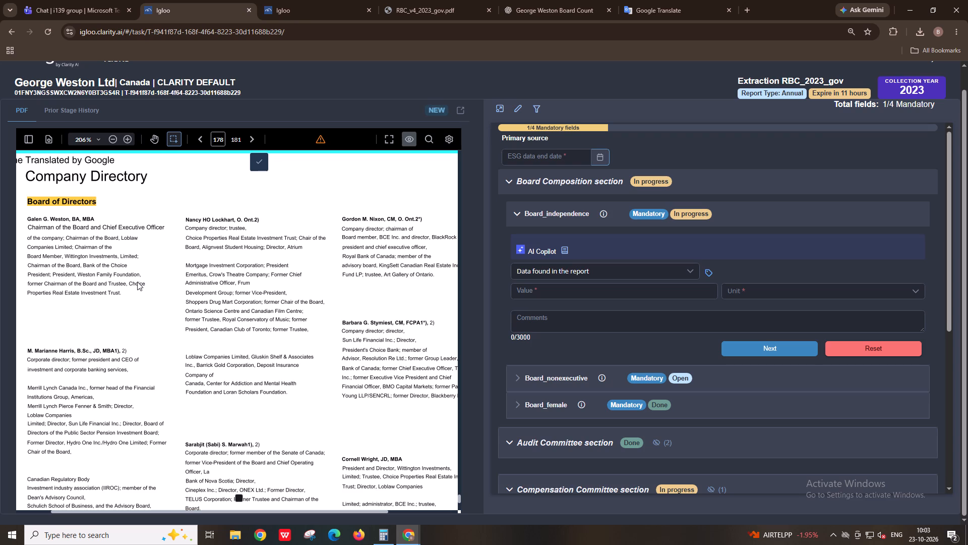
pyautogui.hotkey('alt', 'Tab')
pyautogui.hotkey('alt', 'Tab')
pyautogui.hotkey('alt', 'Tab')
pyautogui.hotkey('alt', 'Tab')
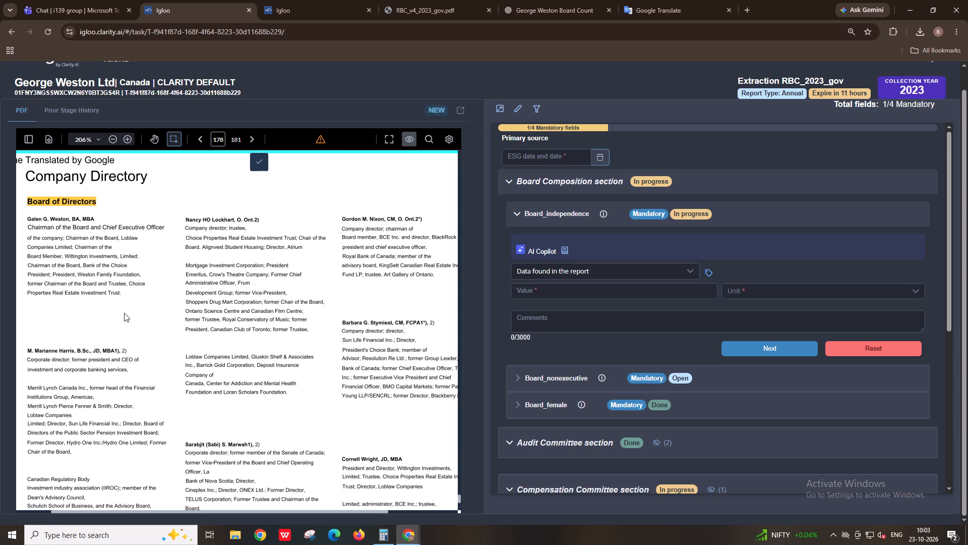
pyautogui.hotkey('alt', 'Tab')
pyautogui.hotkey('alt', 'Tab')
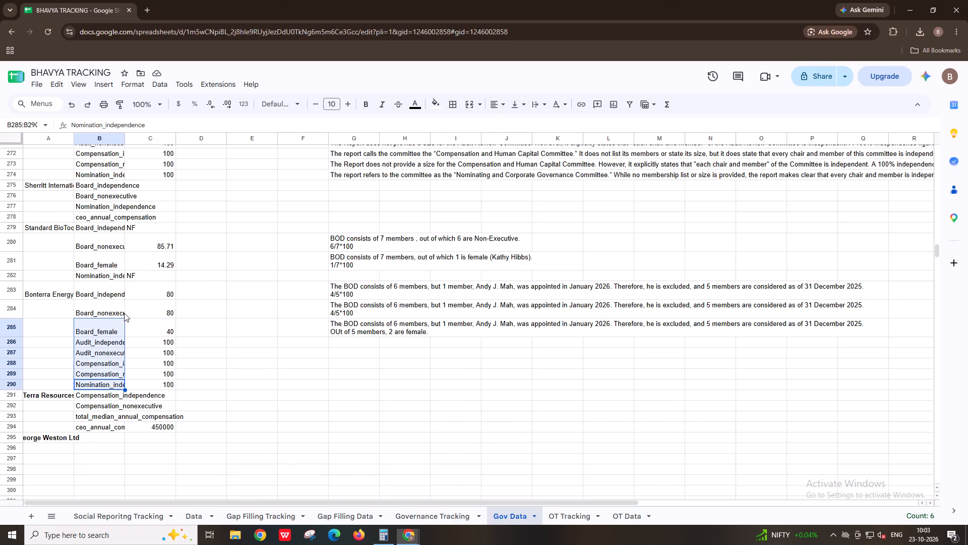
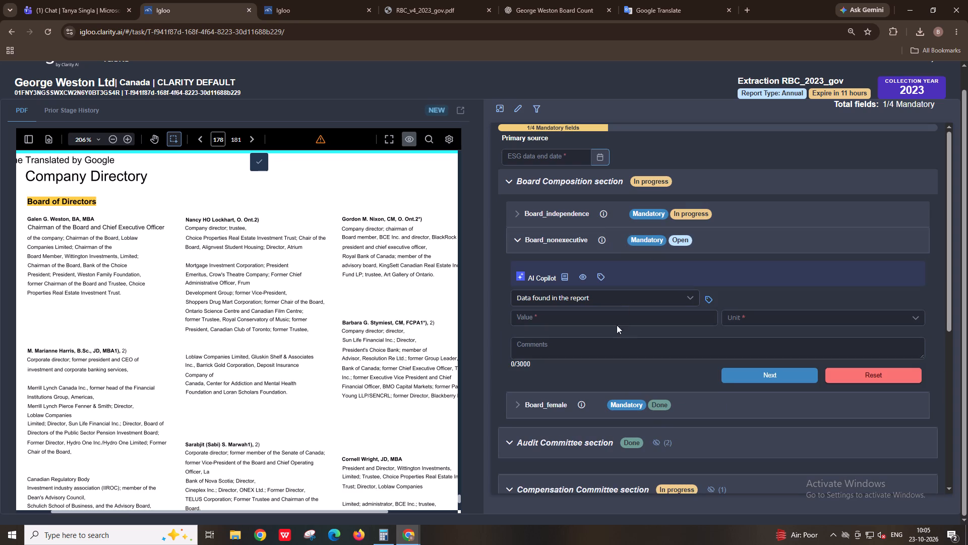
# Expand the Board_independence field in the Board Composition section to show its data entry form.
pyautogui.click(597, 221)
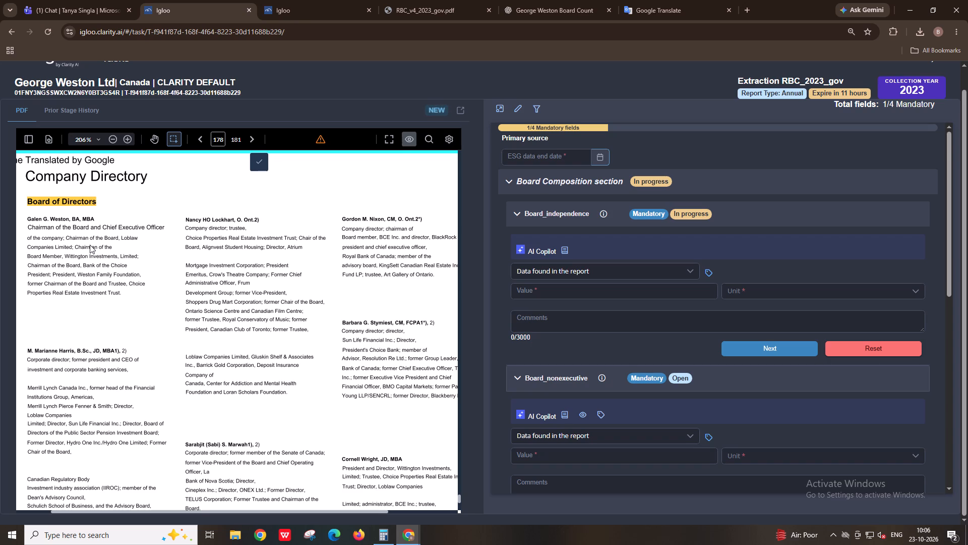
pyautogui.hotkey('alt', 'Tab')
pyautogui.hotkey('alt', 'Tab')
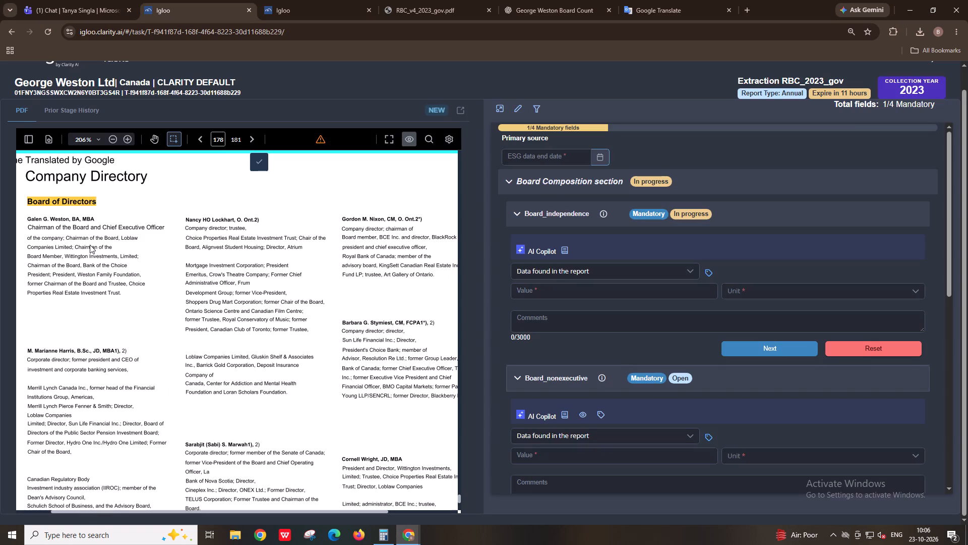
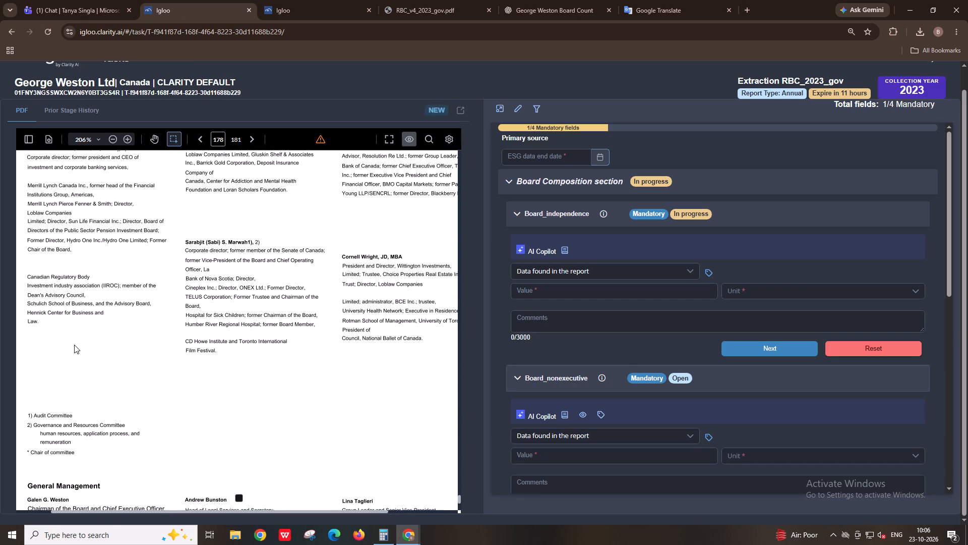
# Review the Board of Directors listing on the report's Company Directory page for information on board composition and independence.
pyautogui.scroll(2, 74, 345)
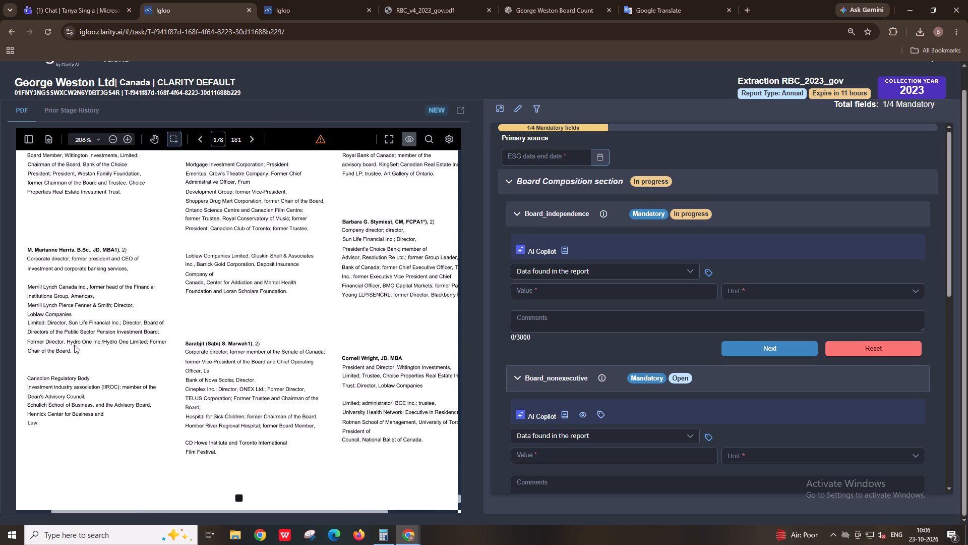
pyautogui.scroll(1, 74, 345)
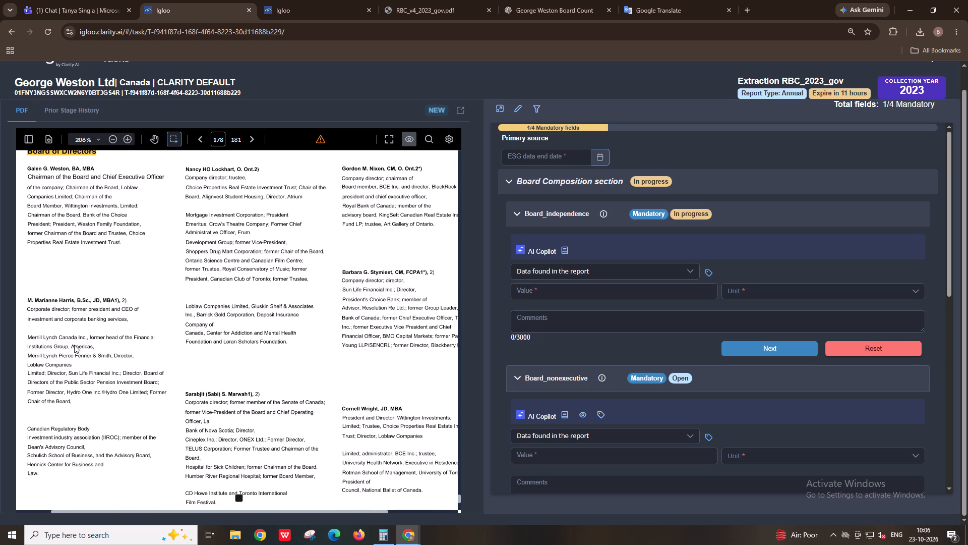
pyautogui.scroll(1, 74, 345)
pyautogui.scroll(-1, 74, 345)
pyautogui.scroll(1, 74, 345)
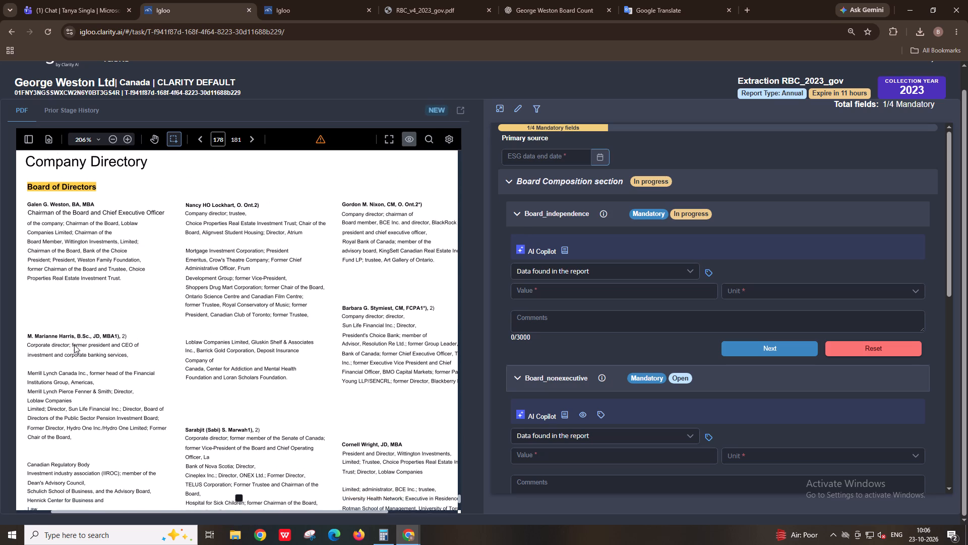
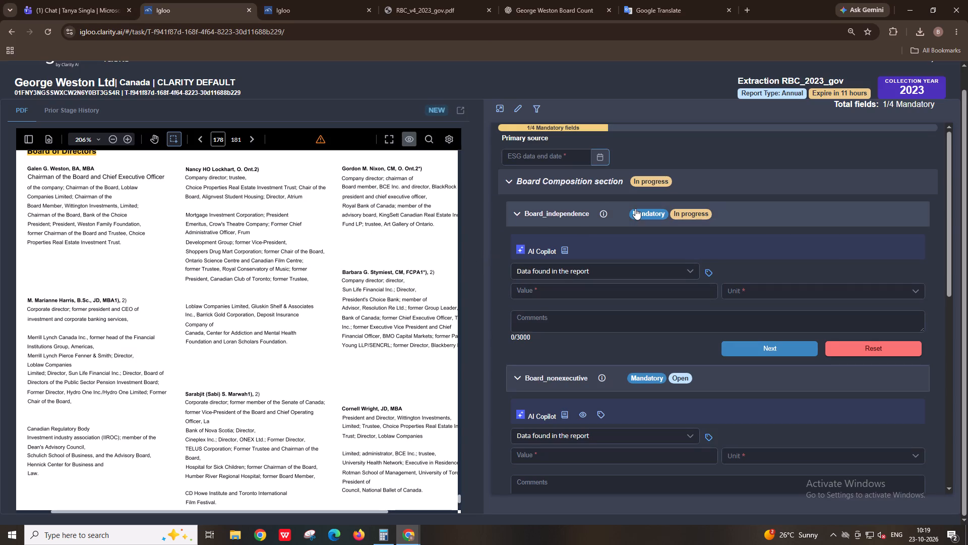
# Collapse the Board Composition and Compensation Committee sections, and reopen Board Composition to view its list of mandatory fields.
pyautogui.click(602, 237)
pyautogui.click(633, 187)
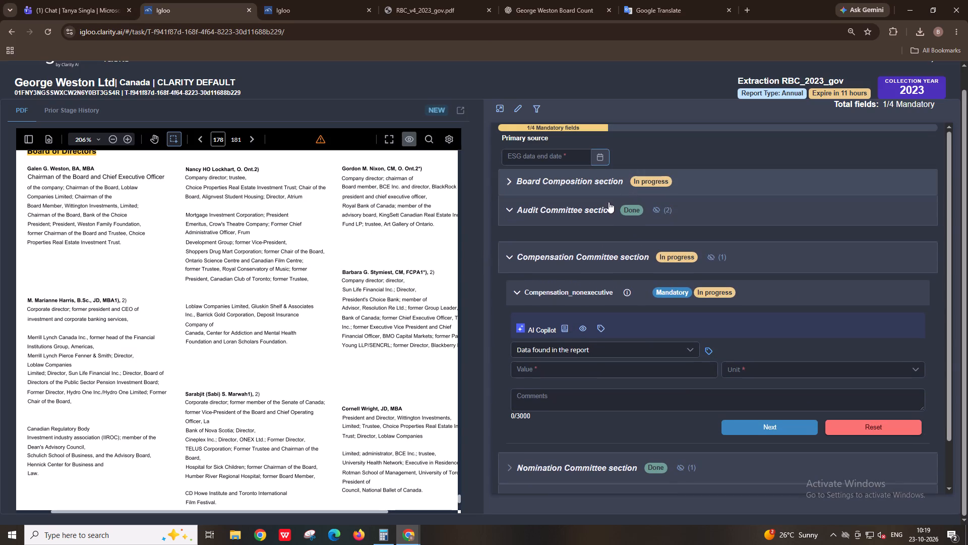
pyautogui.click(596, 286)
pyautogui.click(604, 245)
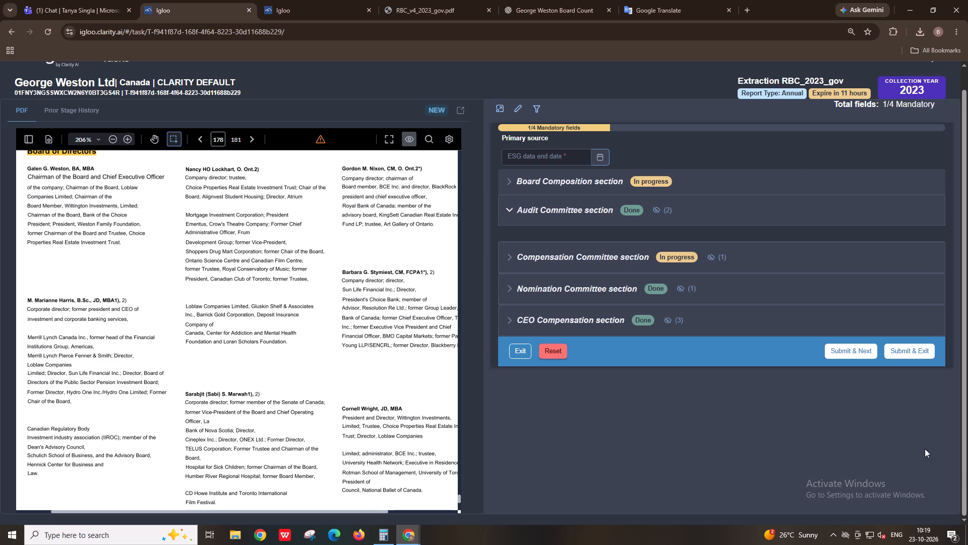
pyautogui.scroll(1, 148, 196)
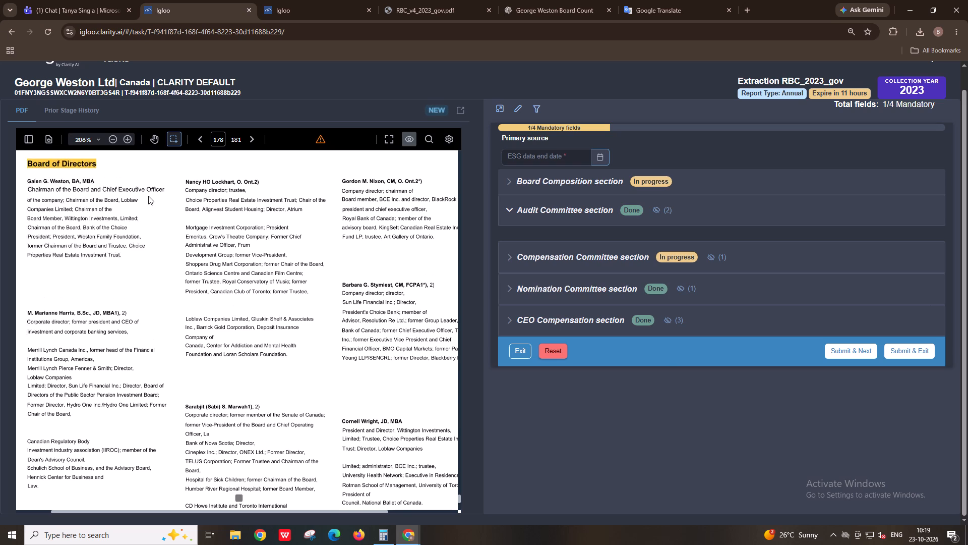
pyautogui.click(570, 160)
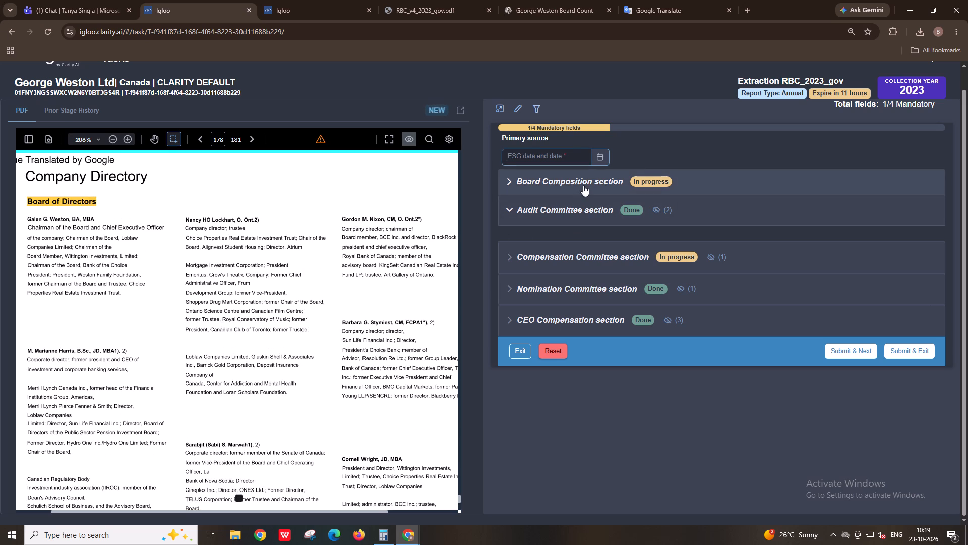
pyautogui.click(642, 158)
pyautogui.click(635, 177)
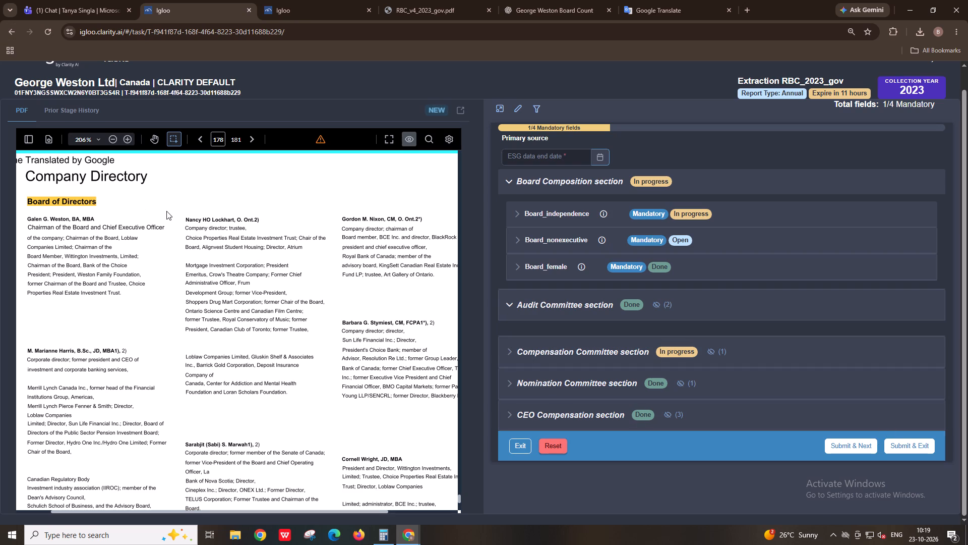
# Mark an area around the top director entry in the middle column of the Company Directory's Board of Directors listing.
pyautogui.moveTo(170, 209); pyautogui.dragTo(340, 410)
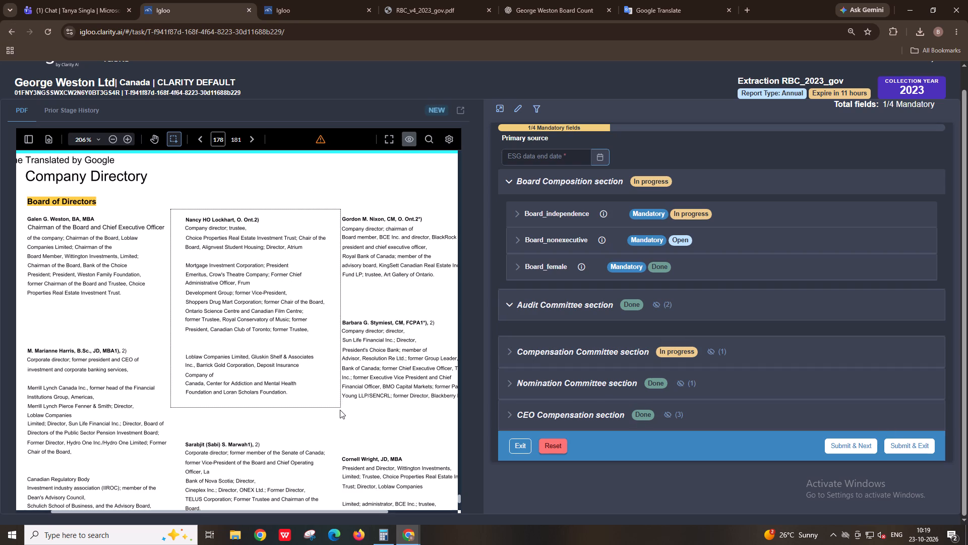
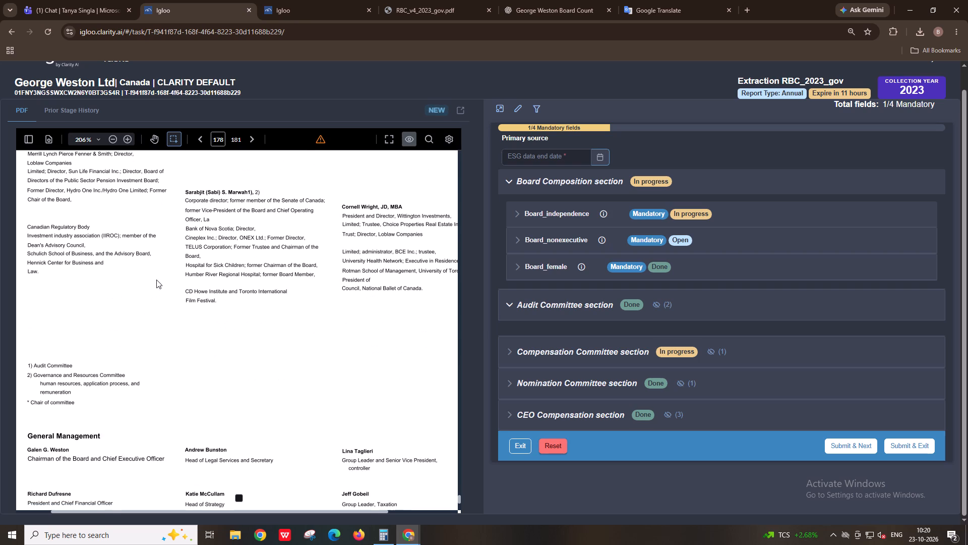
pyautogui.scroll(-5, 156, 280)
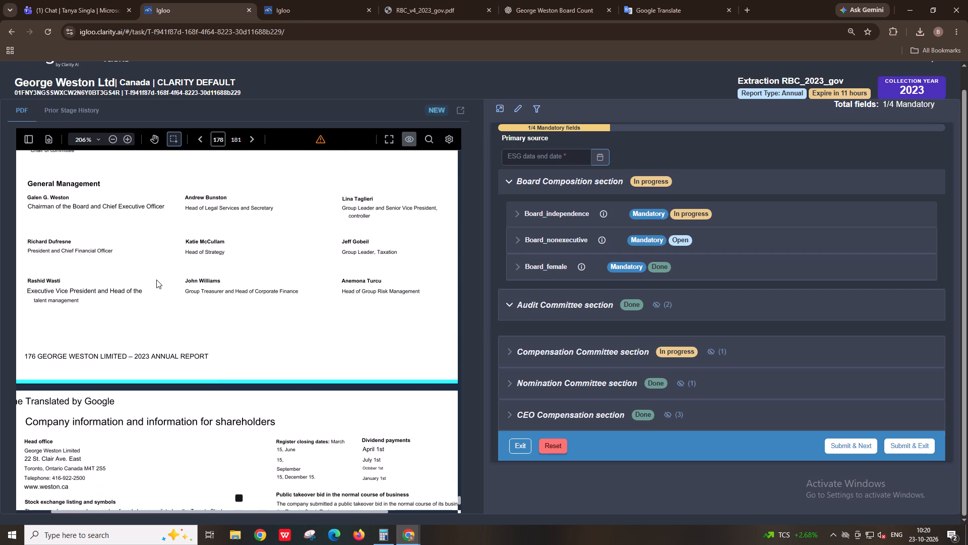
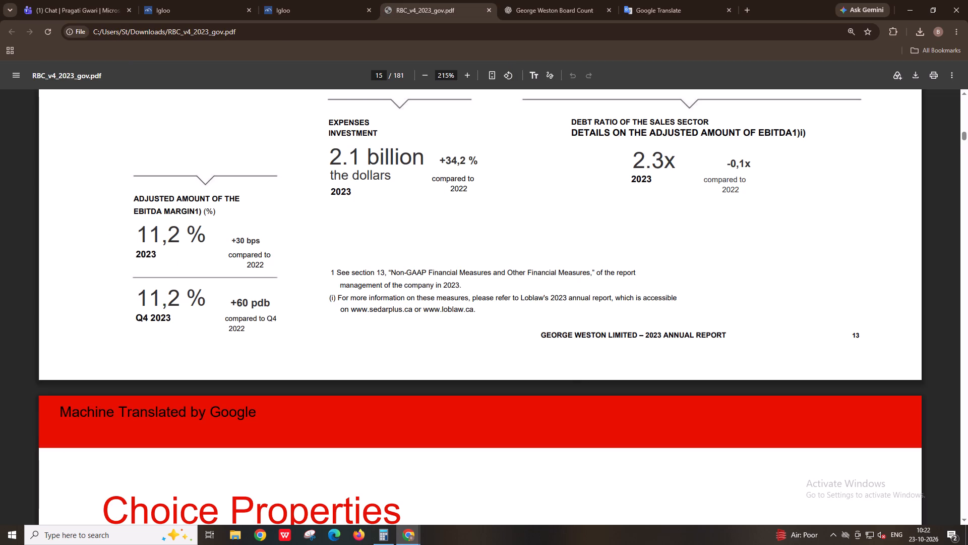
# Go to page 178 of the annual report PDF and examine the Board of Directors listing in the Company Directory.
pyautogui.scroll(5, 237, 316)
pyautogui.click(383, 72)
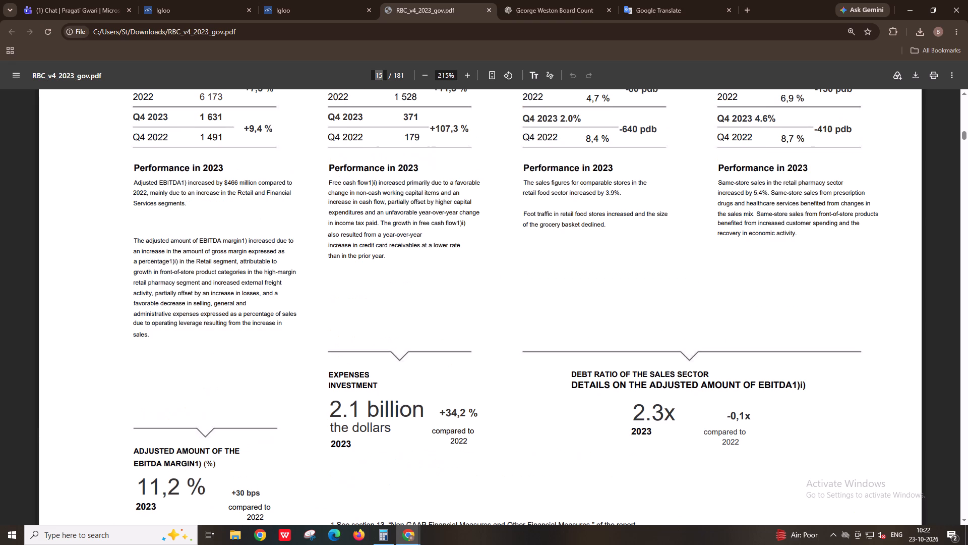
pyautogui.write('178')
pyautogui.press('Return')
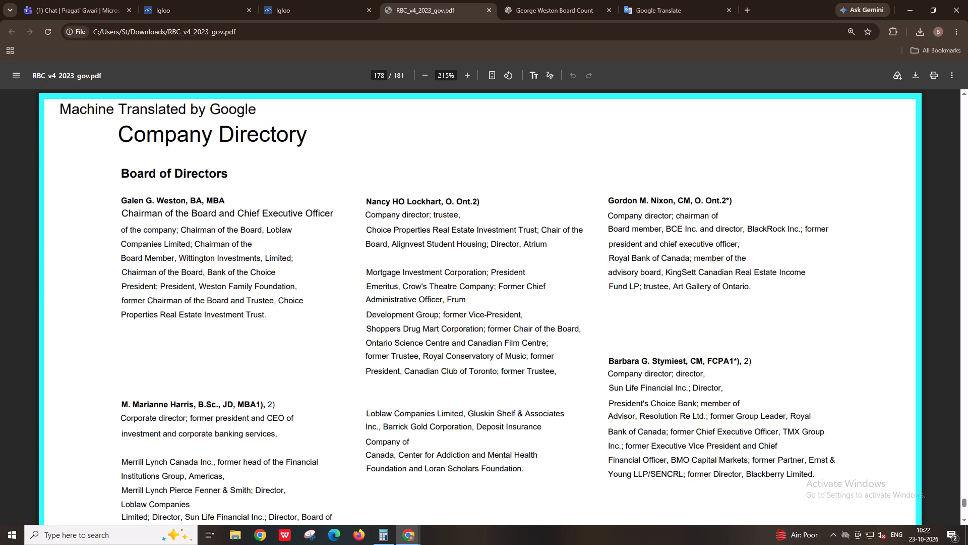
pyautogui.scroll(-5, 117, 246)
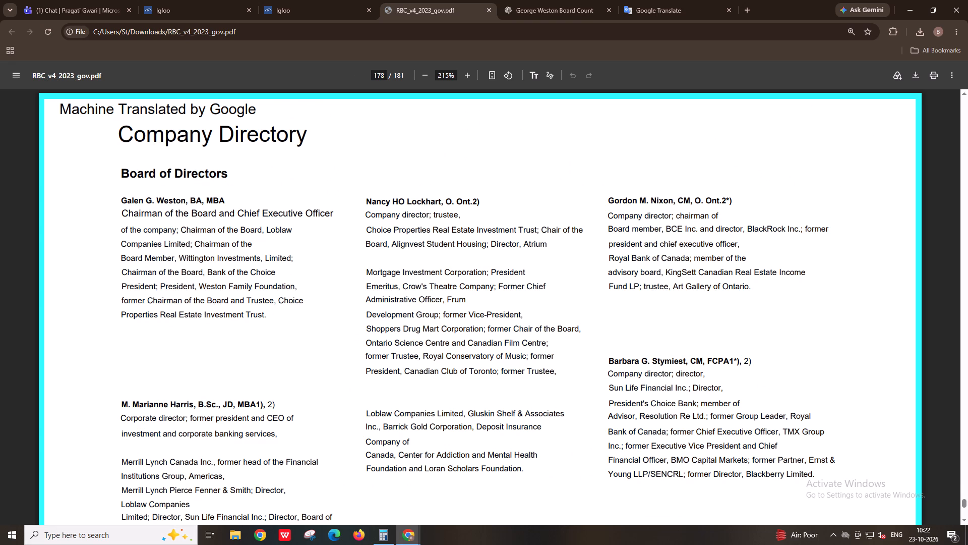
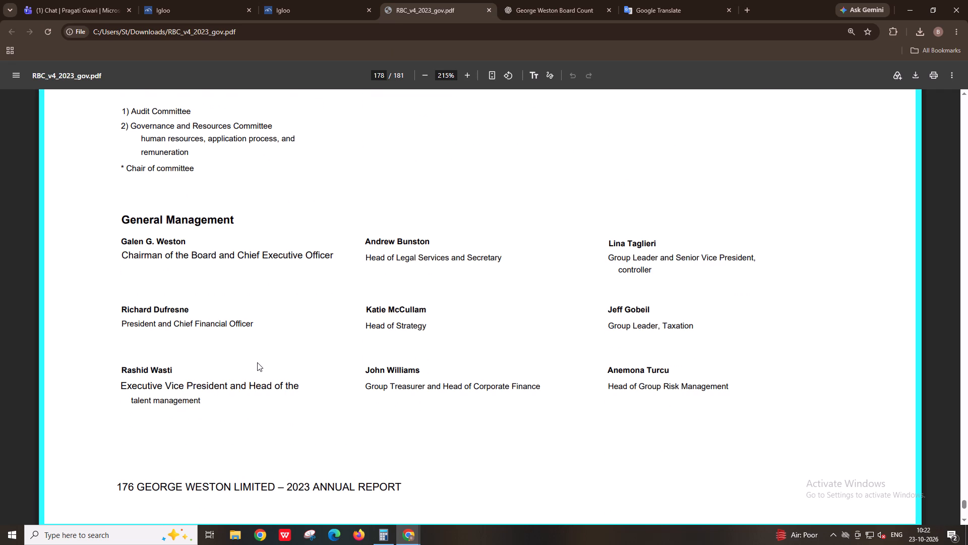
# Examine the General Management listing of executives and their titles on page 178 of the annual report PDF.
pyautogui.scroll(1, 257, 362)
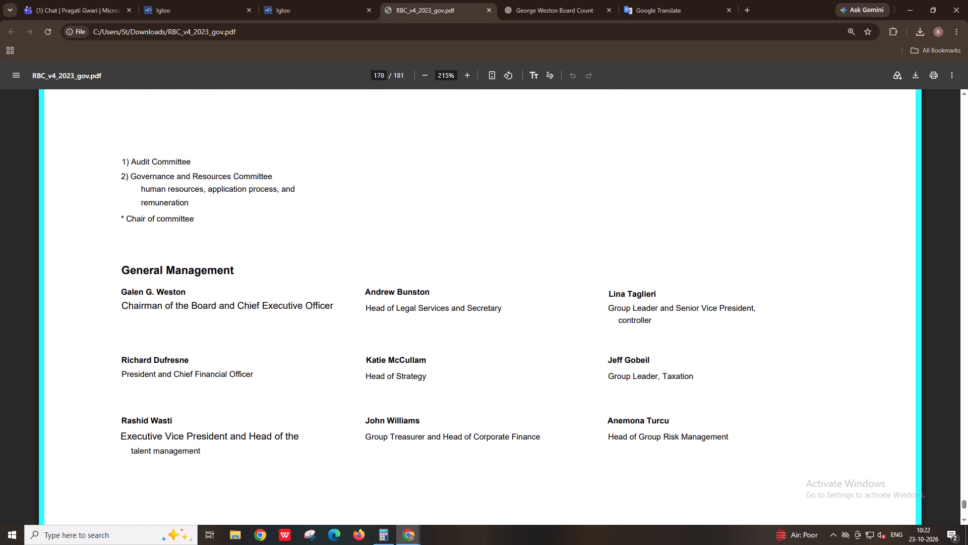
pyautogui.moveTo(94, 260); pyautogui.dragTo(459, 458)
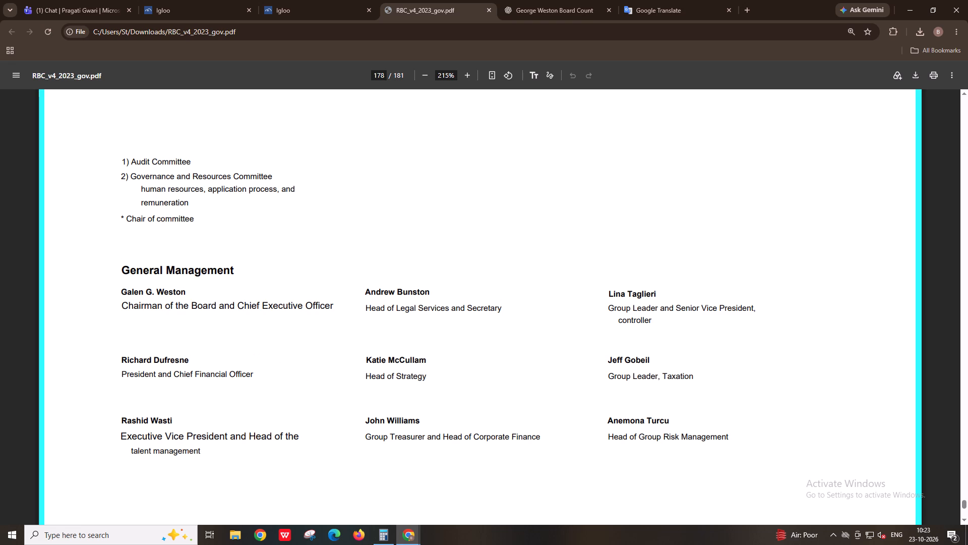
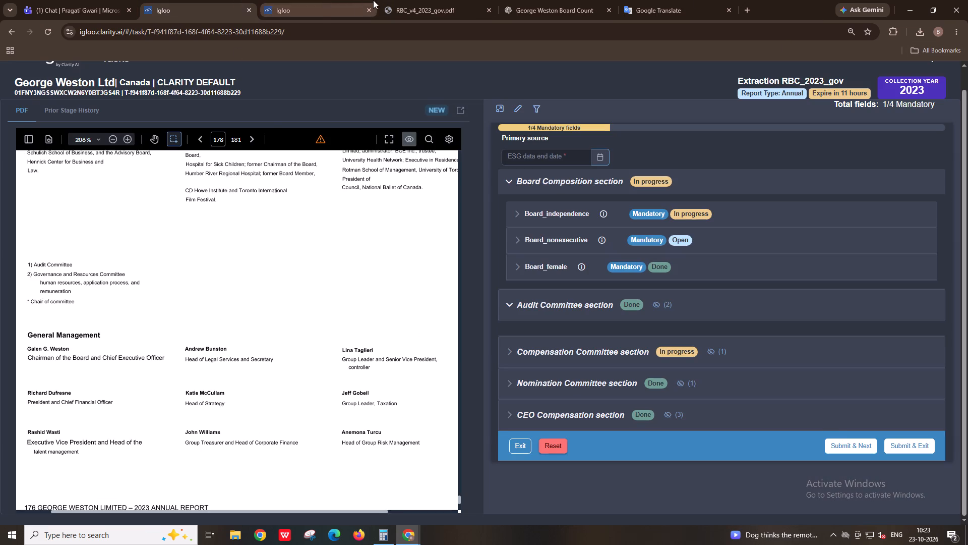
# Examine the Board of Directors listing and each director's roles in the Company Directory on page 178 of RBC_v4_2023_gov.pdf.
pyautogui.click(446, 0)
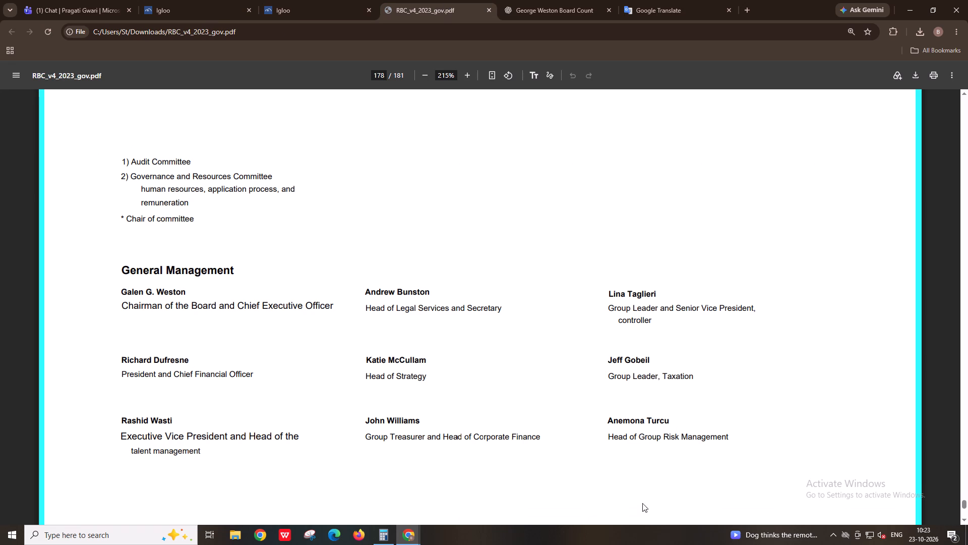
pyautogui.click(380, 67)
pyautogui.moveTo(966, 502); pyautogui.dragTo(965, 515)
pyautogui.moveTo(965, 515); pyautogui.dragTo(965, 498)
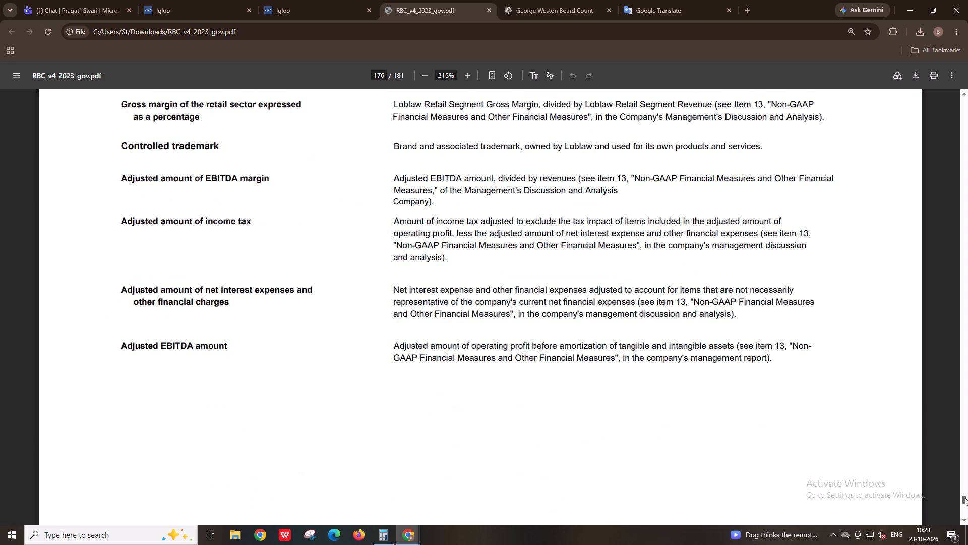
pyautogui.moveTo(965, 498); pyautogui.dragTo(965, 491)
pyautogui.scroll(-20, 369, 422)
pyautogui.scroll(-9, 369, 422)
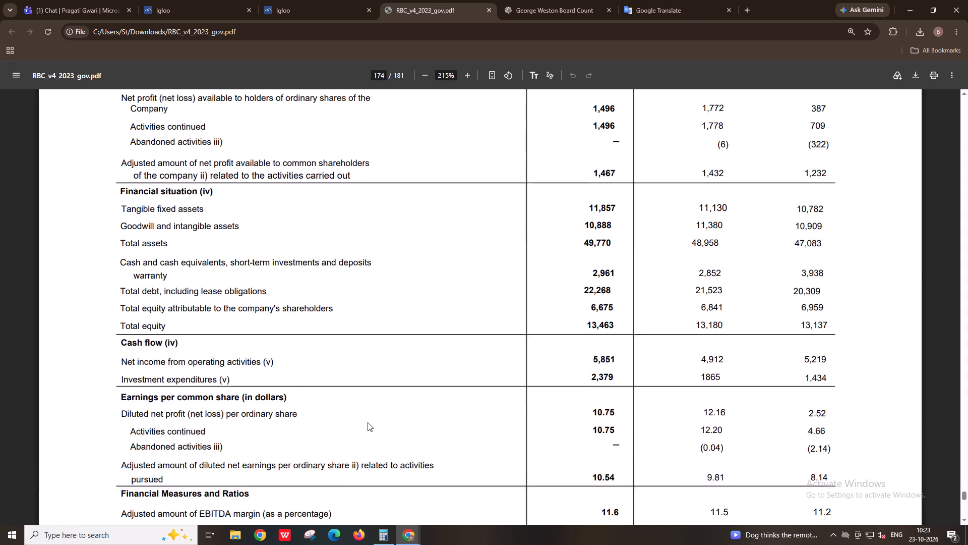
pyautogui.scroll(-20, 368, 422)
pyautogui.scroll(-20, 368, 422)
pyautogui.scroll(-12, 368, 422)
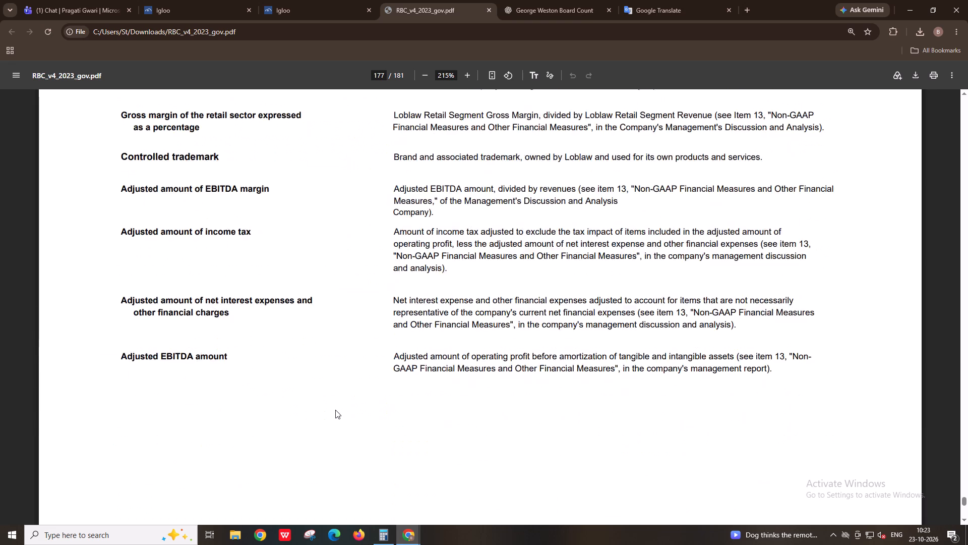
pyautogui.scroll(-19, 335, 410)
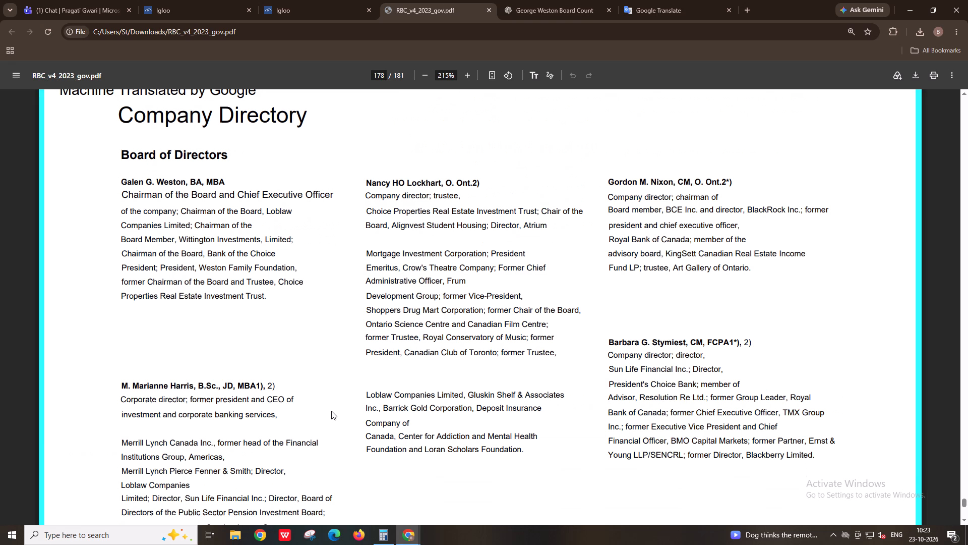
pyautogui.hotkey('alt', 'Tab')
pyautogui.hotkey('alt', 'Tab')
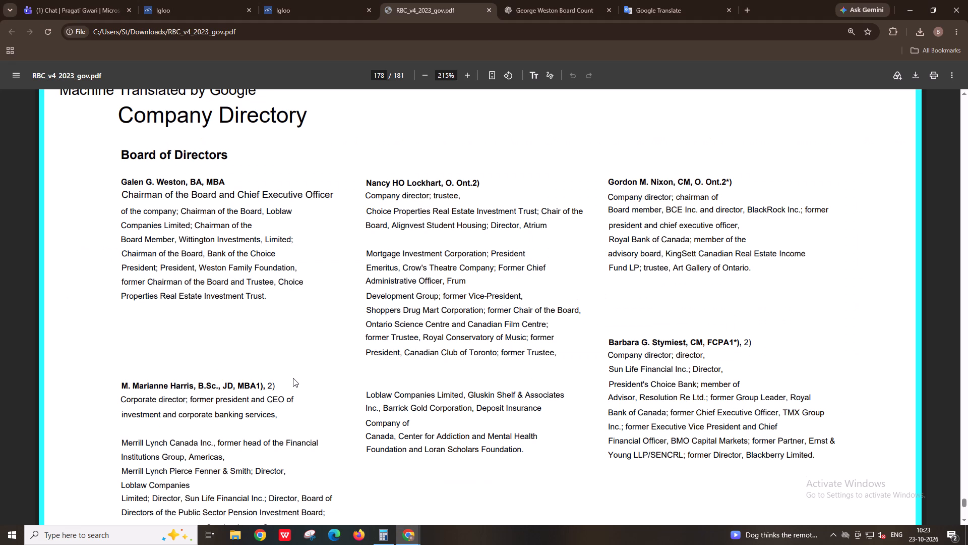
pyautogui.scroll(-4, 293, 378)
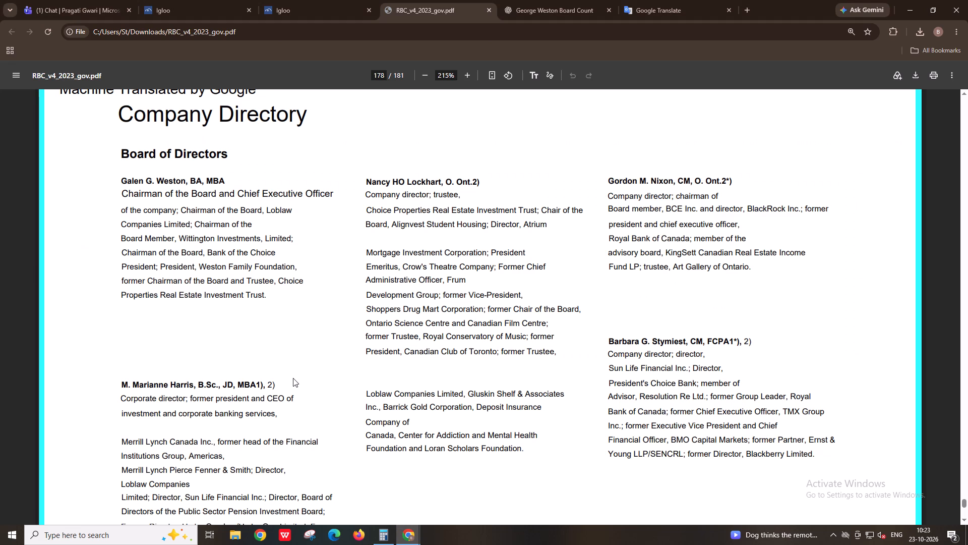
pyautogui.scroll(2, 293, 378)
pyautogui.scroll(-2, 293, 378)
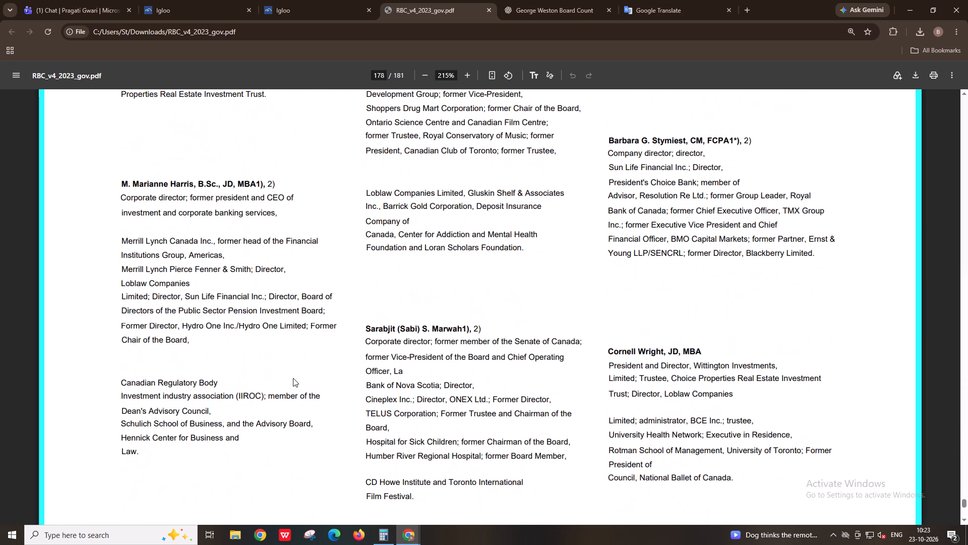
pyautogui.scroll(1, 293, 378)
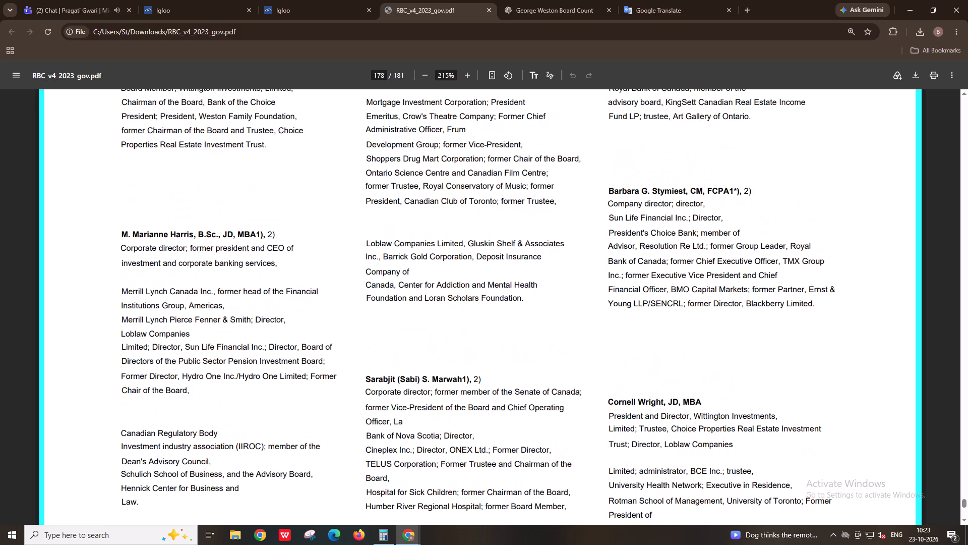
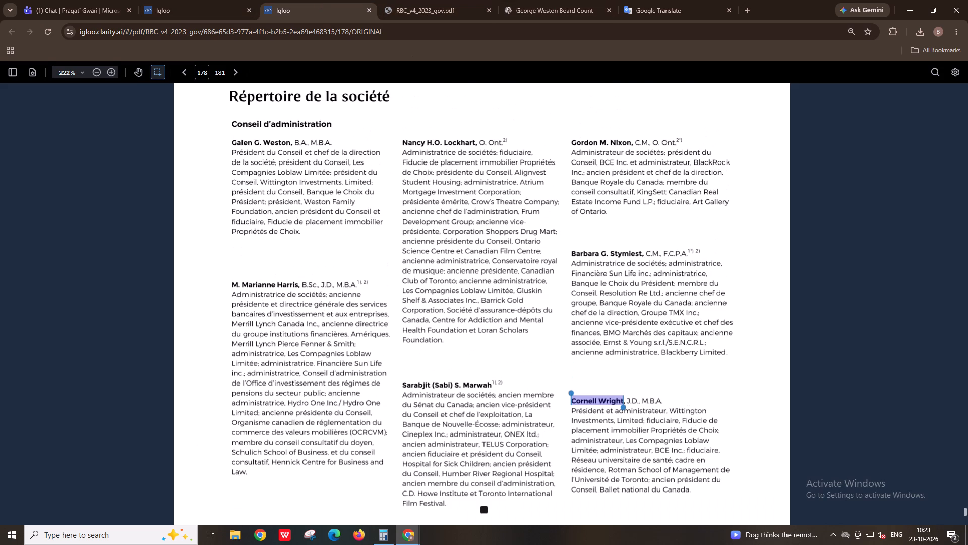
# Examine the committee footnotes and the first executive's role under Direction générale on page 178 of the annual report.
pyautogui.keyDown('ctrl'); pyautogui.scroll(-1, 355, 515); pyautogui.keyUp('ctrl')
pyautogui.scroll(-1, 355, 515)
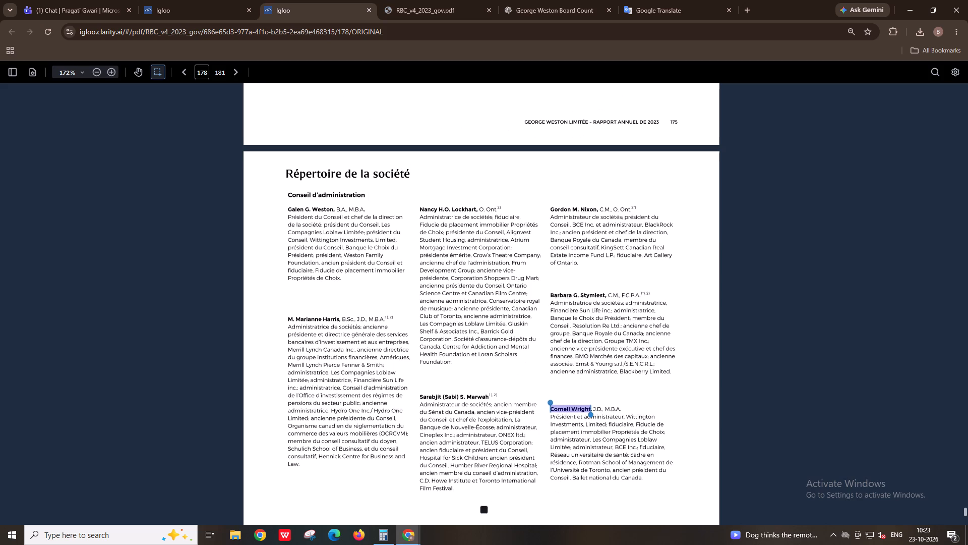
pyautogui.scroll(-3, 355, 515)
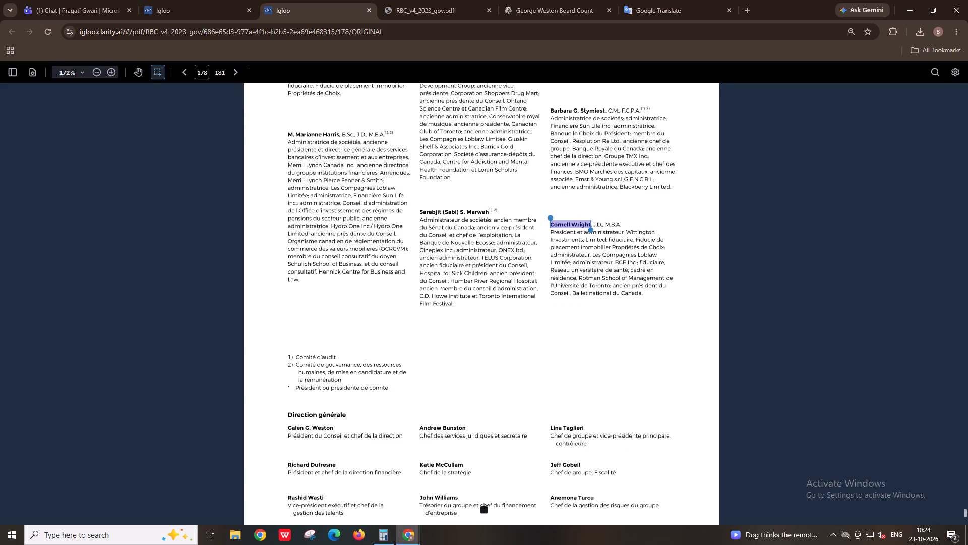
pyautogui.moveTo(401, 435); pyautogui.dragTo(330, 441)
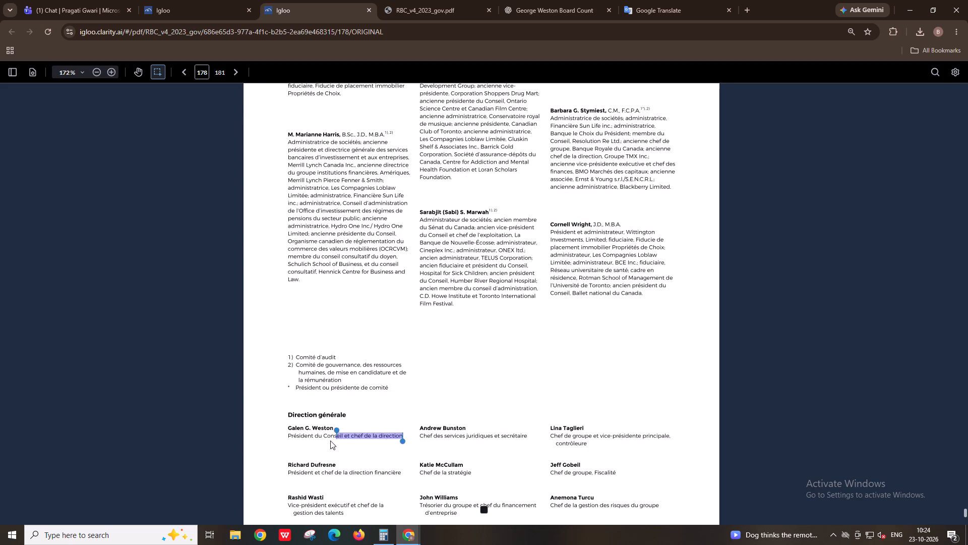
pyautogui.moveTo(330, 441); pyautogui.dragTo(282, 412)
pyautogui.click(282, 412)
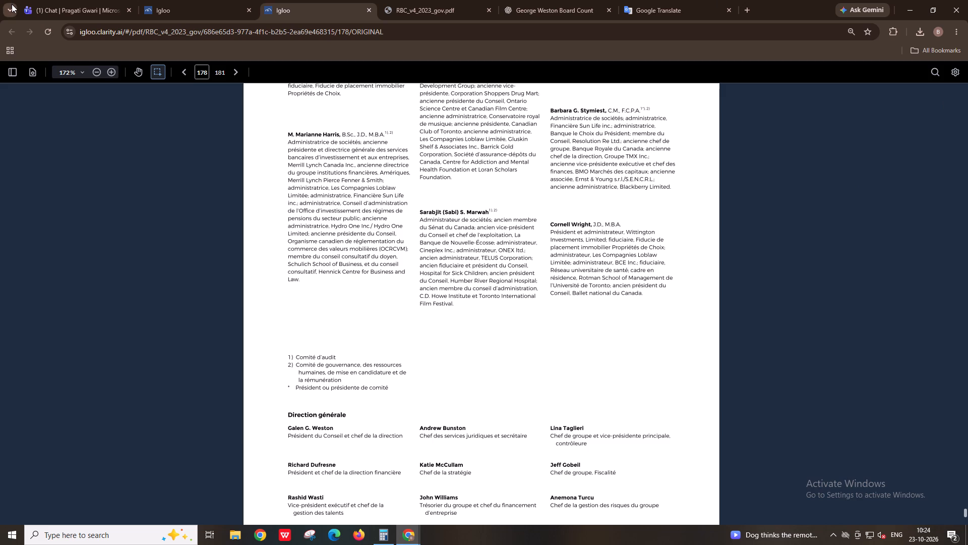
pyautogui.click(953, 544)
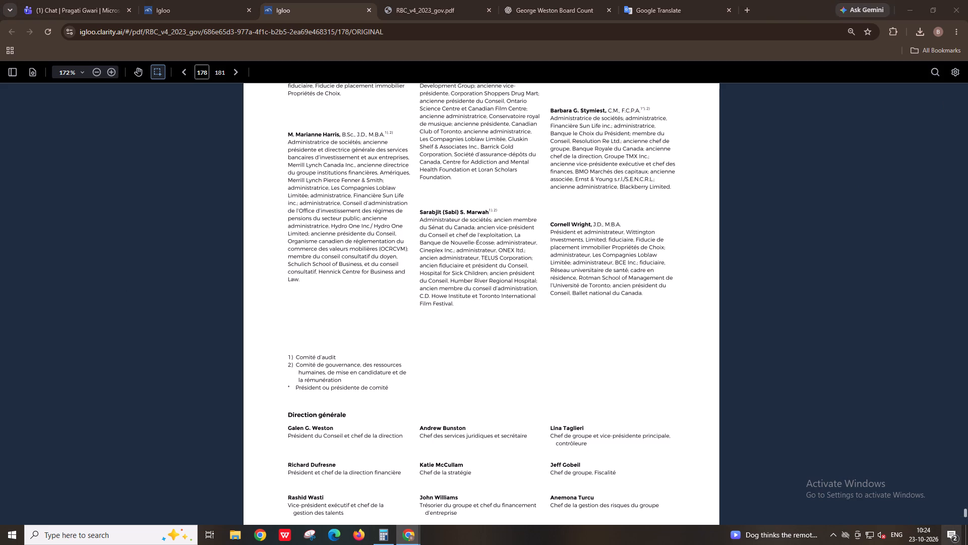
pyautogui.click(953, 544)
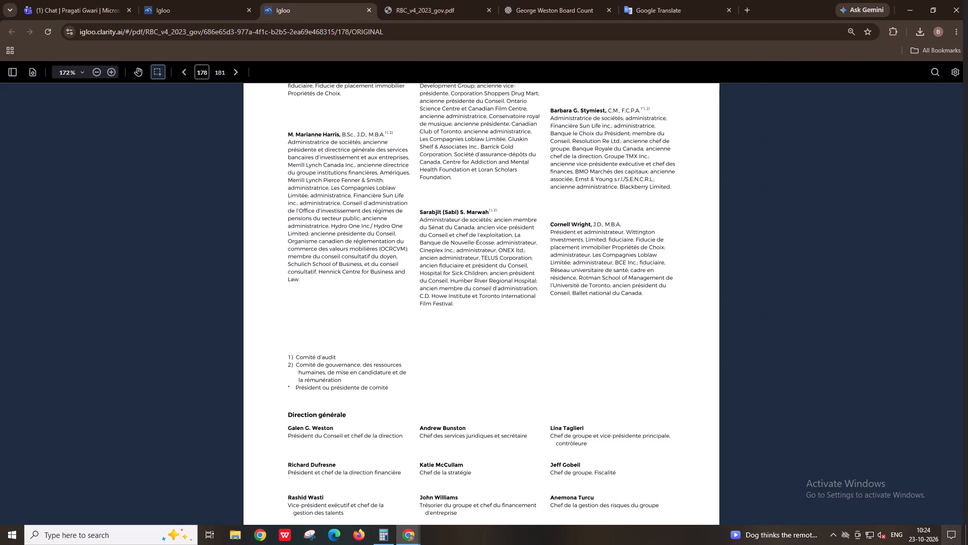
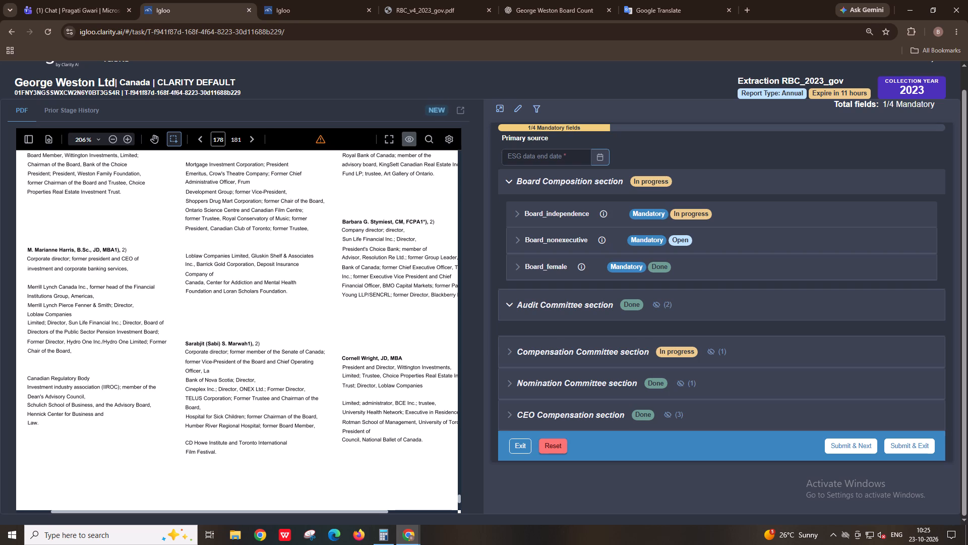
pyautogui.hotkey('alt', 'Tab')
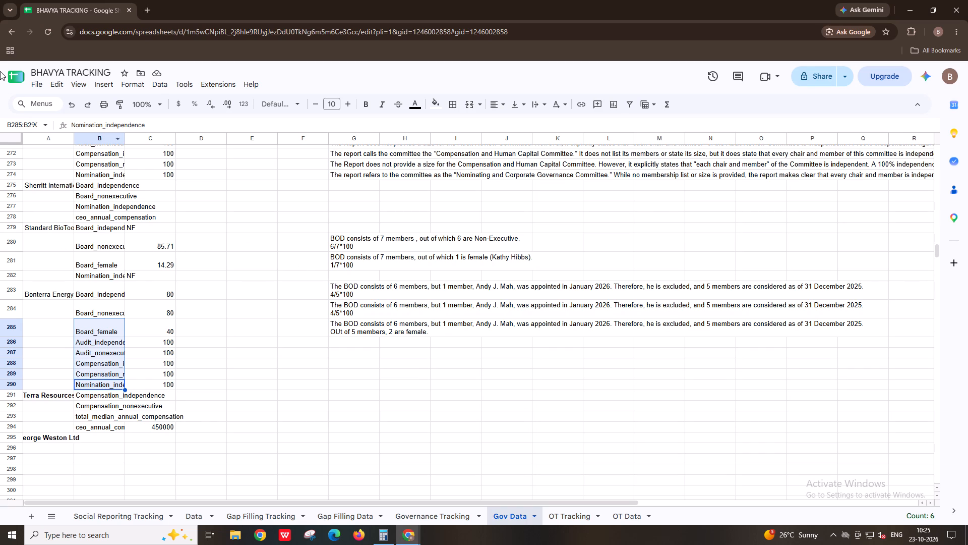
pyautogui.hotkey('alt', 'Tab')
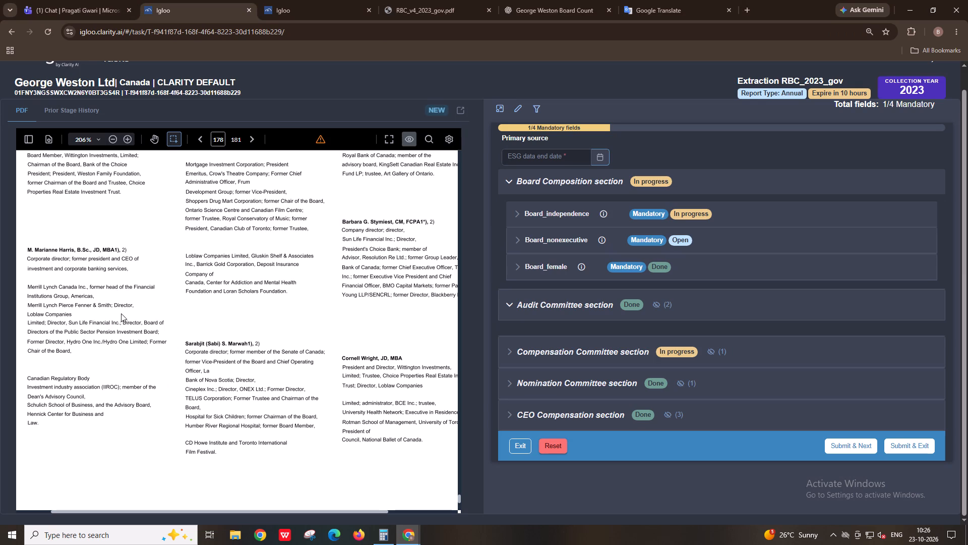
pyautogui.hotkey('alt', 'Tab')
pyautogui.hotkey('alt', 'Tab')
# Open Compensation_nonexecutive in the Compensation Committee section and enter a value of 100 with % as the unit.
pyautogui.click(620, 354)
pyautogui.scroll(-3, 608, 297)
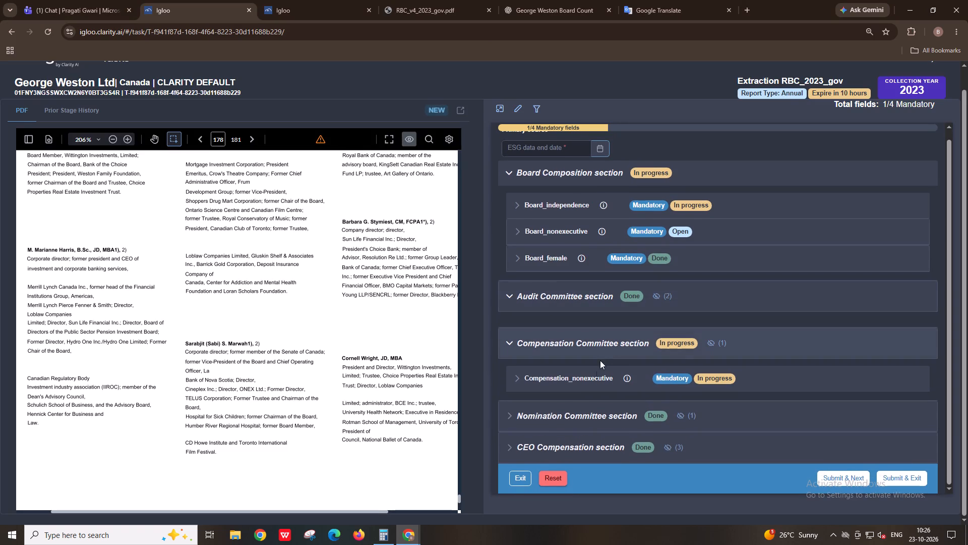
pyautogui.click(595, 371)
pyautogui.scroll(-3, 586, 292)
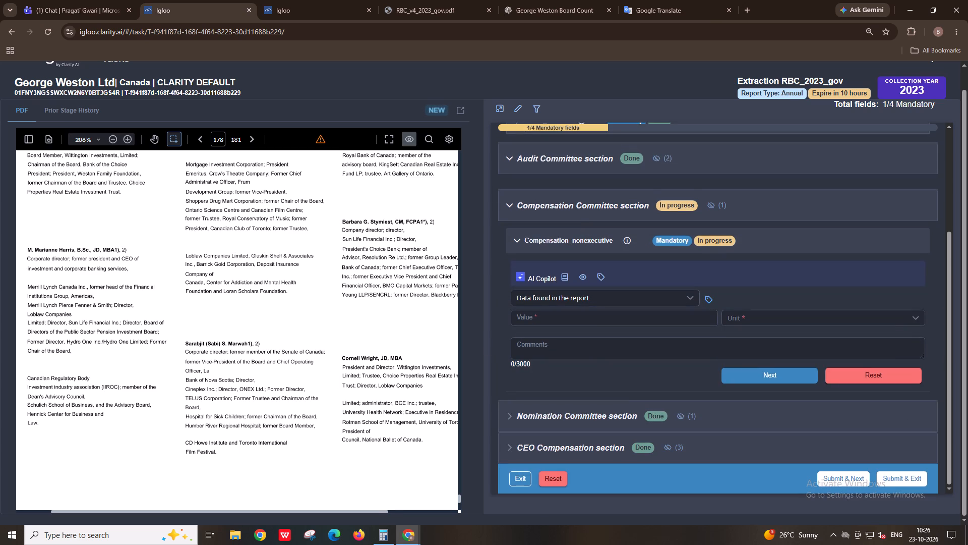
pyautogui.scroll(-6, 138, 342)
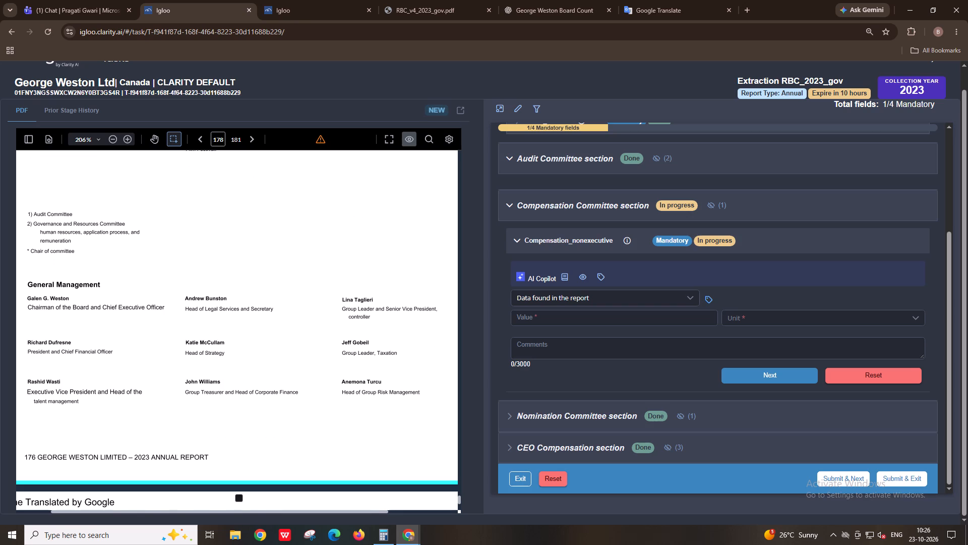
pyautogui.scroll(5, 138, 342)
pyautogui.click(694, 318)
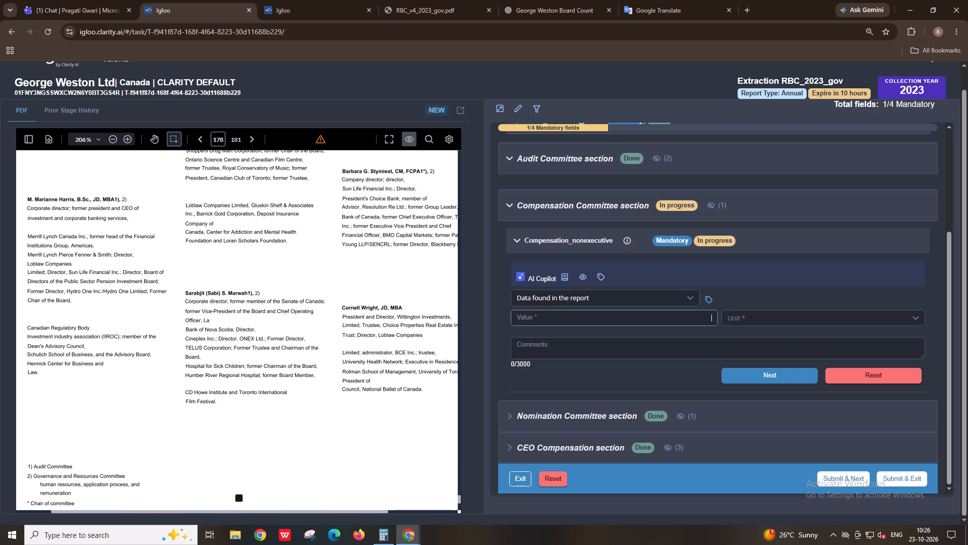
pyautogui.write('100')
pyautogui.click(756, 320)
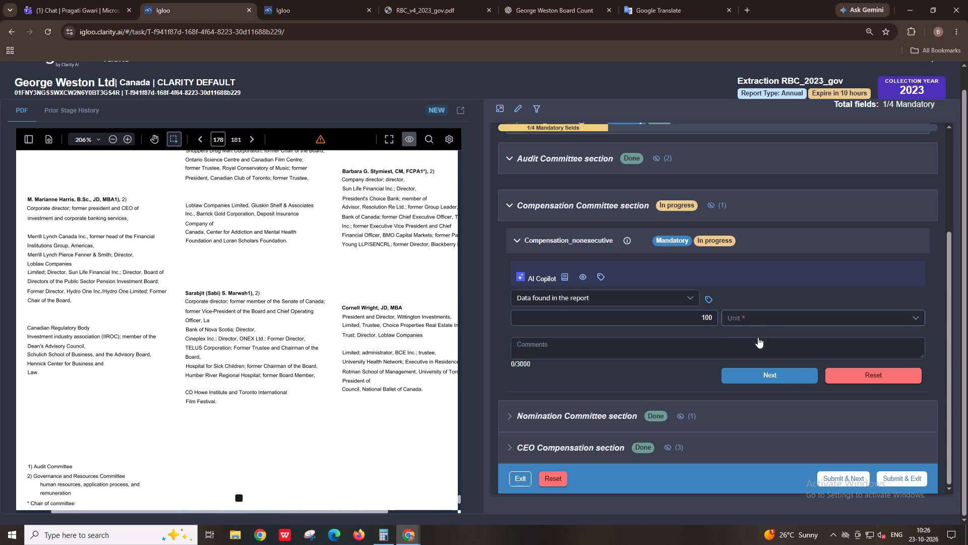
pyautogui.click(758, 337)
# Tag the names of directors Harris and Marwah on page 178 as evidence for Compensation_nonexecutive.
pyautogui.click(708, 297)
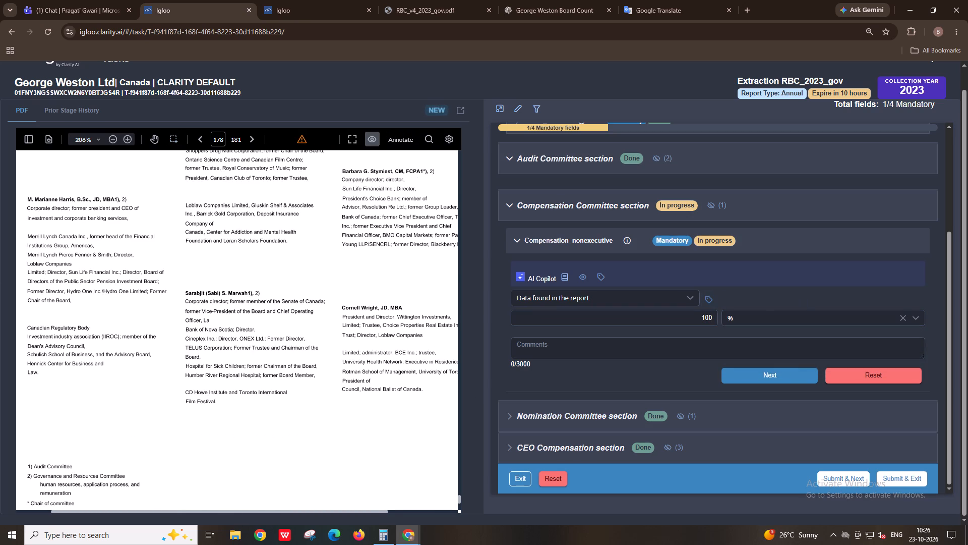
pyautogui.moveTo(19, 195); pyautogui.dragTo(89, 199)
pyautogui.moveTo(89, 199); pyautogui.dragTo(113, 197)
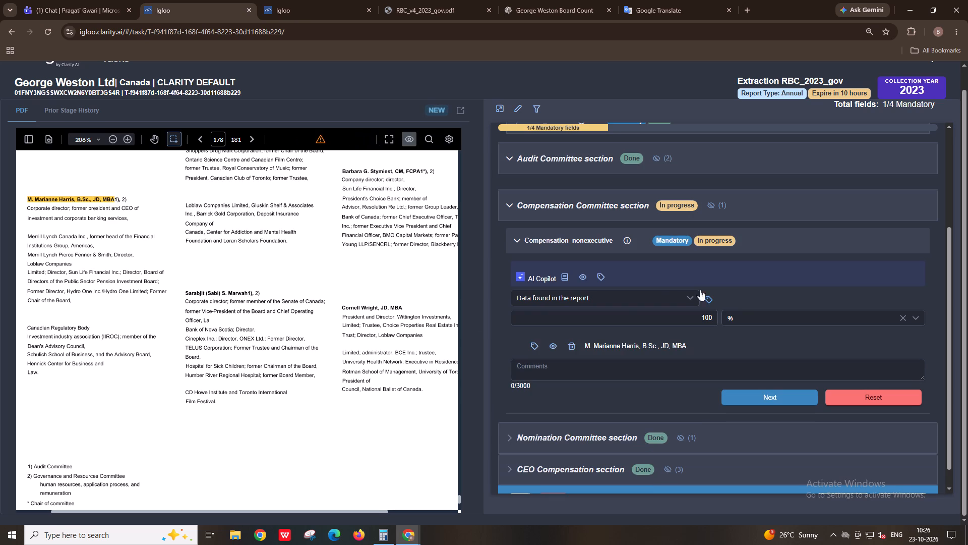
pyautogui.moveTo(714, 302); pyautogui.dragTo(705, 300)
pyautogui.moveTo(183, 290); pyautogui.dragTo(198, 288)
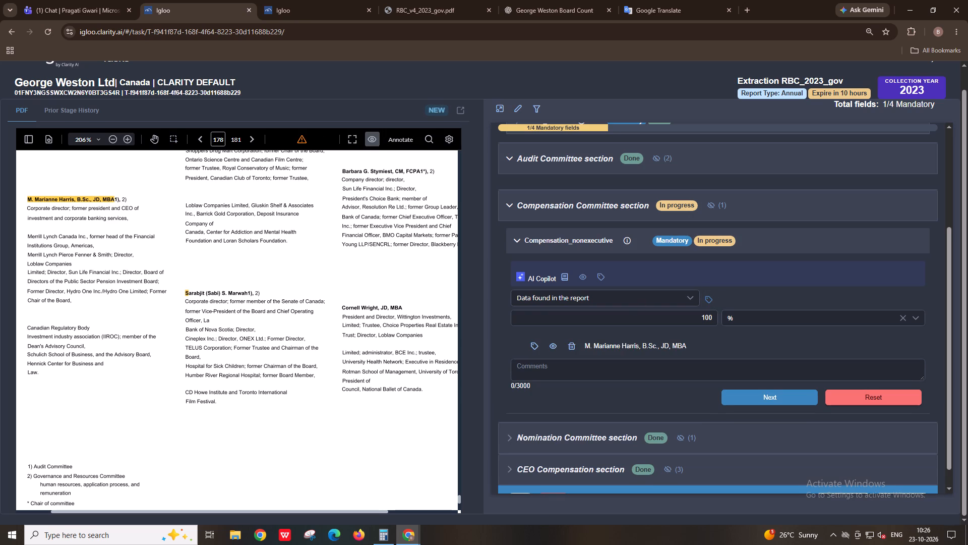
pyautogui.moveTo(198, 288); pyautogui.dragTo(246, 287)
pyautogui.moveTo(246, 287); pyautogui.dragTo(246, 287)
# Examine the directors' committee footnote markers and the committee footnotes on page 178, in both the translated and the original French report.
pyautogui.scroll(3, 270, 333)
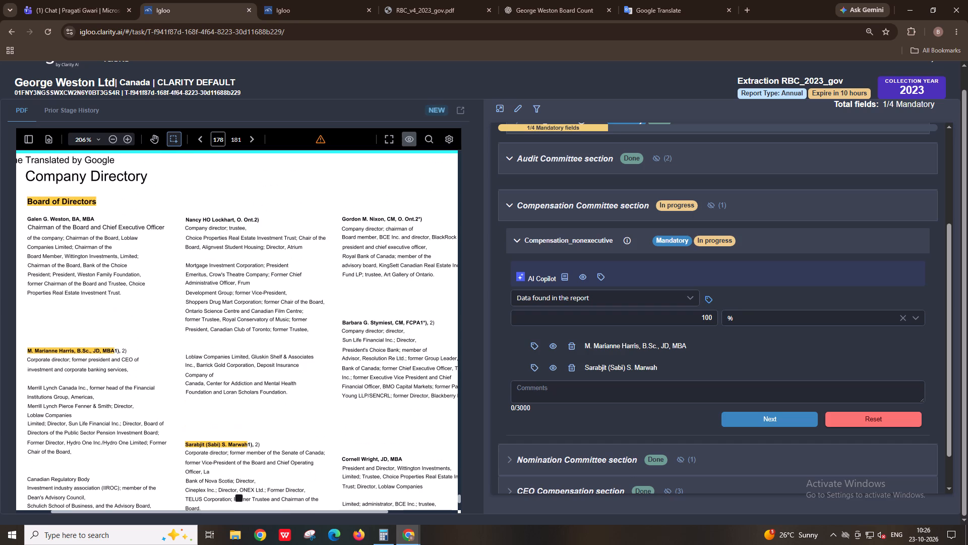
pyautogui.scroll(-6, 275, 318)
pyautogui.scroll(5, 275, 318)
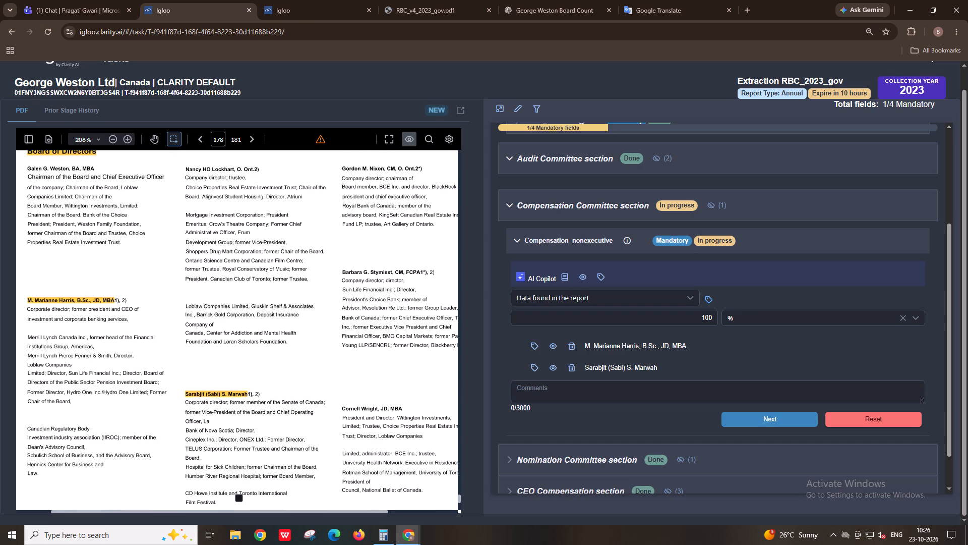
pyautogui.scroll(-5, 275, 318)
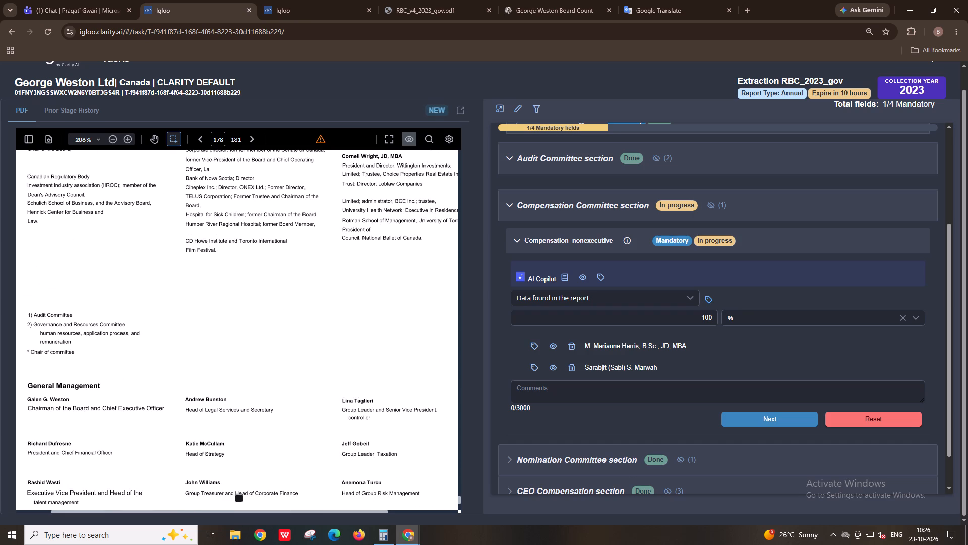
pyautogui.click(380, 0)
pyautogui.click(331, 0)
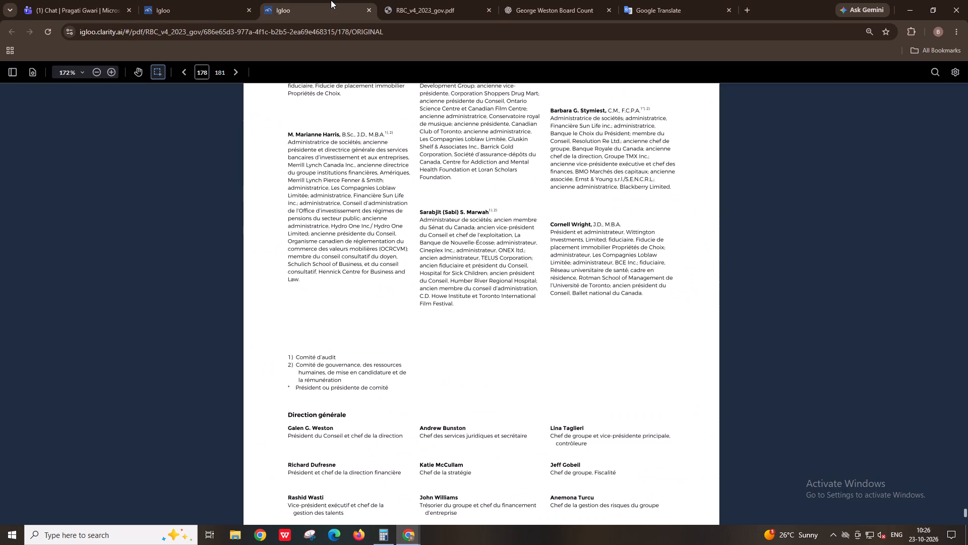
pyautogui.click(197, 0)
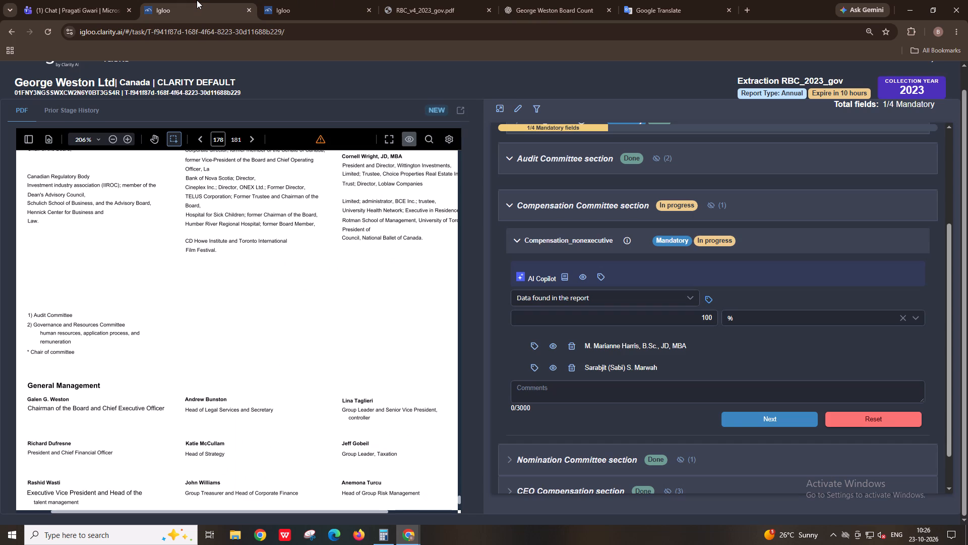
pyautogui.scroll(2, 124, 414)
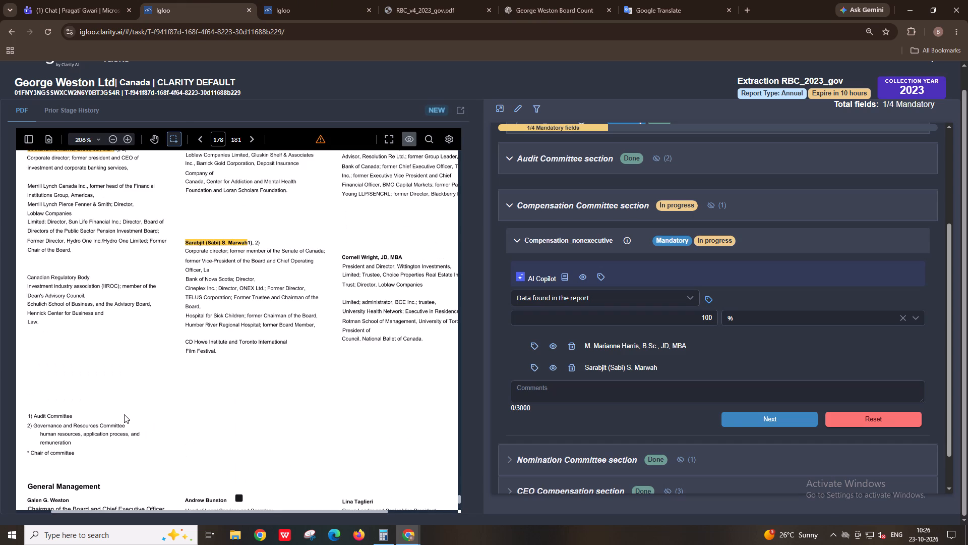
pyautogui.scroll(4, 124, 414)
pyautogui.scroll(-1, 124, 414)
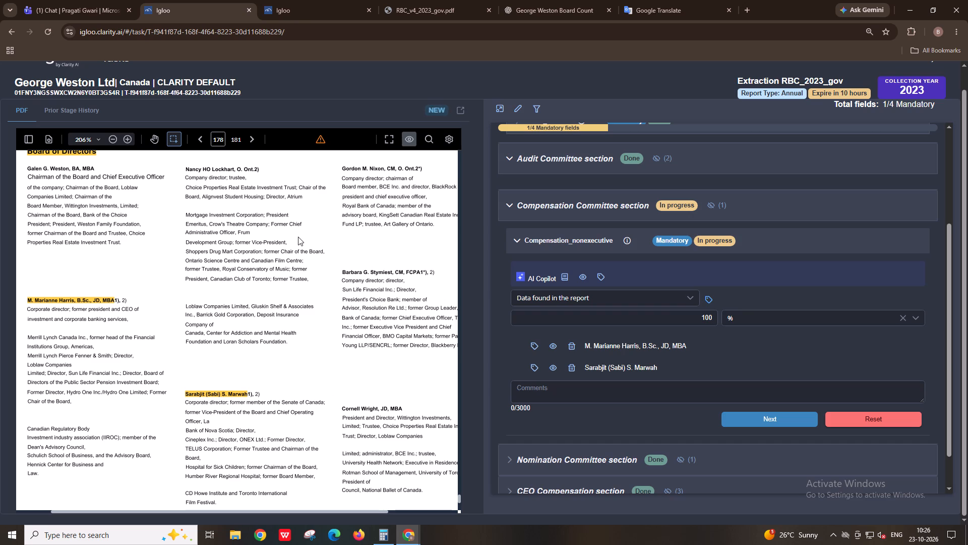
# Read the AI Copilot explanation for Compensation_nonexecutive.
pyautogui.click(557, 279)
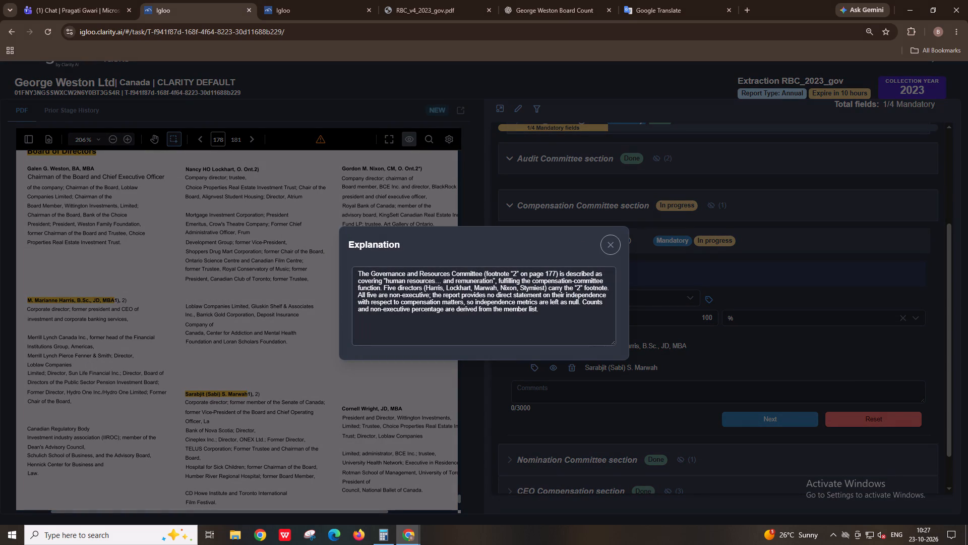
pyautogui.click(609, 251)
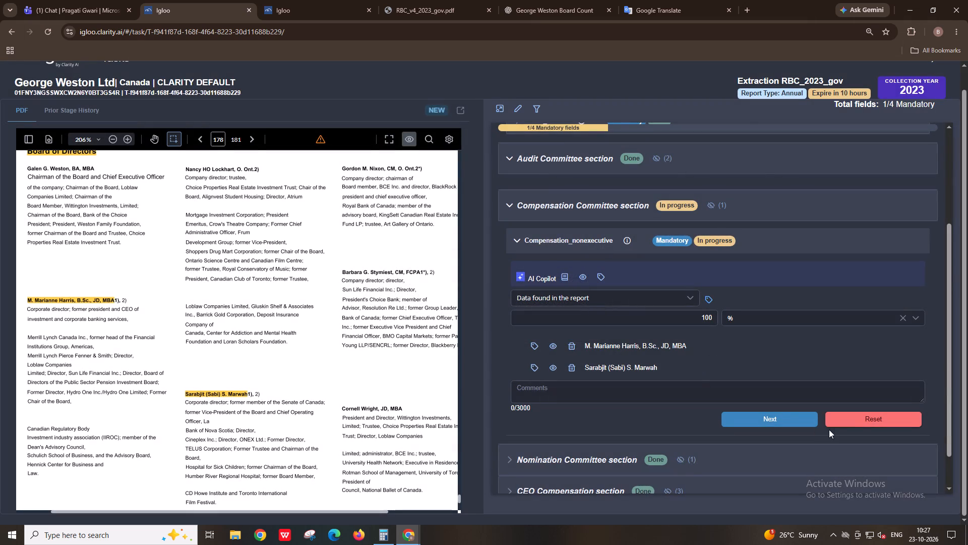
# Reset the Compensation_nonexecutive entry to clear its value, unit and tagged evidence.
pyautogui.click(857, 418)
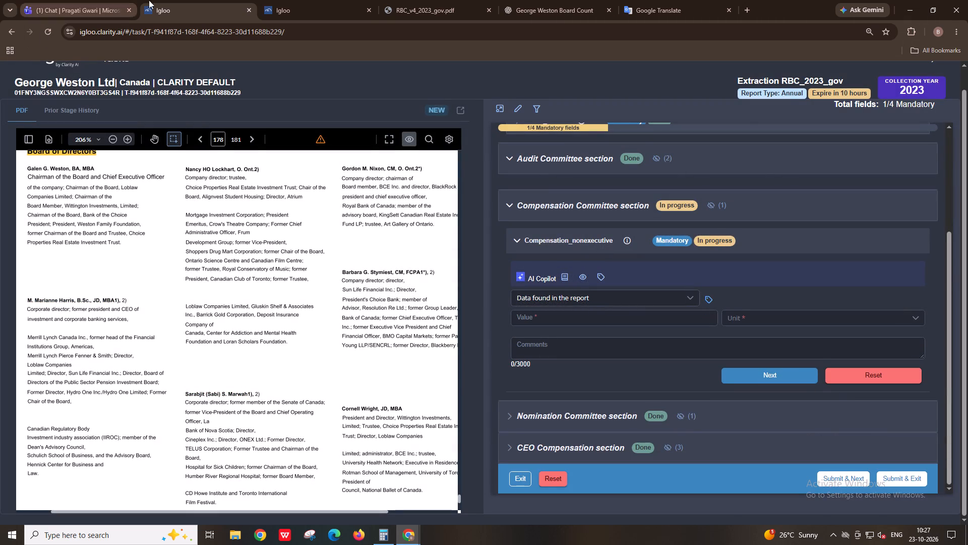
pyautogui.click(308, 0)
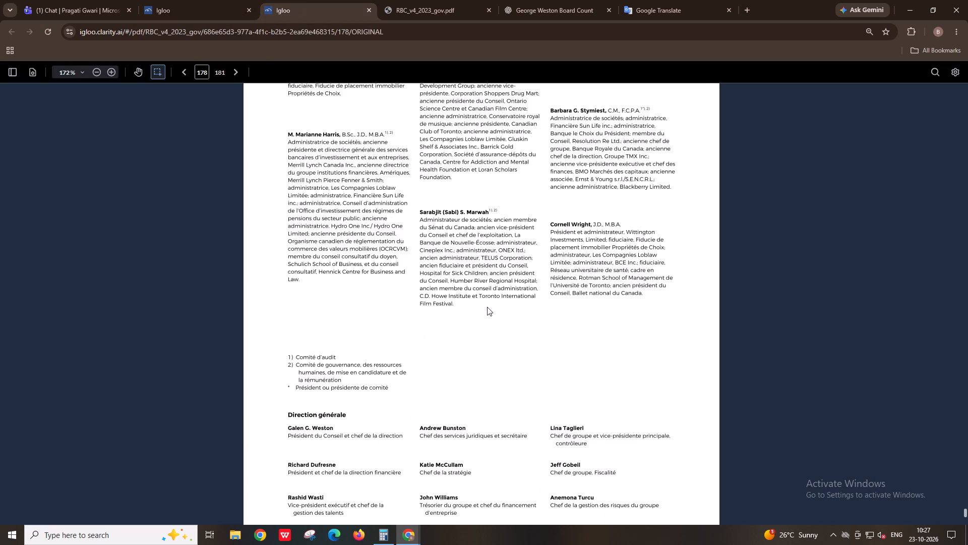
pyautogui.keyDown('ctrl'); pyautogui.scroll(-1, 487, 307); pyautogui.keyUp('ctrl')
pyautogui.scroll(1, 487, 307)
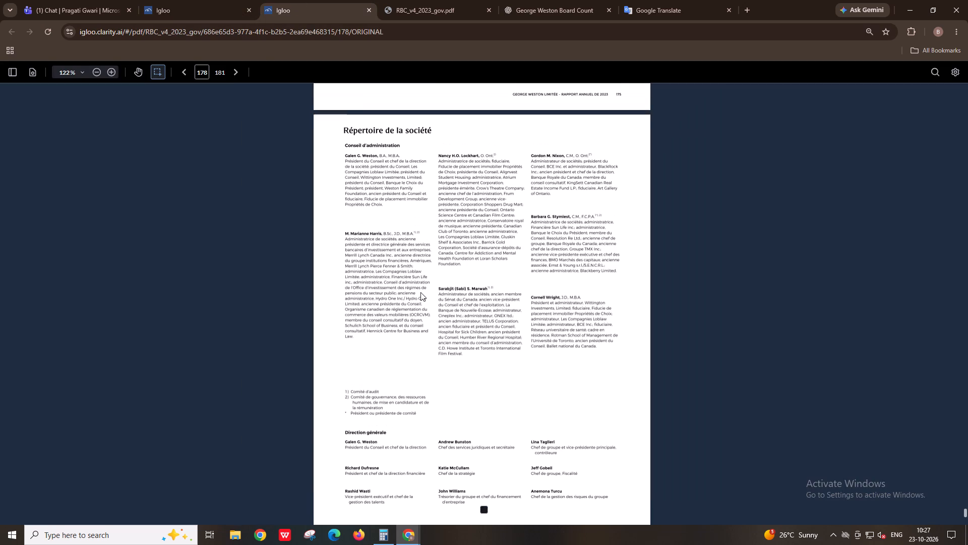
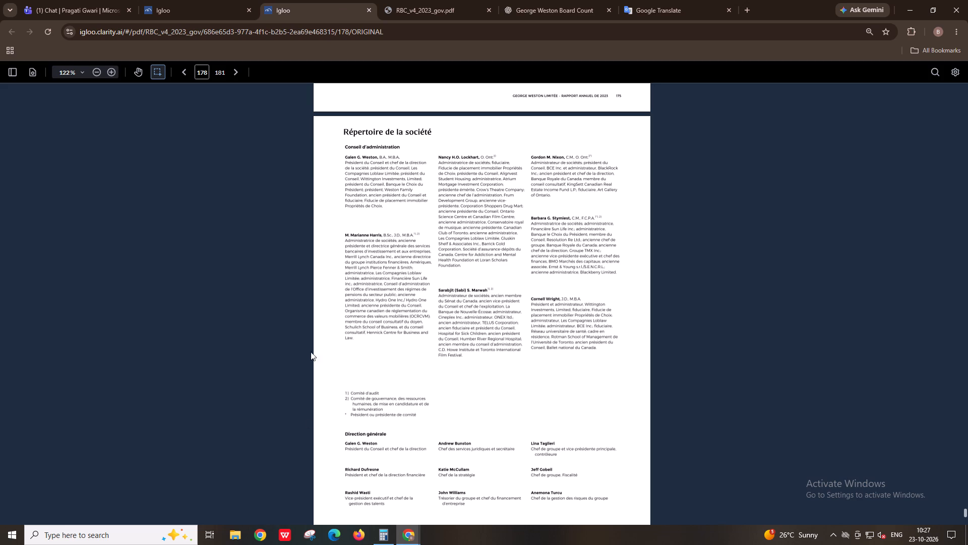
pyautogui.scroll(-1, 420, 325)
pyautogui.keyDown('ctrl'); pyautogui.scroll(3, 431, 386); pyautogui.keyUp('ctrl')
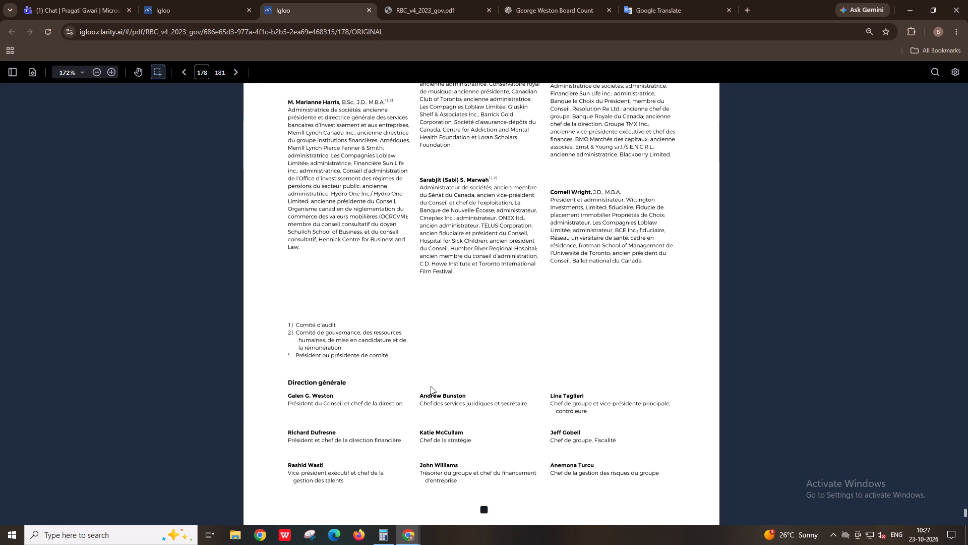
pyautogui.keyDown('ctrl'); pyautogui.scroll(1, 431, 386); pyautogui.keyUp('ctrl')
pyautogui.scroll(-1, 431, 386)
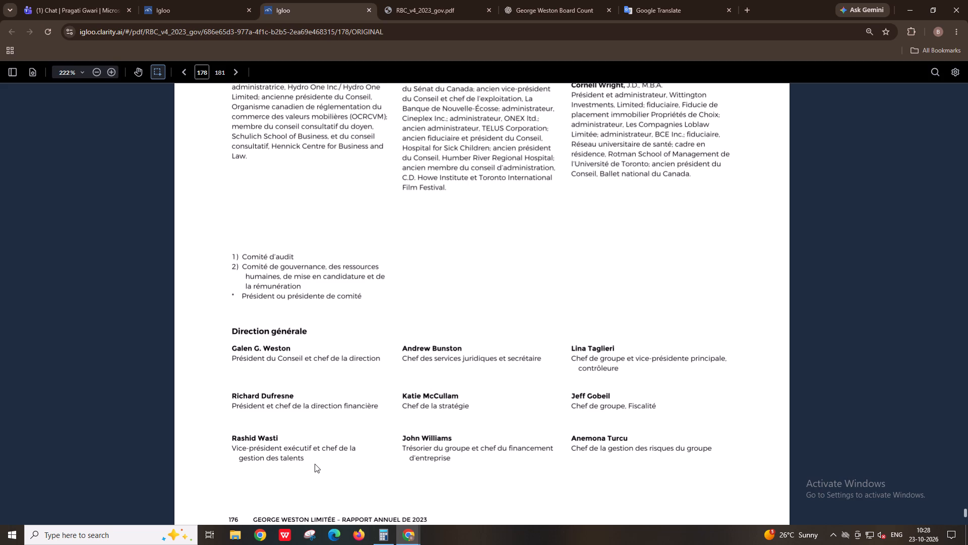
pyautogui.scroll(1, 320, 462)
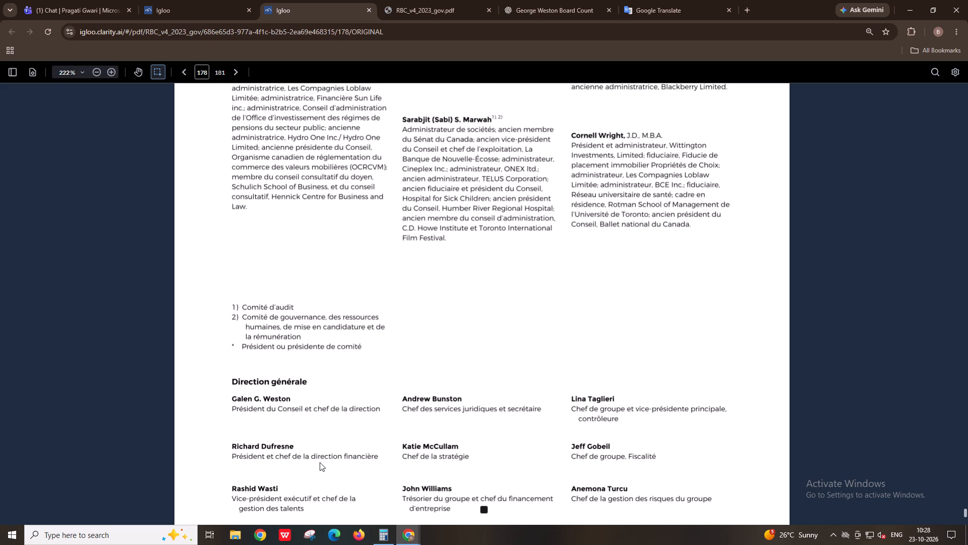
pyautogui.scroll(-1, 320, 462)
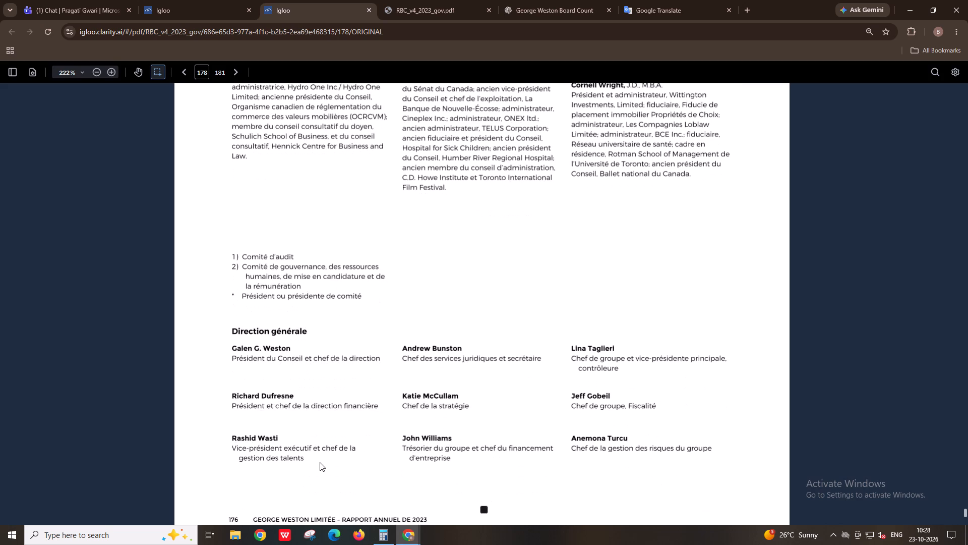
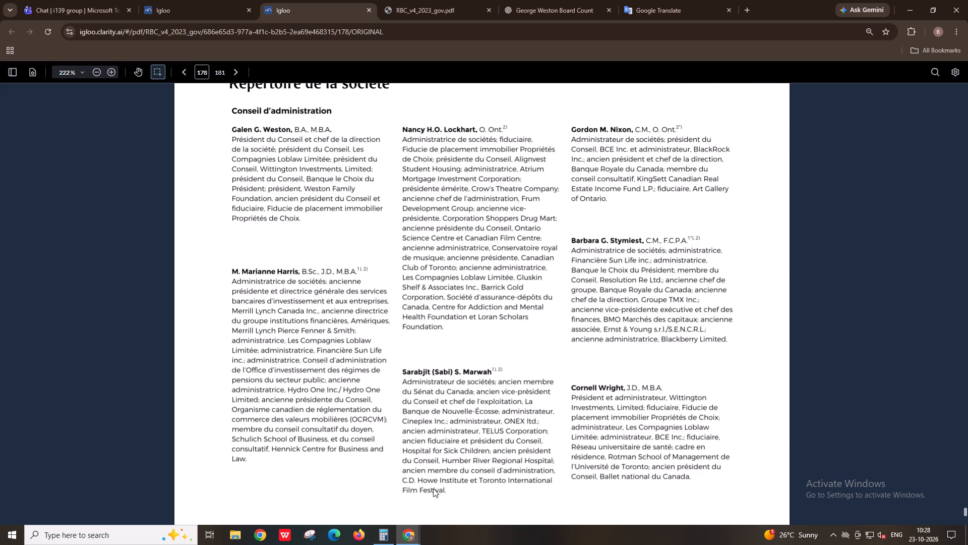
# Search the translated RBC_v4_2023_gov.pdf for "committee" and go through the matches up to the Company Directory on page 178.
pyautogui.click(446, 13)
pyautogui.hotkey('ctrl', 'f')
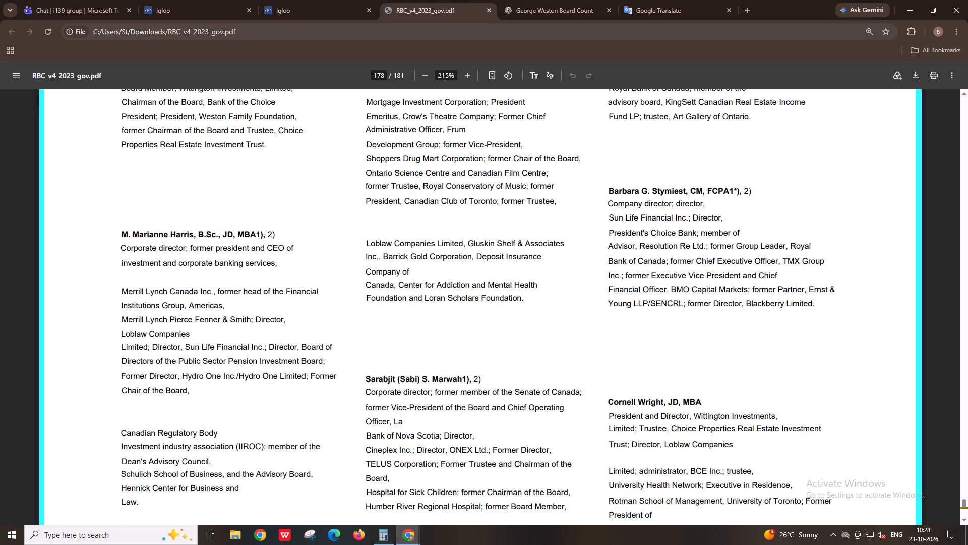
pyautogui.write('committee')
pyautogui.press('Return')
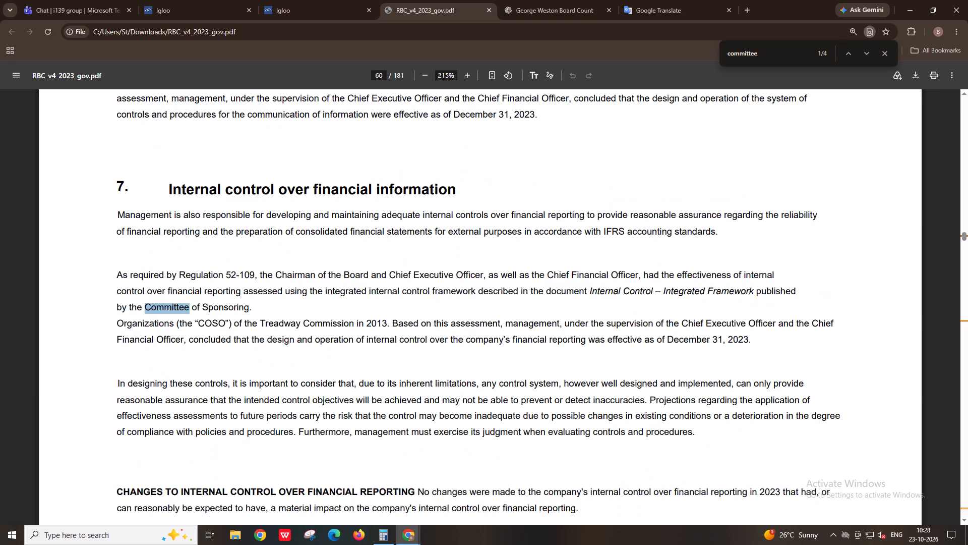
pyautogui.press('Return')
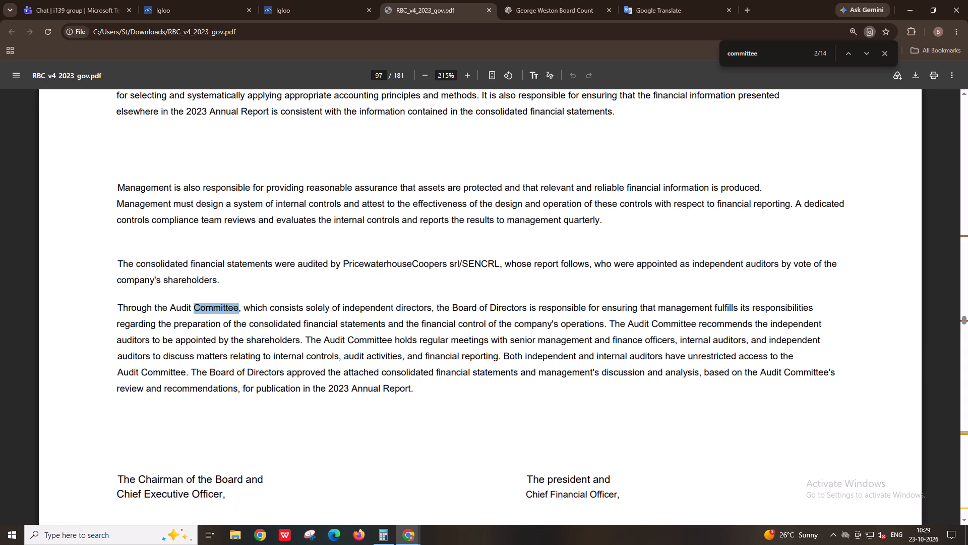
pyautogui.press('Return')
pyautogui.press('Return')
pyautogui.press('Return')
pyautogui.press('Return')
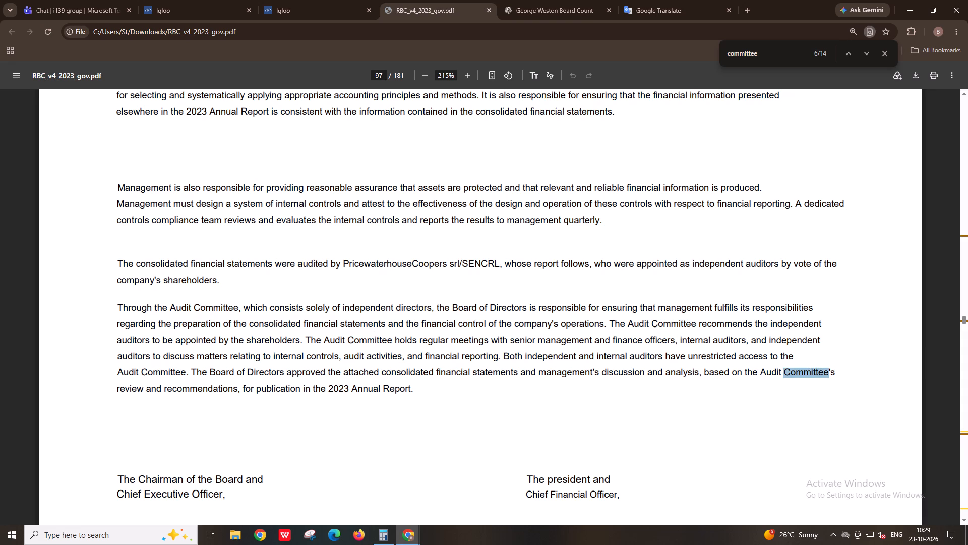
pyautogui.press('Return')
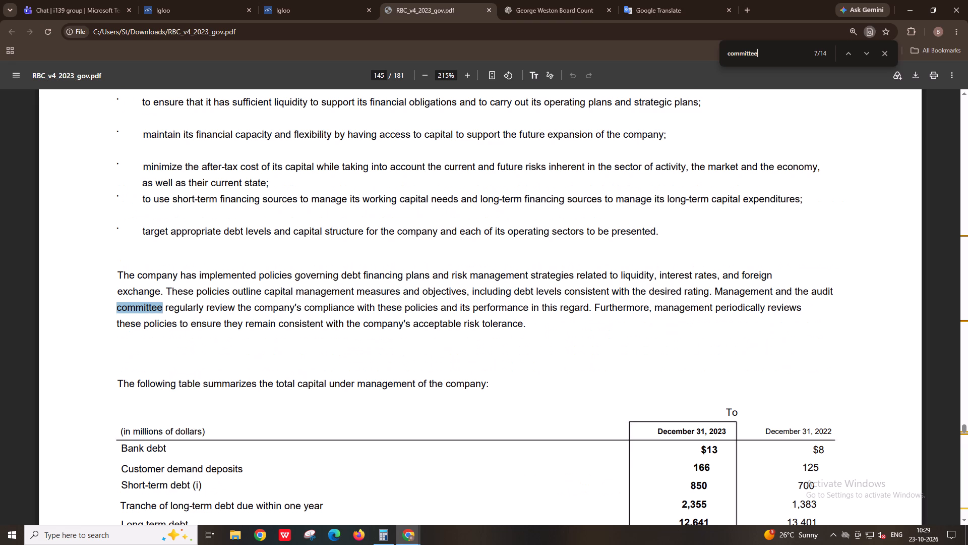
pyautogui.press('Return')
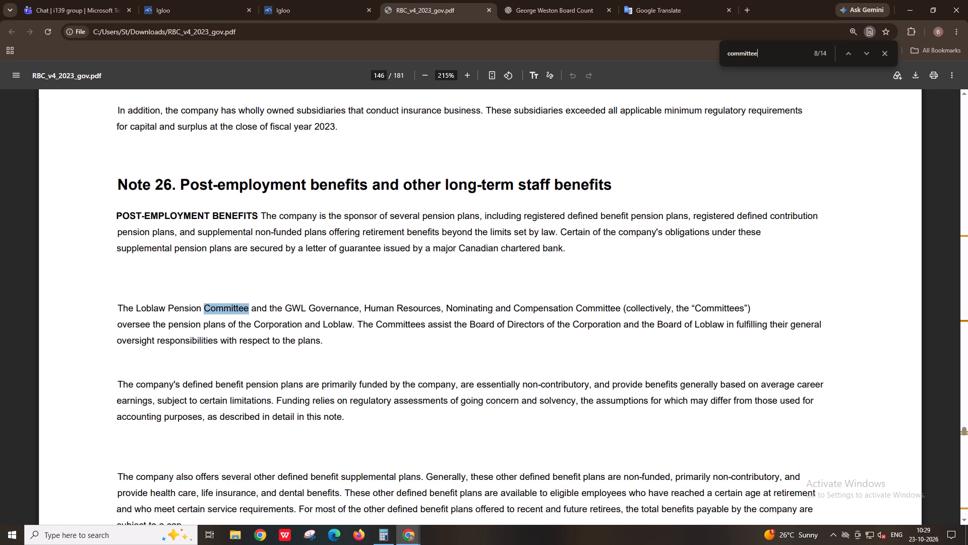
pyautogui.press('Return')
pyautogui.press('Return')
pyautogui.press('Return')
pyautogui.press('Return')
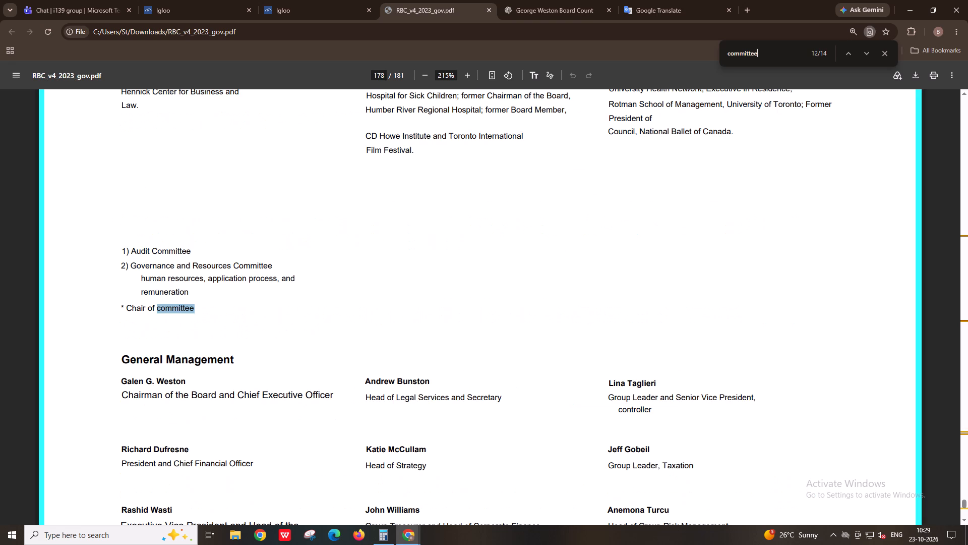
pyautogui.press('Return')
pyautogui.press('Return')
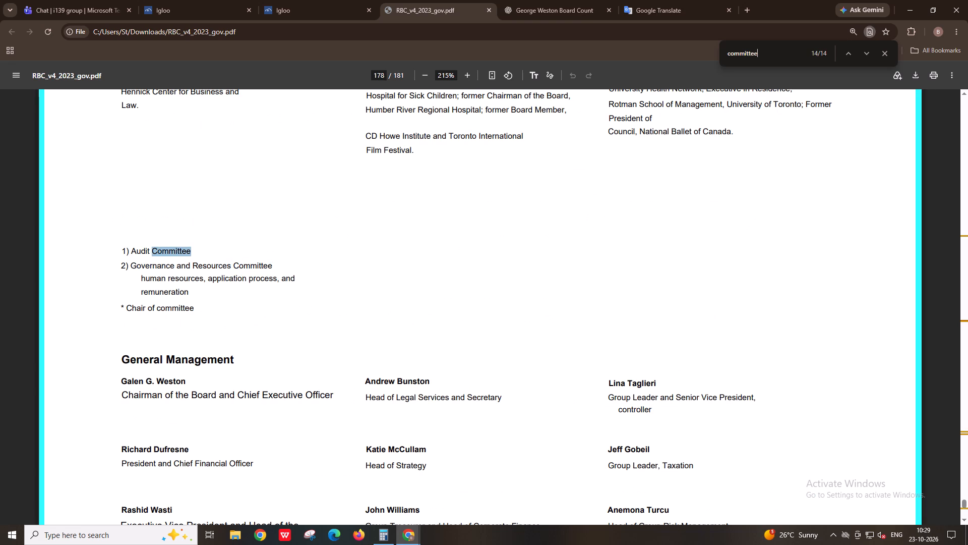
# Examine the Board of Directors entries and their committee markers on page 178, including Cornell Wright's roles.
pyautogui.scroll(-1, 243, 414)
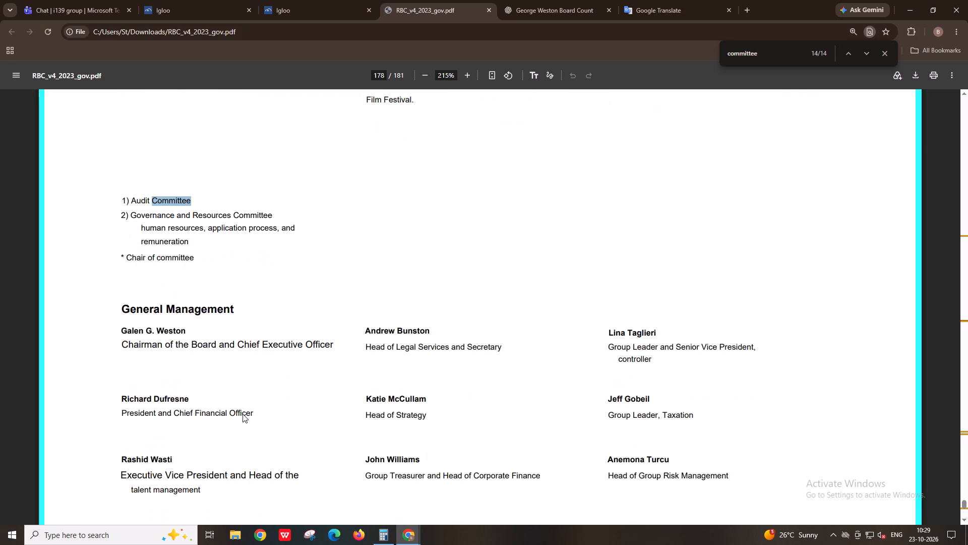
pyautogui.scroll(5, 243, 414)
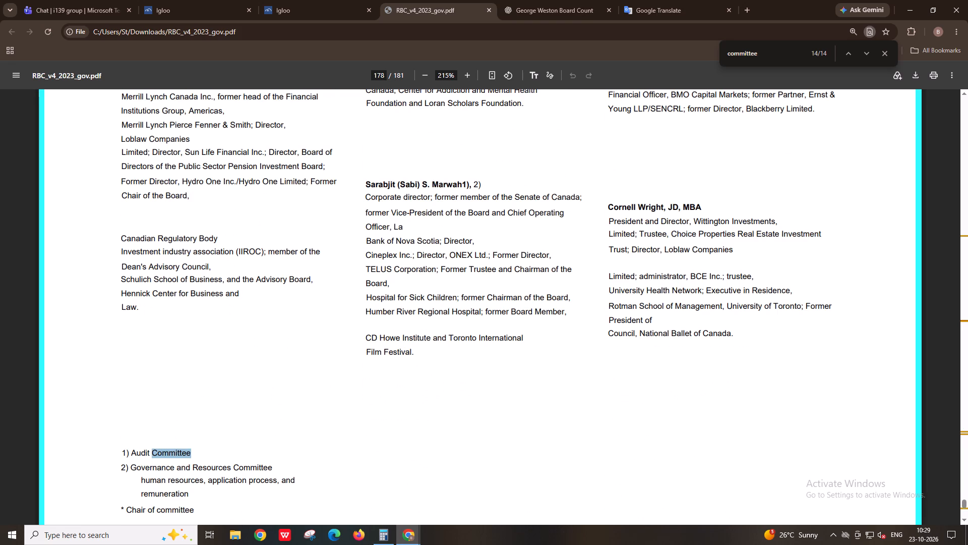
pyautogui.moveTo(609, 219); pyautogui.dragTo(679, 223)
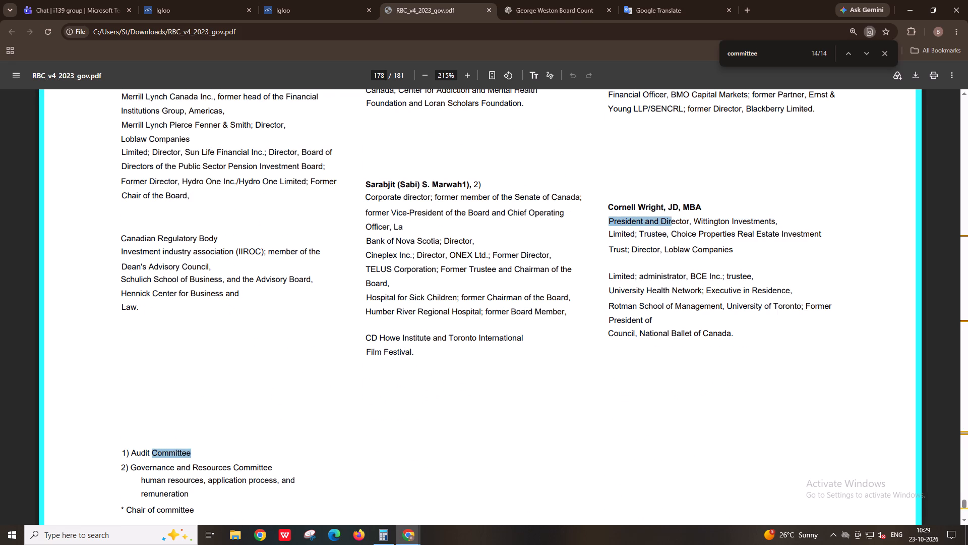
pyautogui.moveTo(679, 223); pyautogui.dragTo(689, 218)
pyautogui.click(689, 218)
pyautogui.moveTo(689, 218); pyautogui.dragTo(262, 159)
pyautogui.click(262, 159)
pyautogui.scroll(2, 311, 239)
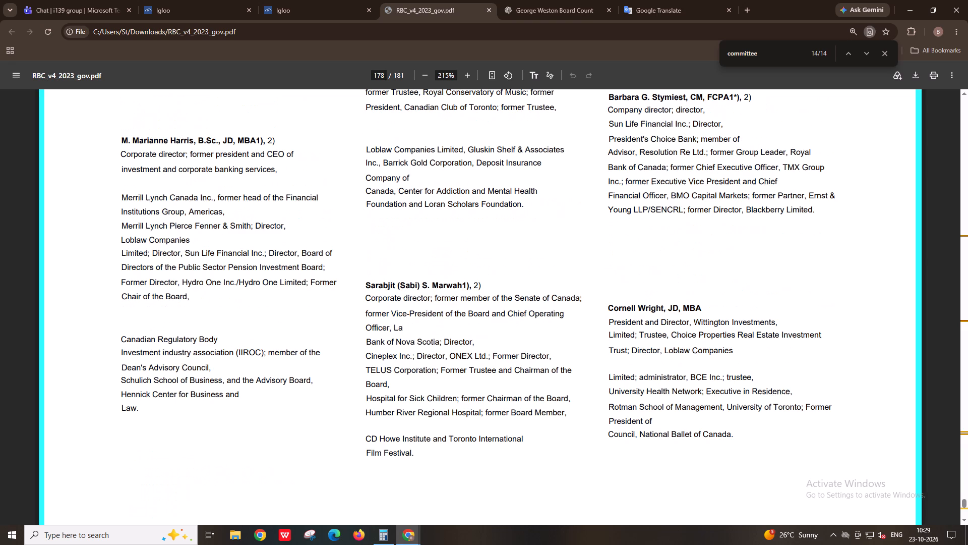
pyautogui.scroll(1, 311, 239)
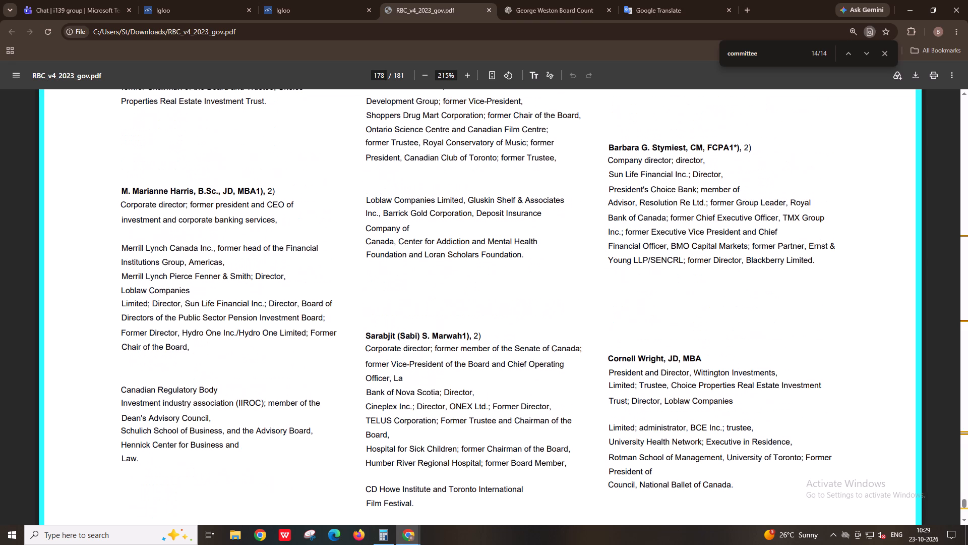
pyautogui.scroll(-1, 311, 239)
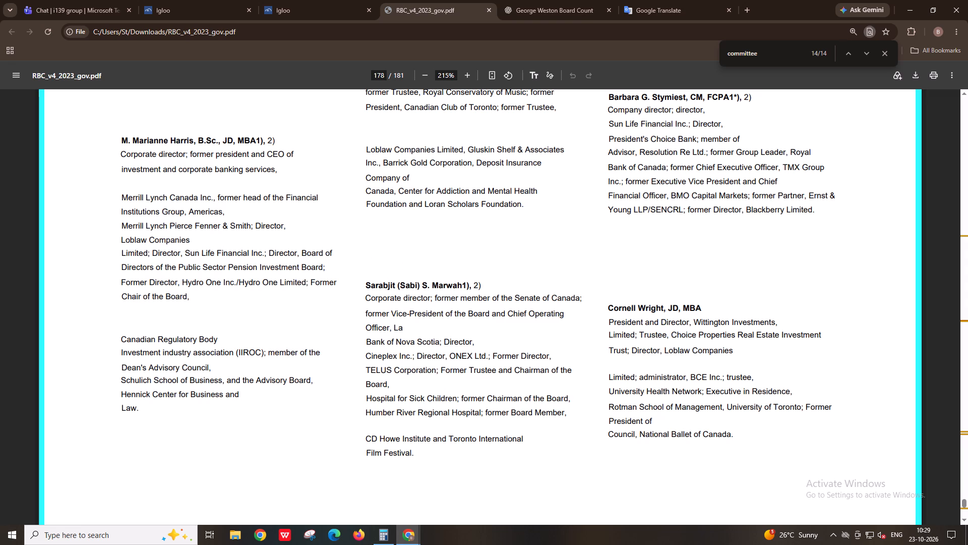
pyautogui.scroll(6, 710, 383)
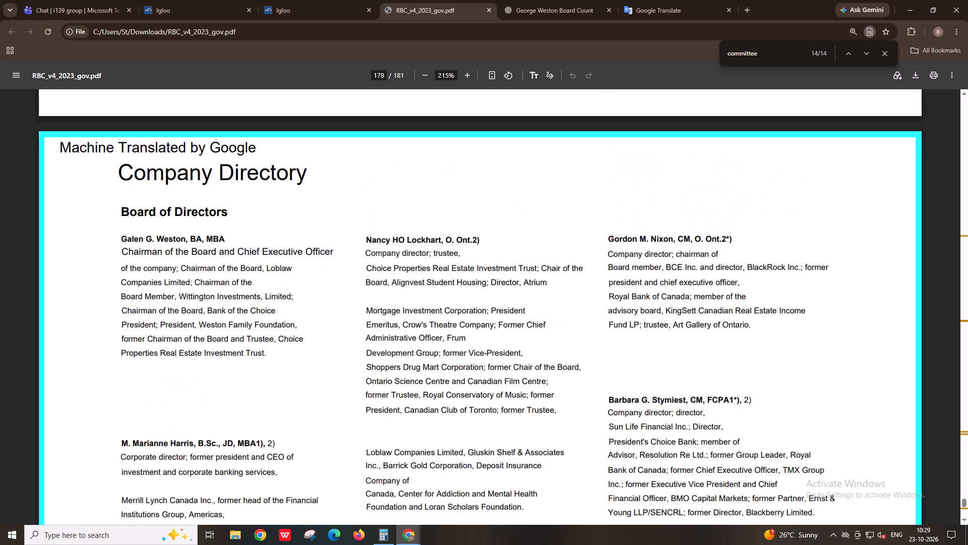
pyautogui.scroll(-6, 710, 383)
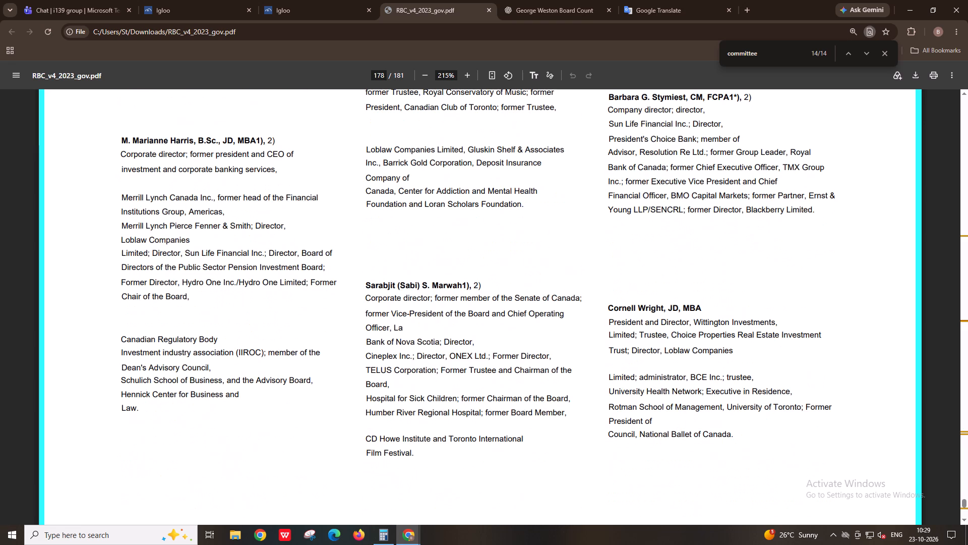
pyautogui.scroll(5, 710, 383)
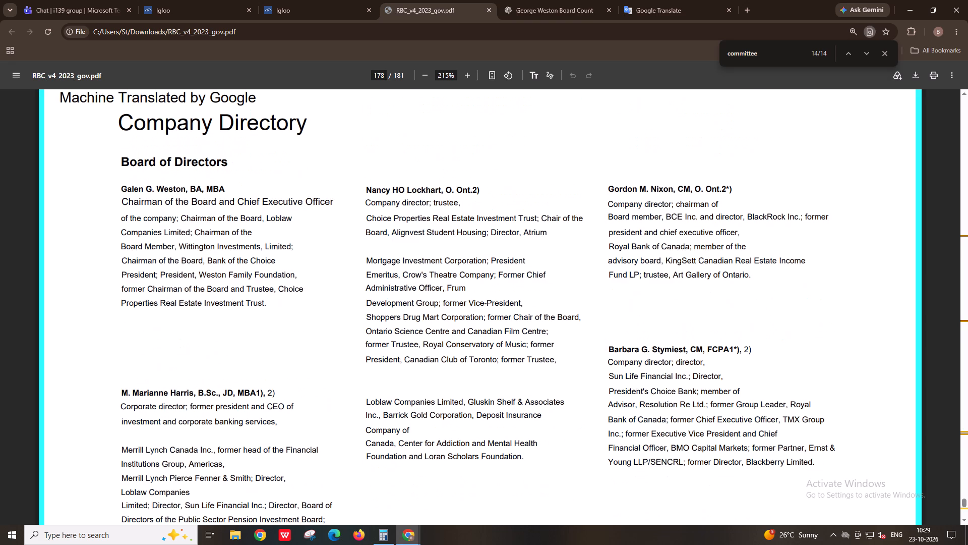
pyautogui.scroll(1, 710, 383)
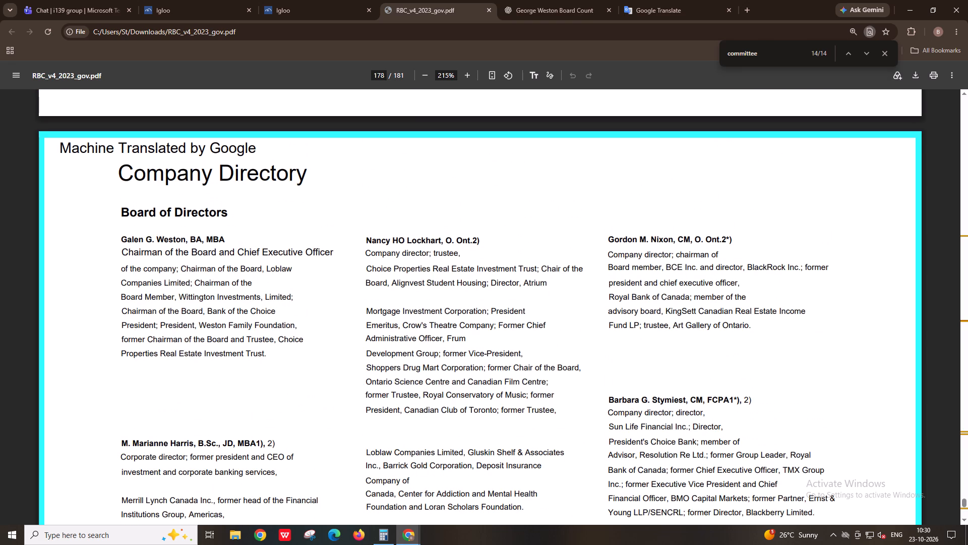
# Examine the committee footnotes, the General Management list and the shareholder information on pages 178 and 179.
pyautogui.scroll(-7, 500, 384)
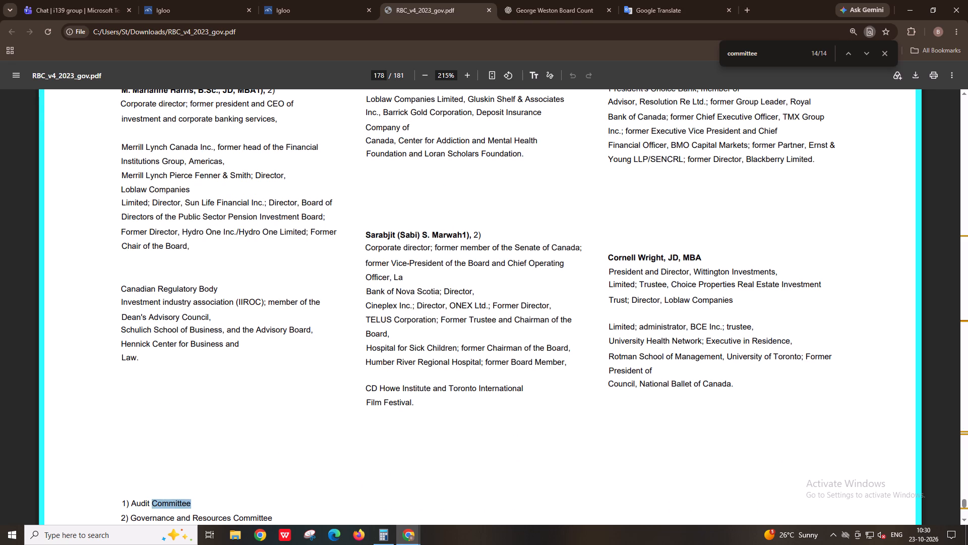
pyautogui.scroll(-9, 500, 384)
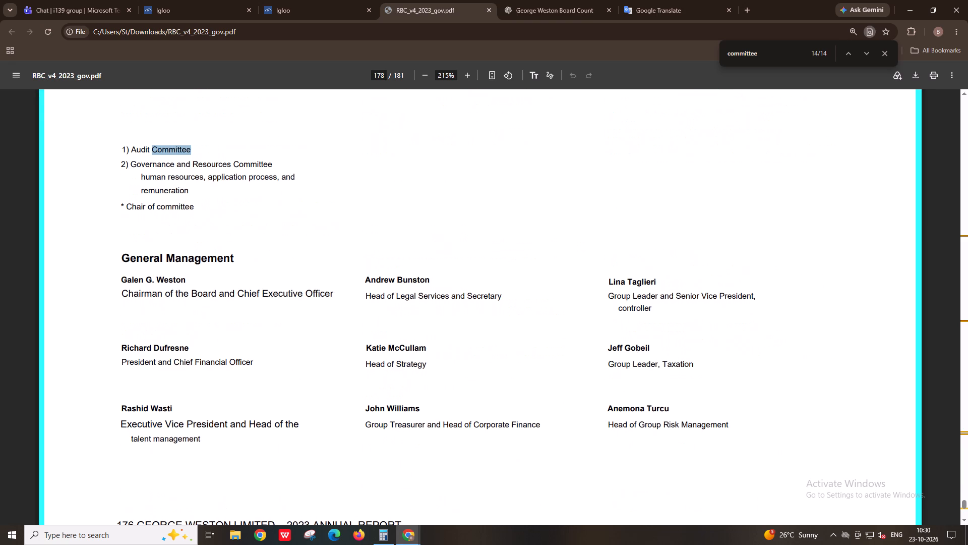
pyautogui.scroll(-3, 500, 384)
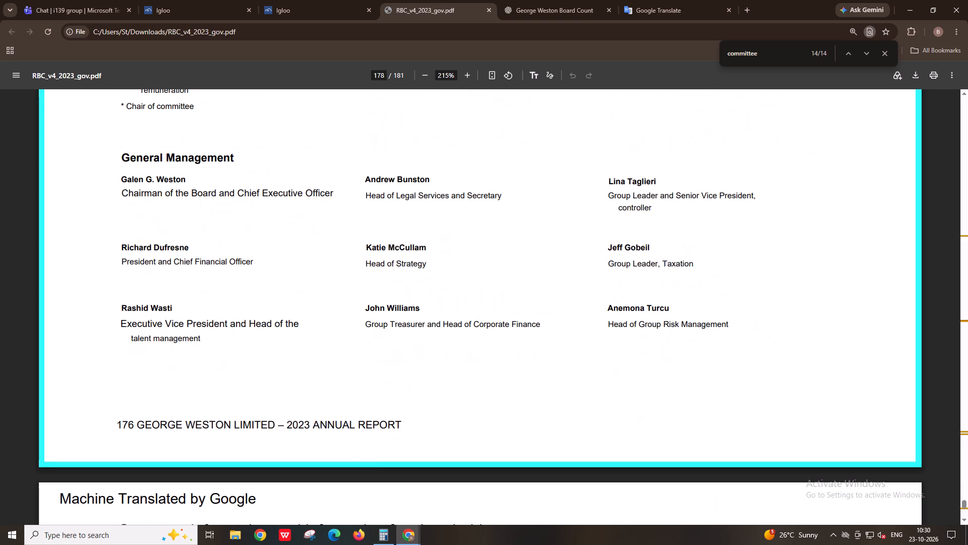
pyautogui.scroll(-3, 500, 384)
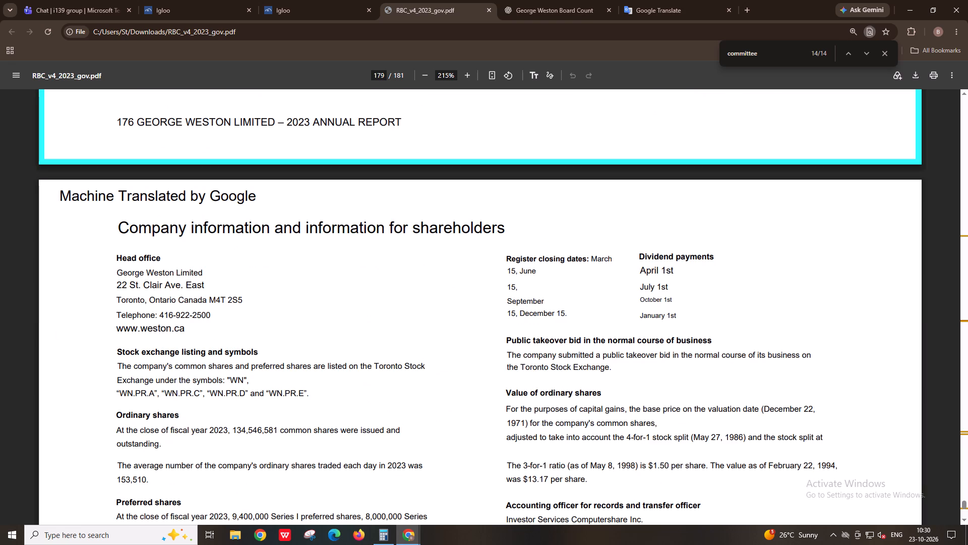
pyautogui.scroll(-6, 500, 384)
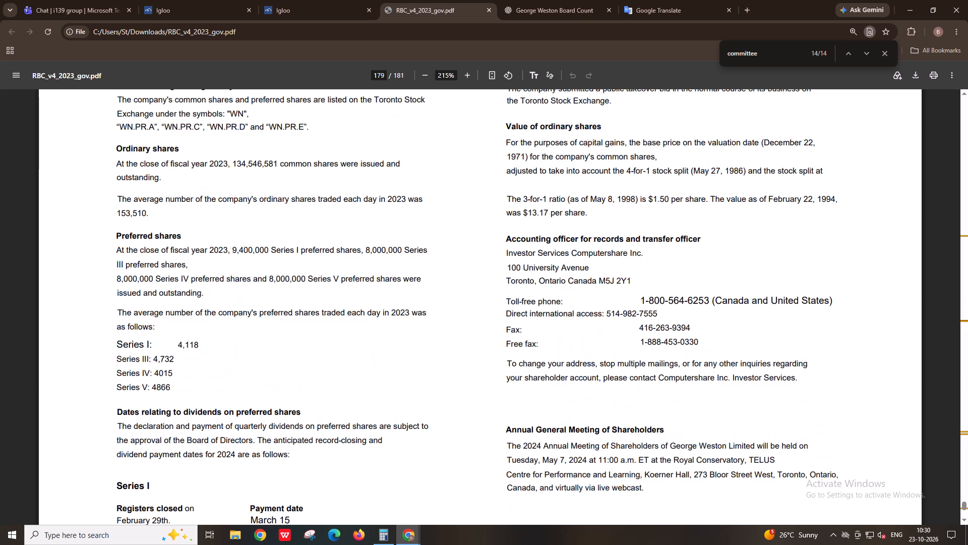
pyautogui.scroll(-20, 500, 384)
pyautogui.scroll(7, 500, 384)
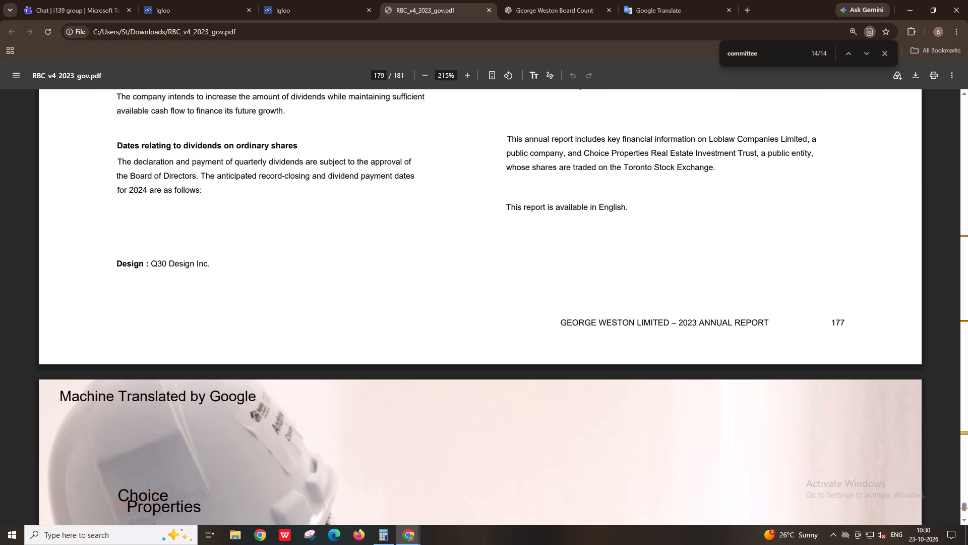
pyautogui.scroll(19, 500, 384)
pyautogui.scroll(6, 500, 384)
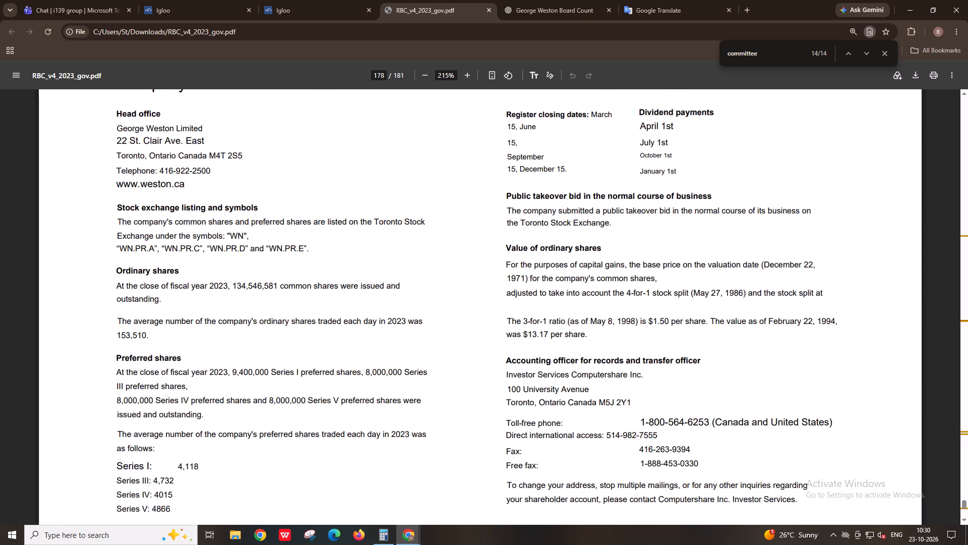
pyautogui.scroll(7, 500, 384)
# Check the Compensation_nonexecutive field in Igloo and compare it with the directors' entries on page 178 of the translated PDF.
pyautogui.click(241, 0)
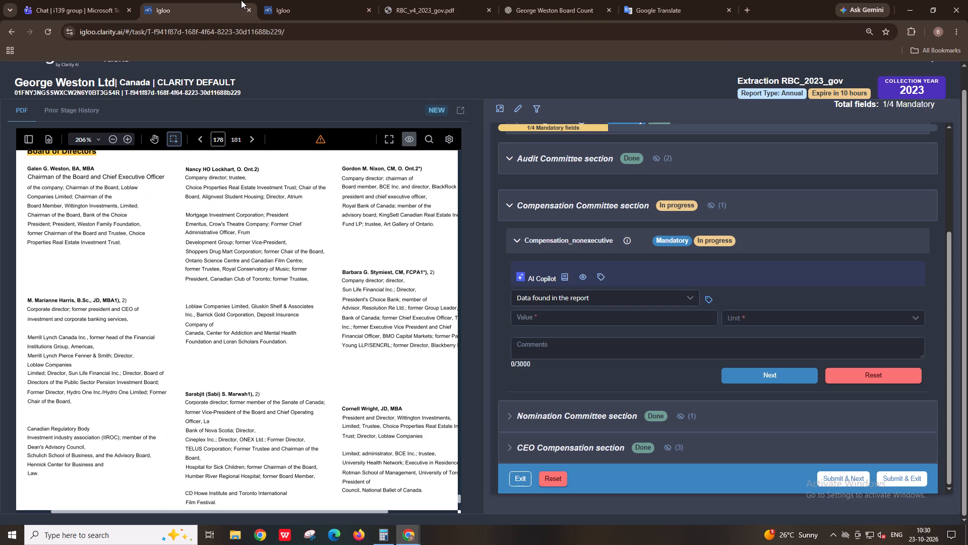
pyautogui.click(440, 0)
pyautogui.scroll(2, 353, 292)
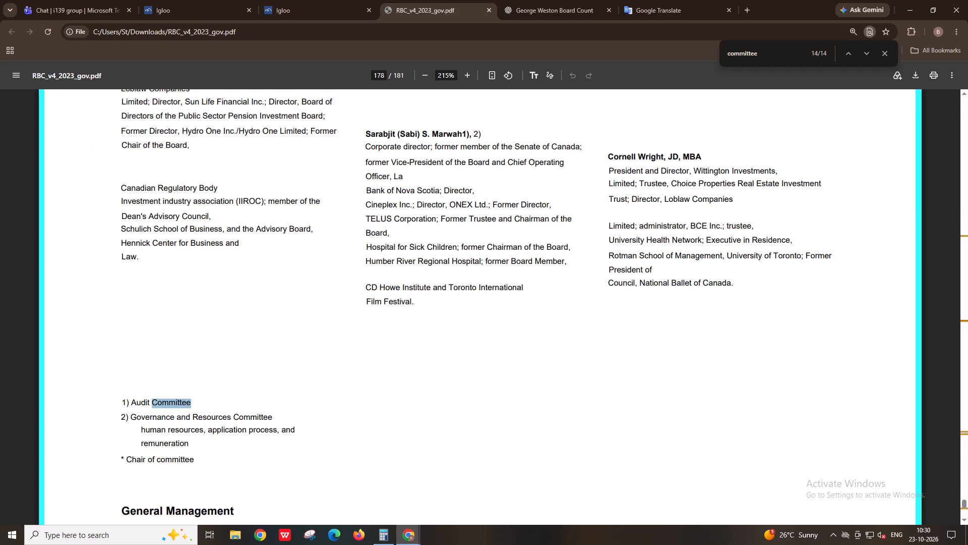
pyautogui.scroll(2, 353, 292)
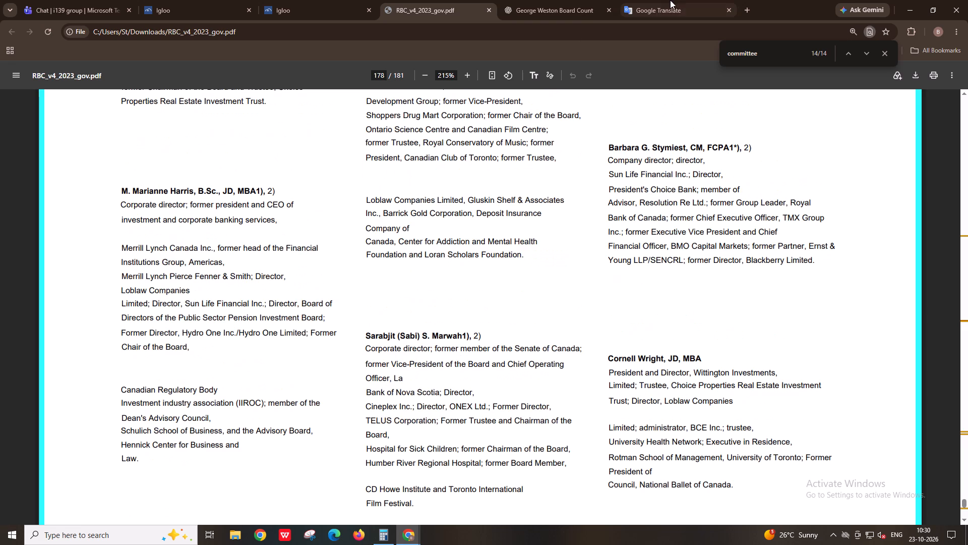
# Copy the company name from the Igloo task and search Google for George Weston Ltd in a new tab.
pyautogui.click(673, 0)
pyautogui.click(594, 0)
pyautogui.click(198, 0)
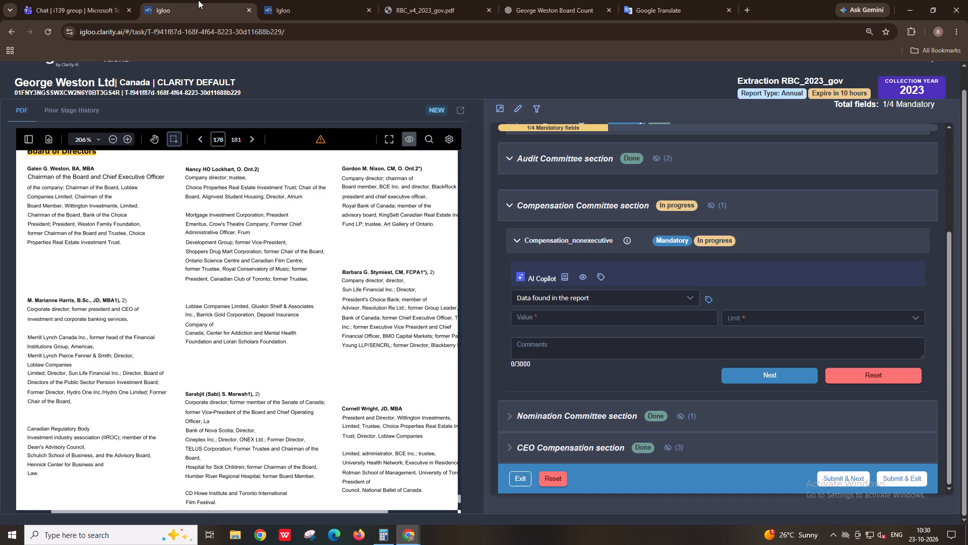
pyautogui.keyDown('alt'); pyautogui.click(53, 81); pyautogui.keyUp('alt')
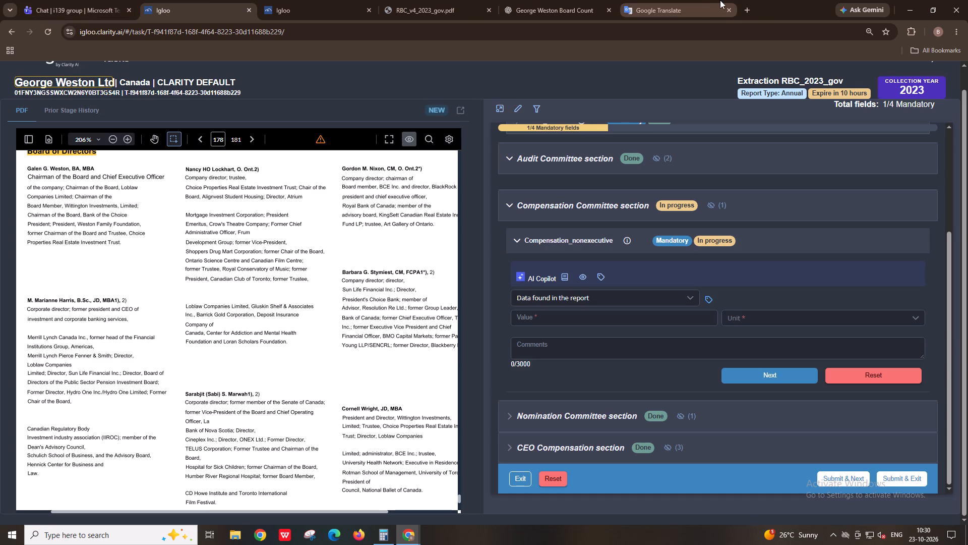
pyautogui.click(747, 3)
pyautogui.hotkey('ctrl', 'v')
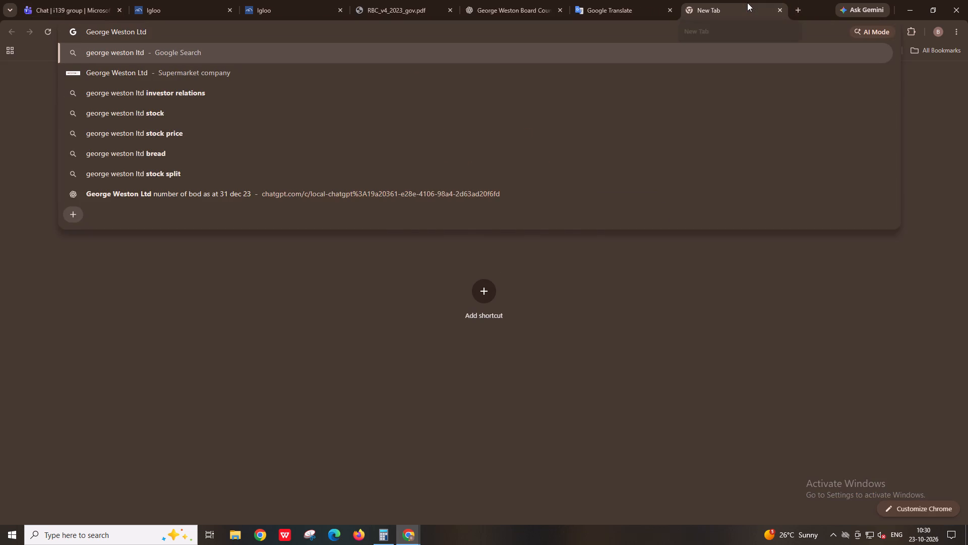
pyautogui.press('Return')
# Open the 2023 Annual Report linked in ChatGPT's answer about George Weston's board.
pyautogui.moveTo(567, 0); pyautogui.dragTo(560, 0)
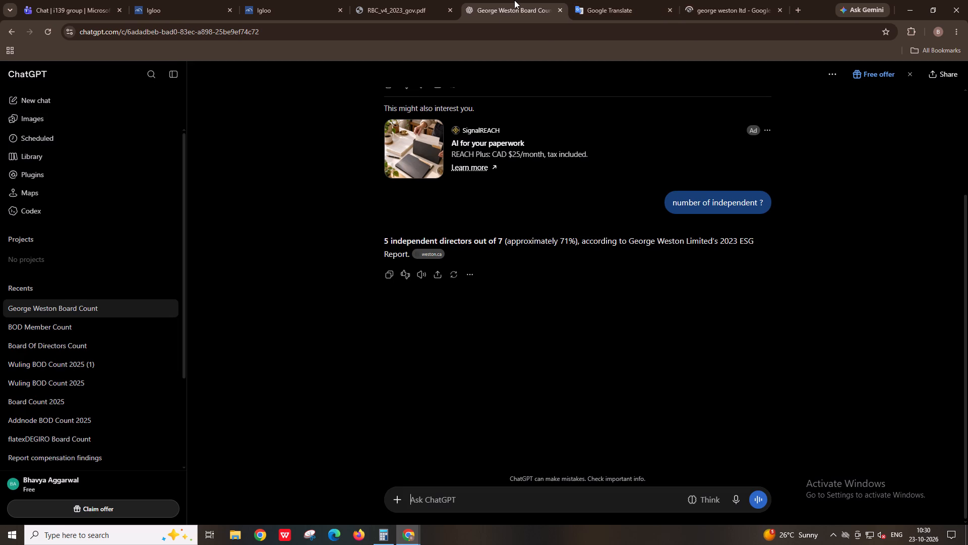
pyautogui.scroll(5, 433, 225)
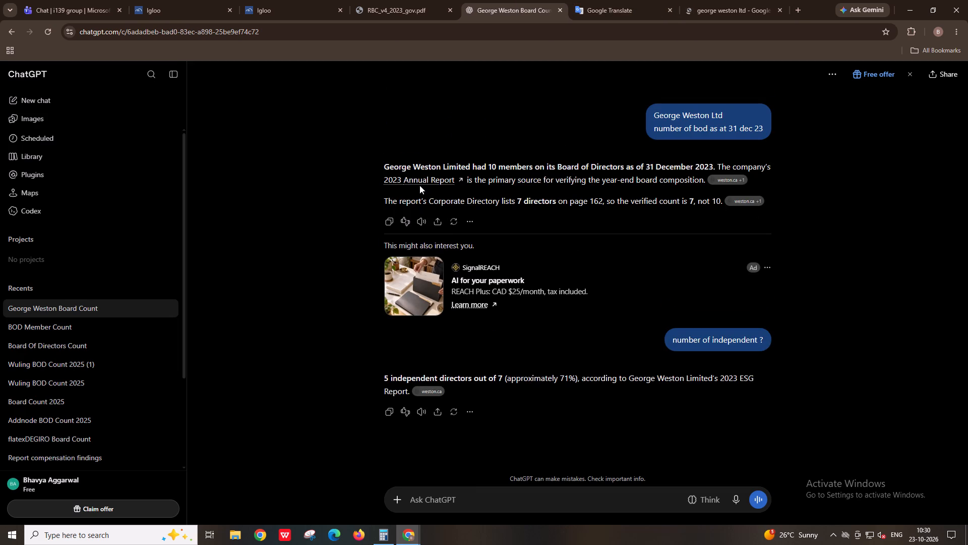
pyautogui.keyDown('ctrl'); pyautogui.click(419, 185); pyautogui.keyUp('ctrl')
pyautogui.keyDown('ctrl'); pyautogui.click(421, 180); pyautogui.keyUp('ctrl')
# Open the George Weston Limited website from the Google search results.
pyautogui.click(718, 0)
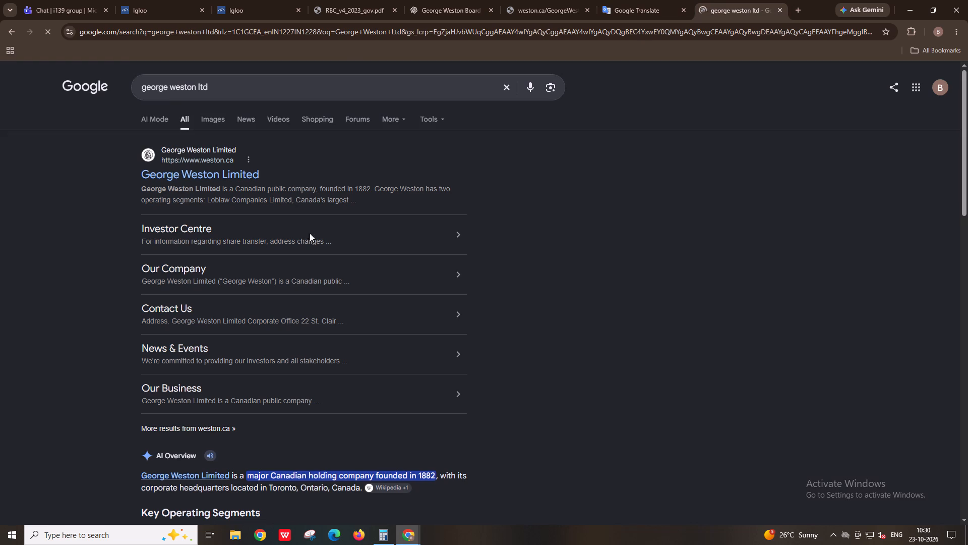
pyautogui.click(168, 172)
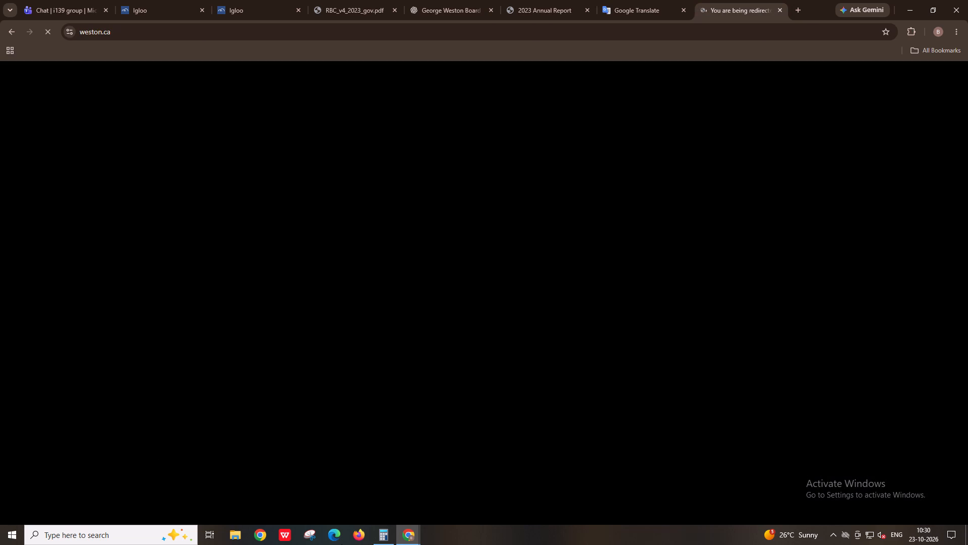
# Go to page 165 of the 2023 Annual Report and locate the nearby Corporate Directory on page 164.
pyautogui.click(553, 0)
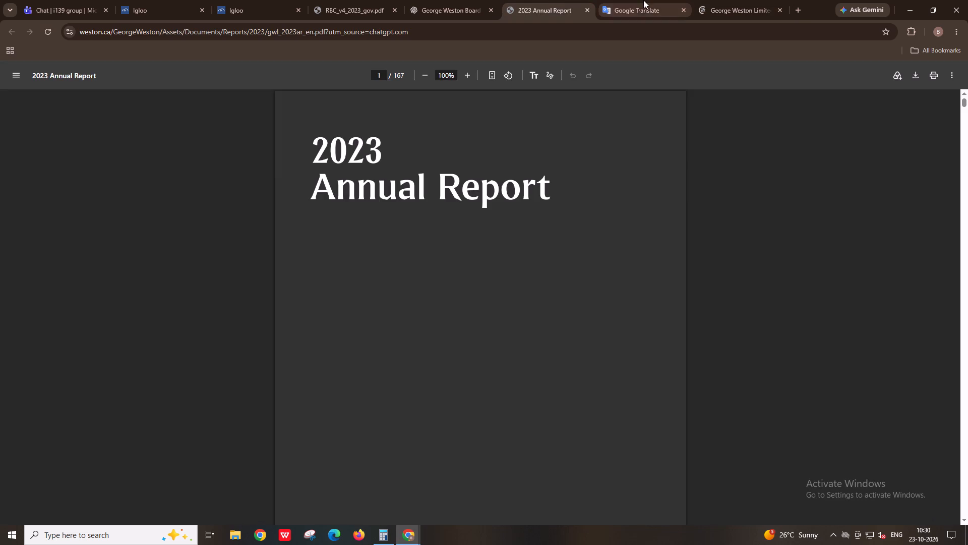
pyautogui.click(375, 76)
pyautogui.press('1')
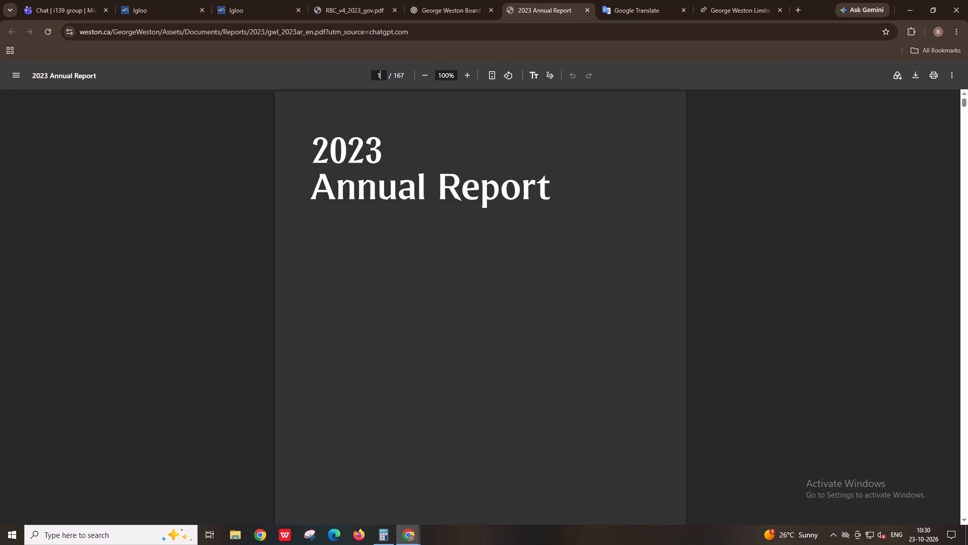
pyautogui.write('65')
pyautogui.press('Return')
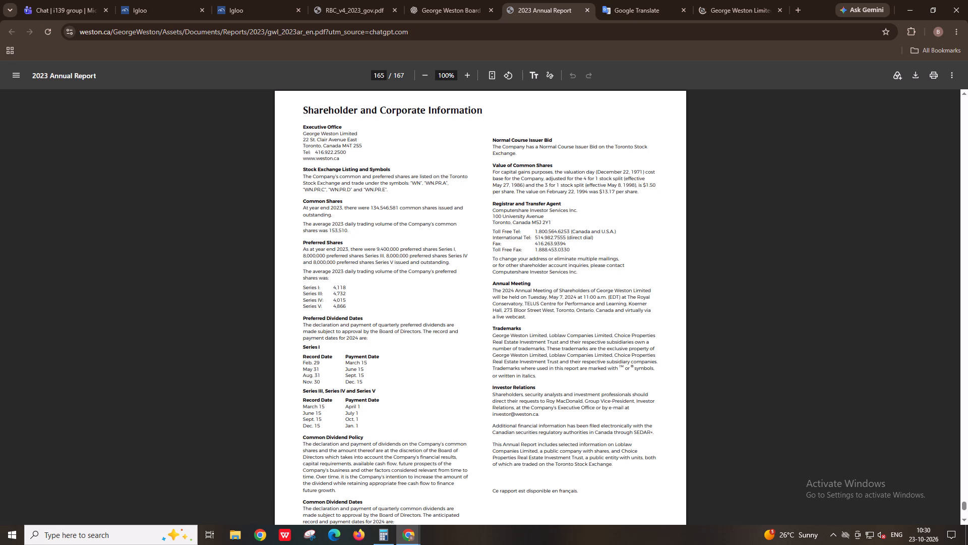
pyautogui.scroll(-8, 432, 212)
pyautogui.scroll(1, 425, 232)
pyautogui.scroll(-6, 425, 232)
pyautogui.scroll(19, 425, 232)
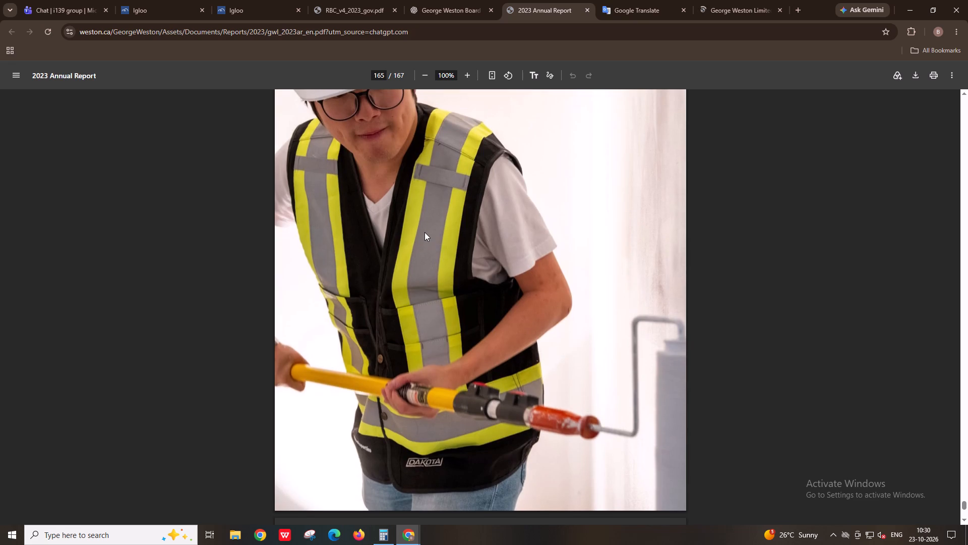
pyautogui.scroll(13, 425, 232)
pyautogui.scroll(8, 425, 232)
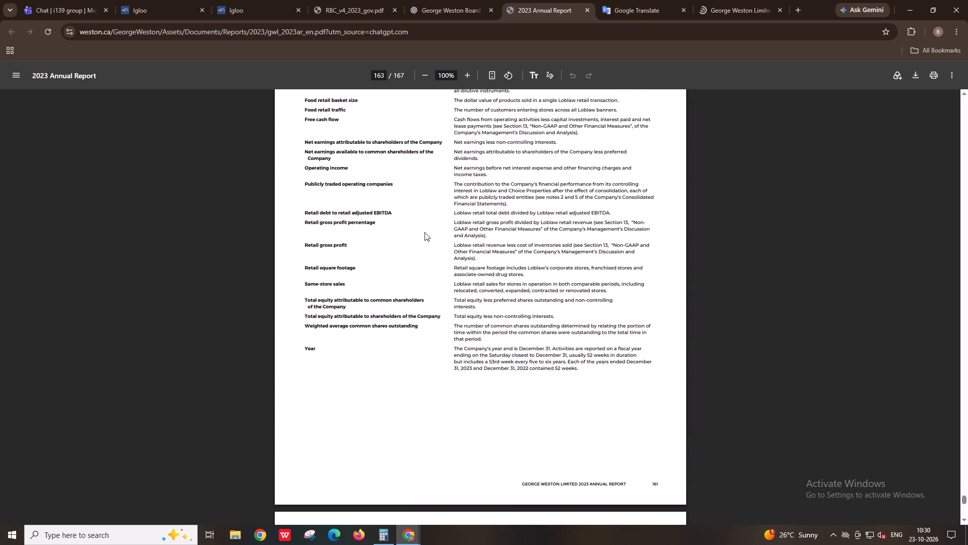
pyautogui.scroll(-16, 425, 232)
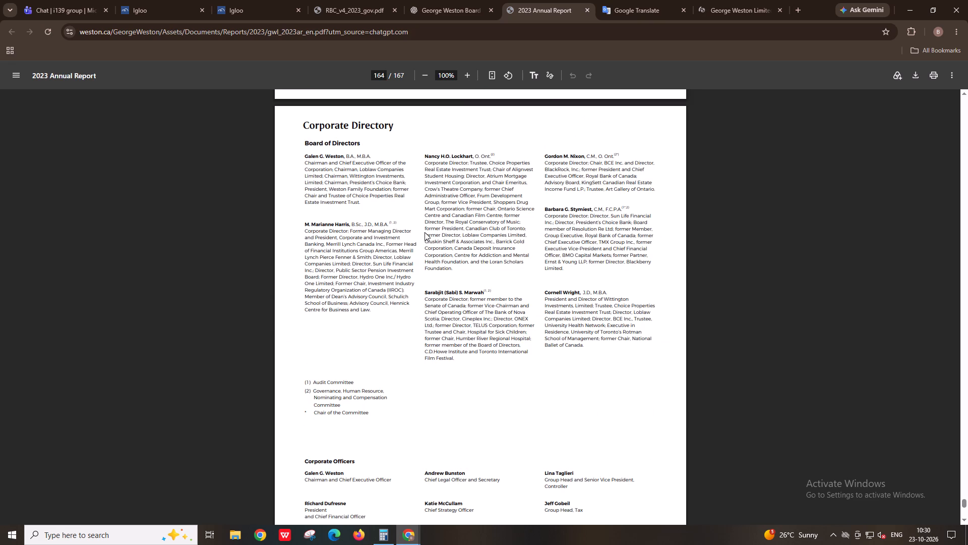
# Enlarge page 164 and examine the Board of Directors entries, committee footnotes and Corporate Officers list.
pyautogui.keyDown('ctrl'); pyautogui.scroll(2, 425, 232); pyautogui.keyUp('ctrl')
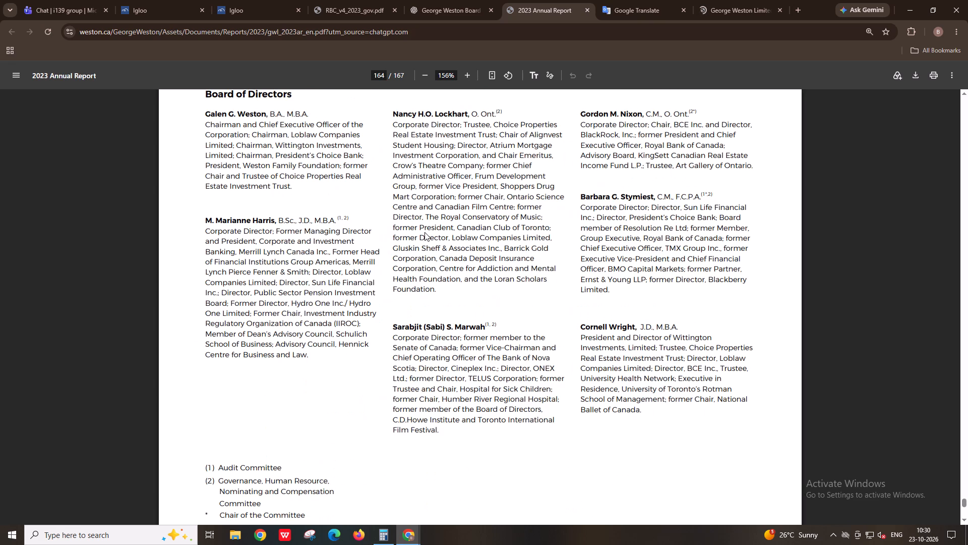
pyautogui.scroll(-5, 425, 232)
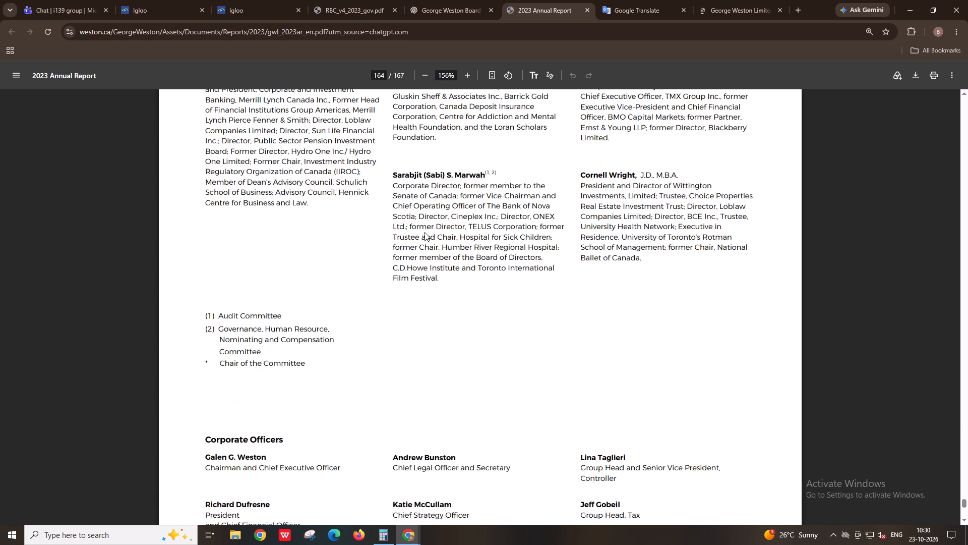
pyautogui.scroll(4, 425, 232)
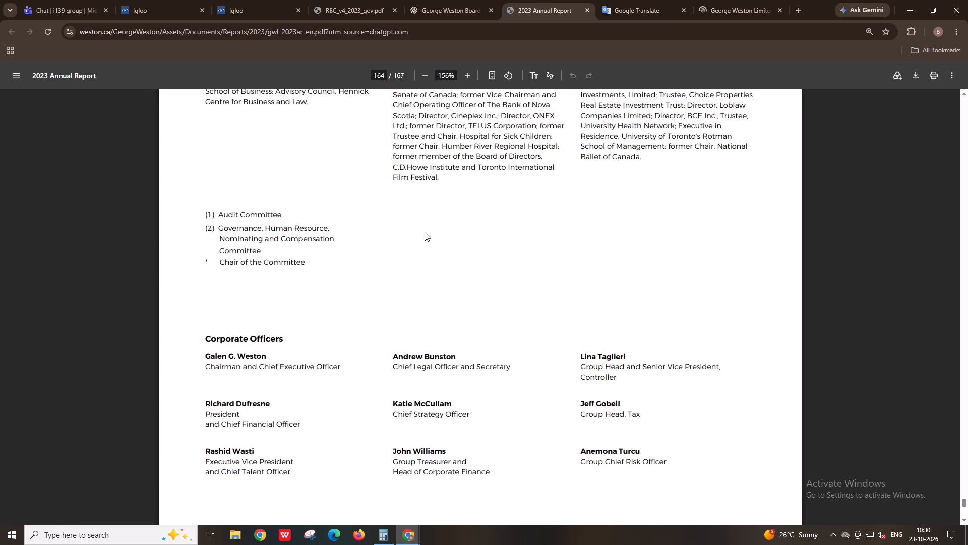
pyautogui.scroll(1, 425, 232)
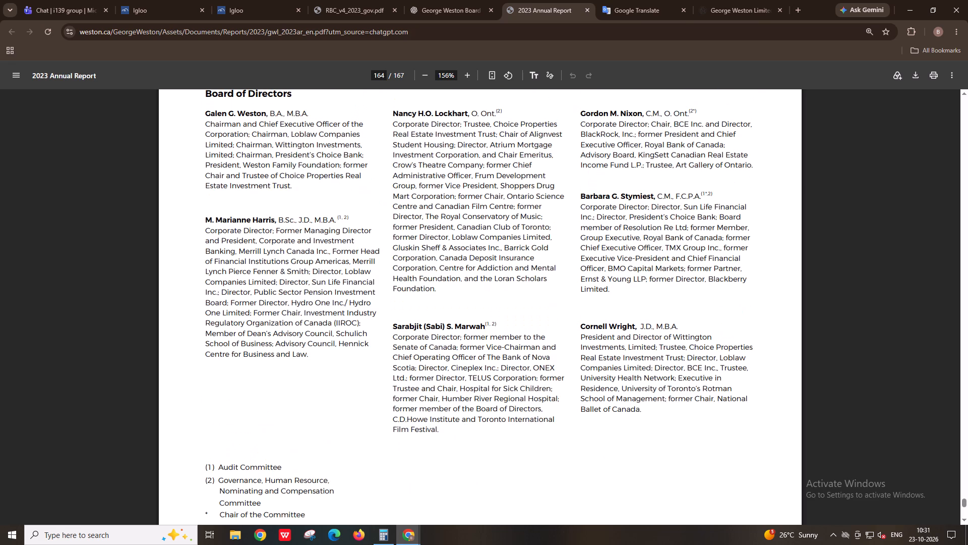
# Open the Board of Directors page in the Governance section of the George Weston website.
pyautogui.click(715, 0)
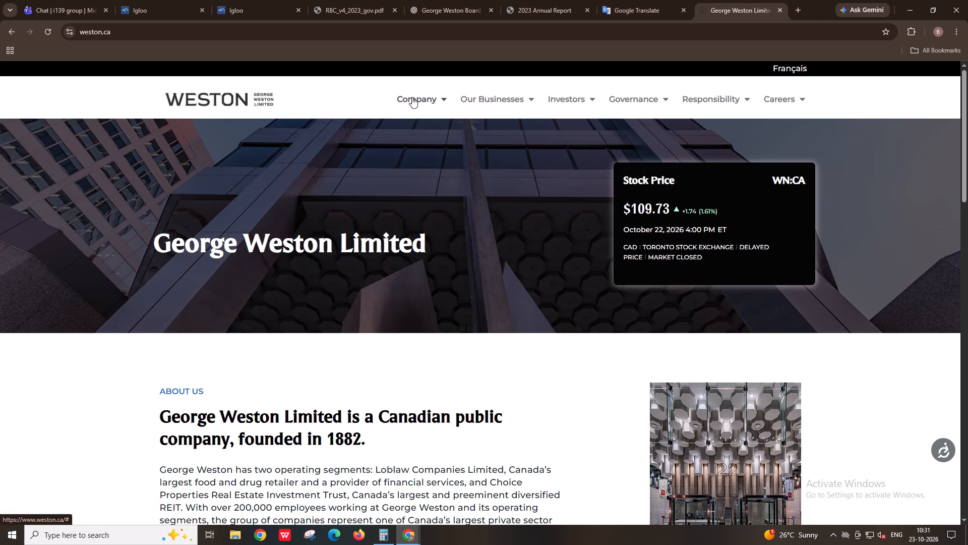
pyautogui.click(445, 98)
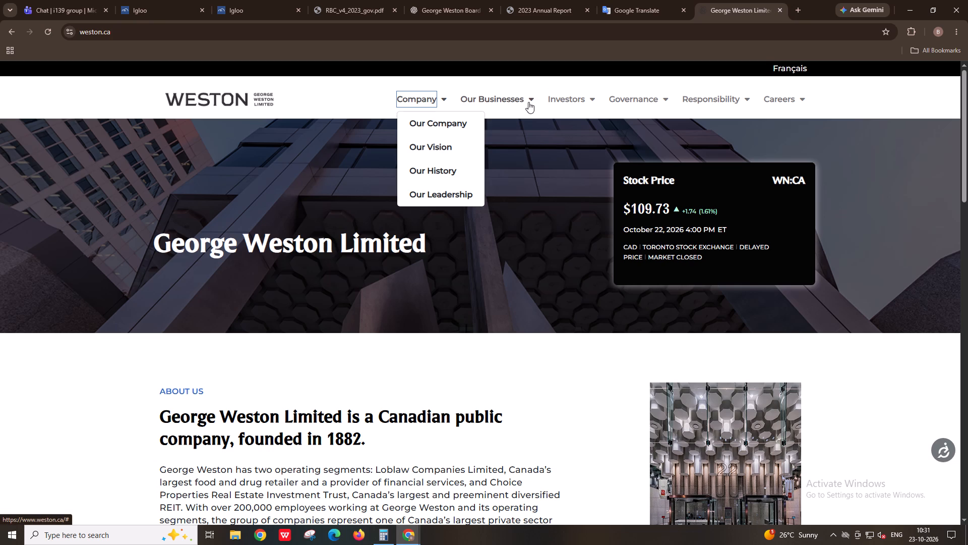
pyautogui.click(664, 94)
pyautogui.click(665, 100)
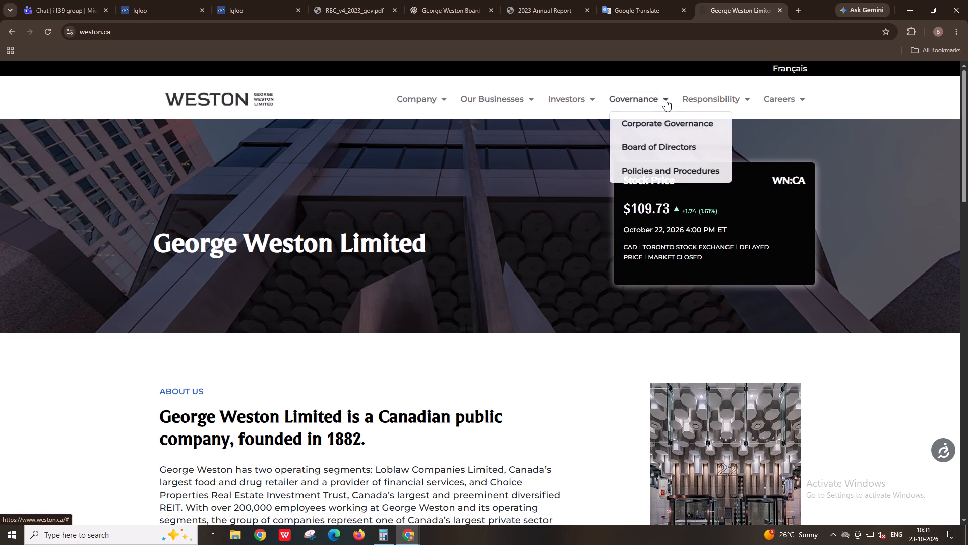
pyautogui.click(656, 147)
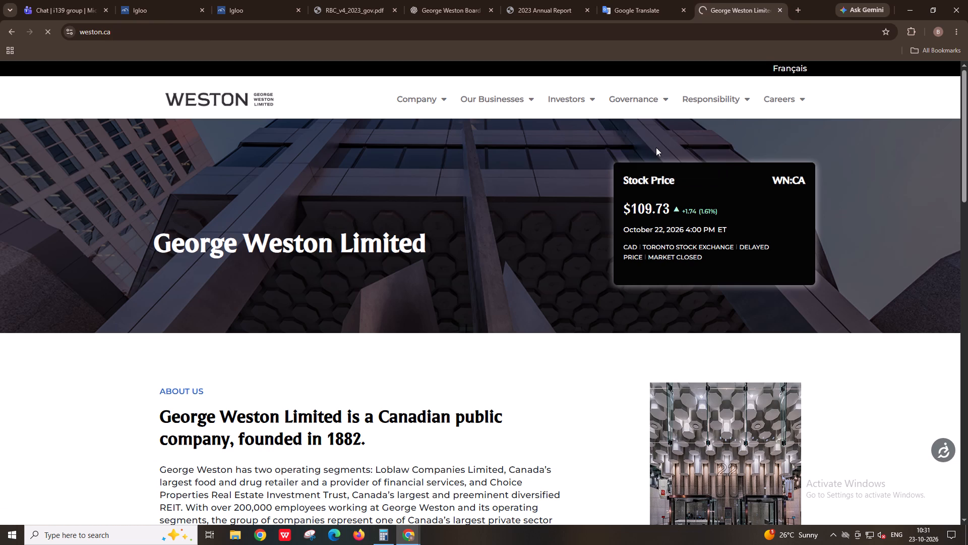
# Review the first directors listed on the website and read Ms. Harris's expanded biography, collapsing it when done.
pyautogui.scroll(-3, 120, 370)
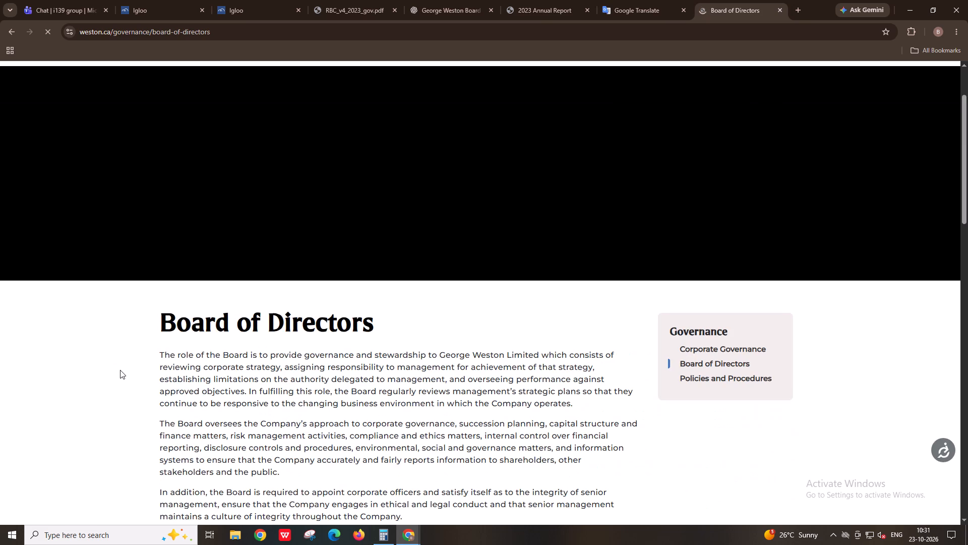
pyautogui.scroll(-7, 120, 370)
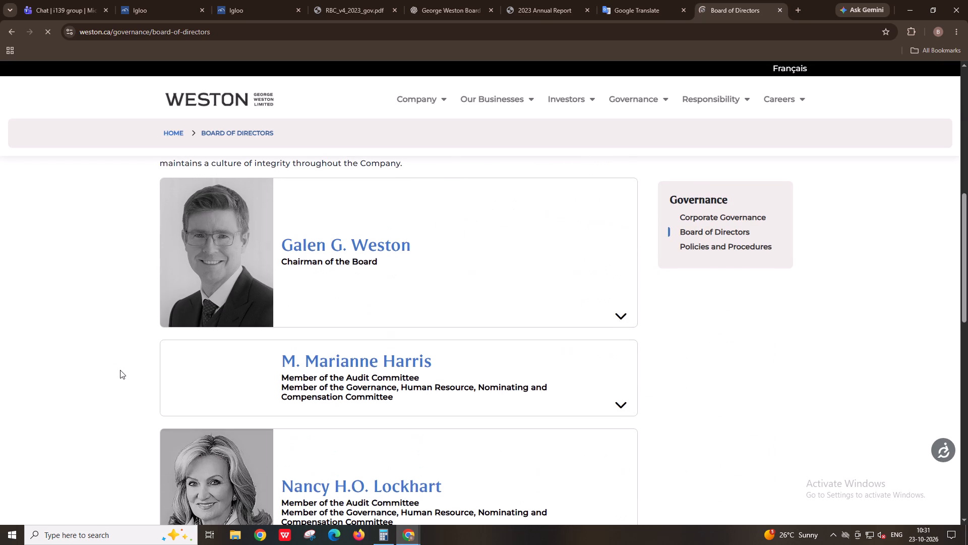
pyautogui.scroll(-2, 120, 370)
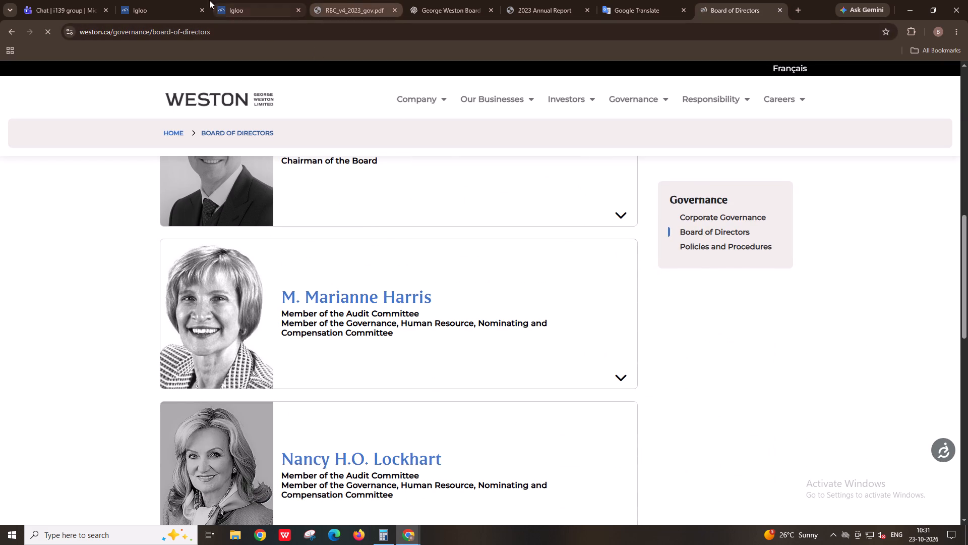
pyautogui.click(324, 0)
pyautogui.click(741, 0)
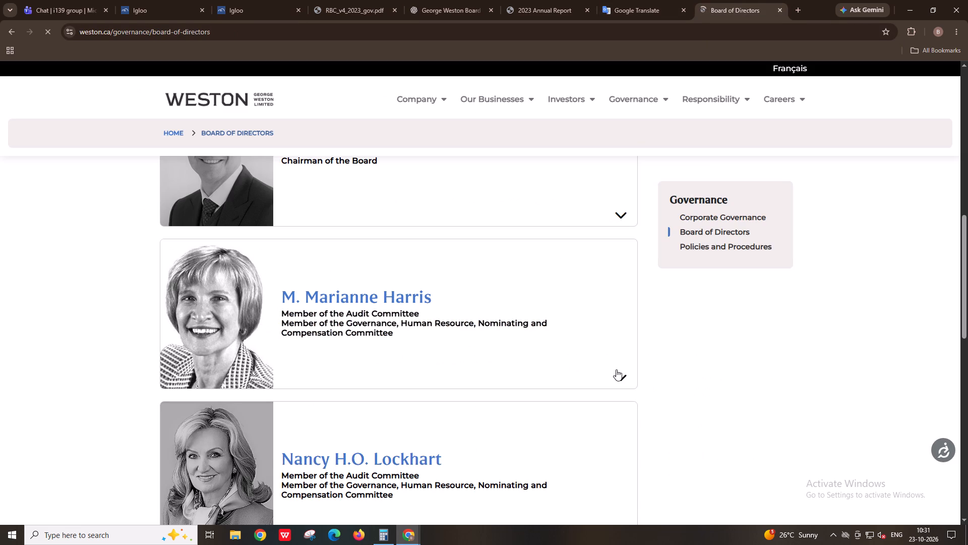
pyautogui.click(616, 369)
pyautogui.scroll(-2, 616, 369)
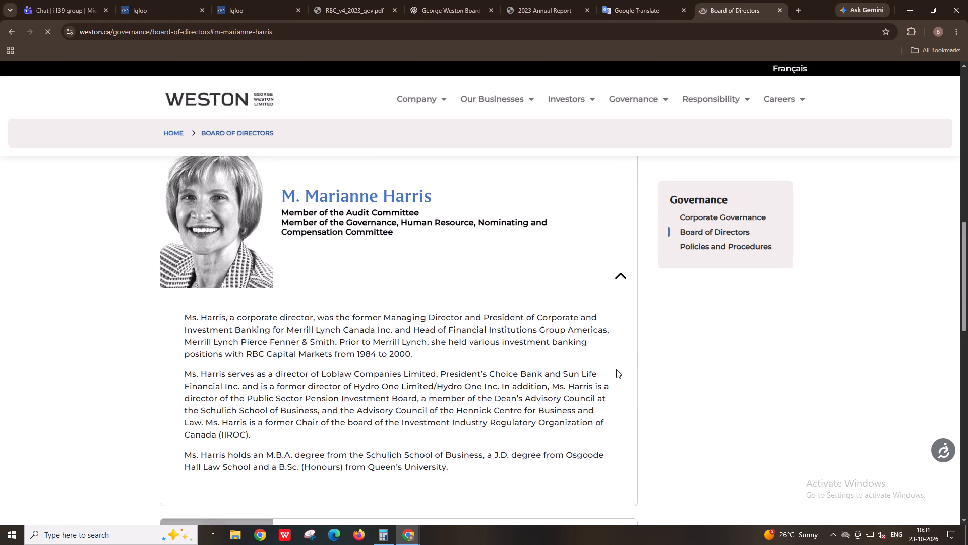
pyautogui.click(613, 274)
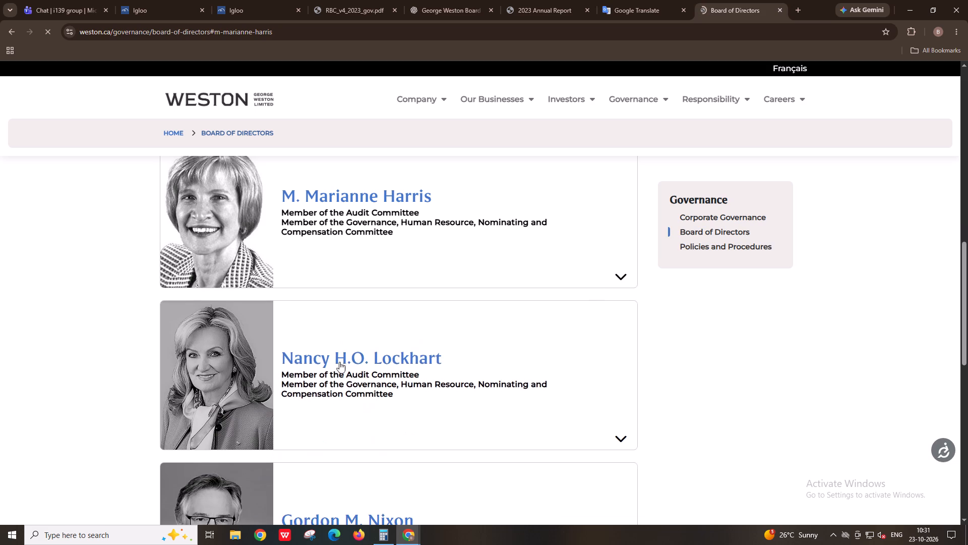
# Review the remaining directors' committee roles and read Mr. Wright's expanded biography, collapsing it when done.
pyautogui.scroll(-19, 306, 361)
pyautogui.scroll(6, 306, 361)
pyautogui.scroll(-5, 306, 361)
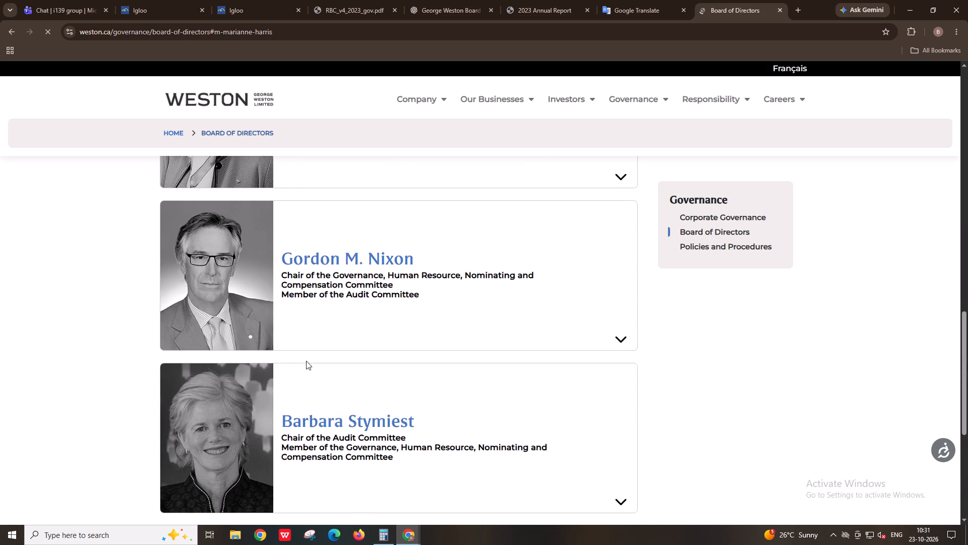
pyautogui.click(627, 412)
pyautogui.scroll(-5, 489, 379)
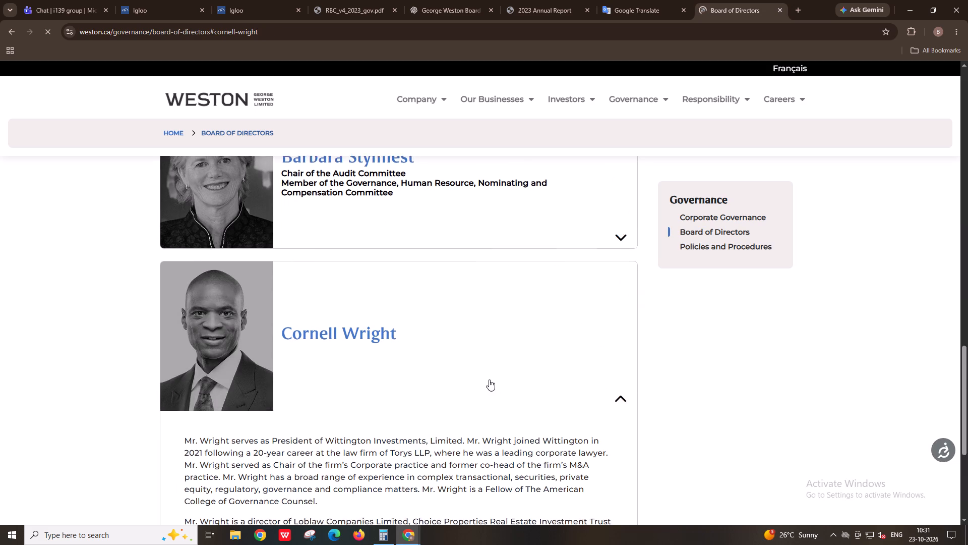
pyautogui.scroll(2, 489, 379)
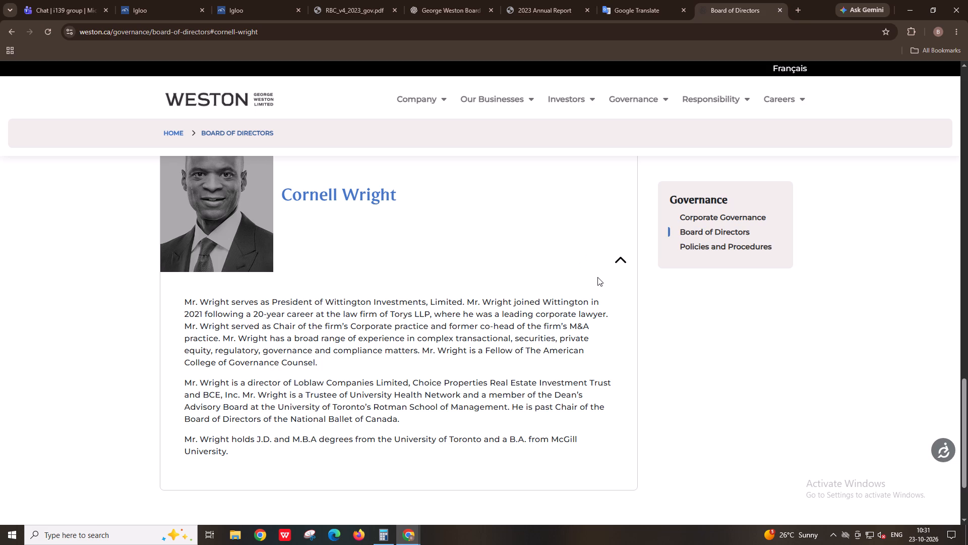
pyautogui.click(620, 253)
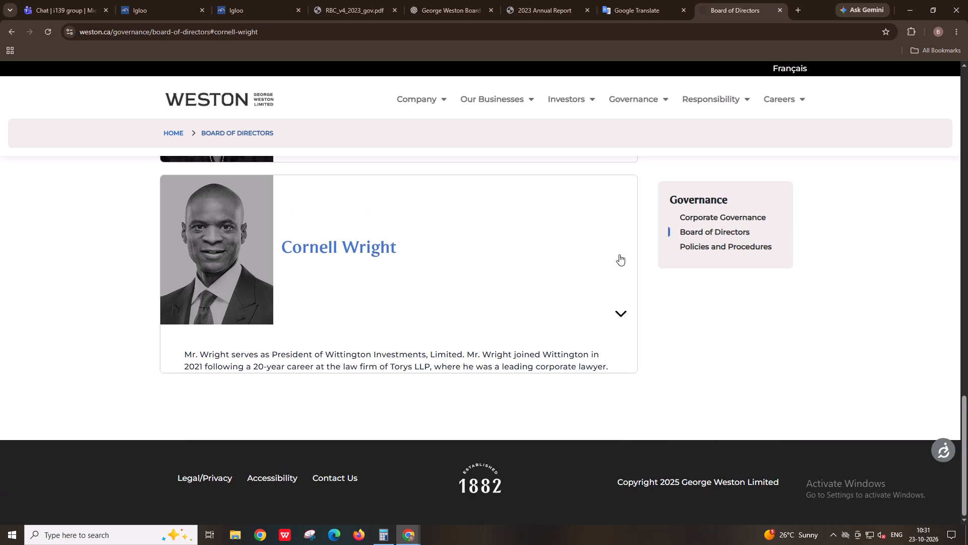
# Examine the website's full list of directors and their Audit and Governance, Human Resource, Nominating and Compensation Committee roles.
pyautogui.scroll(12, 268, 318)
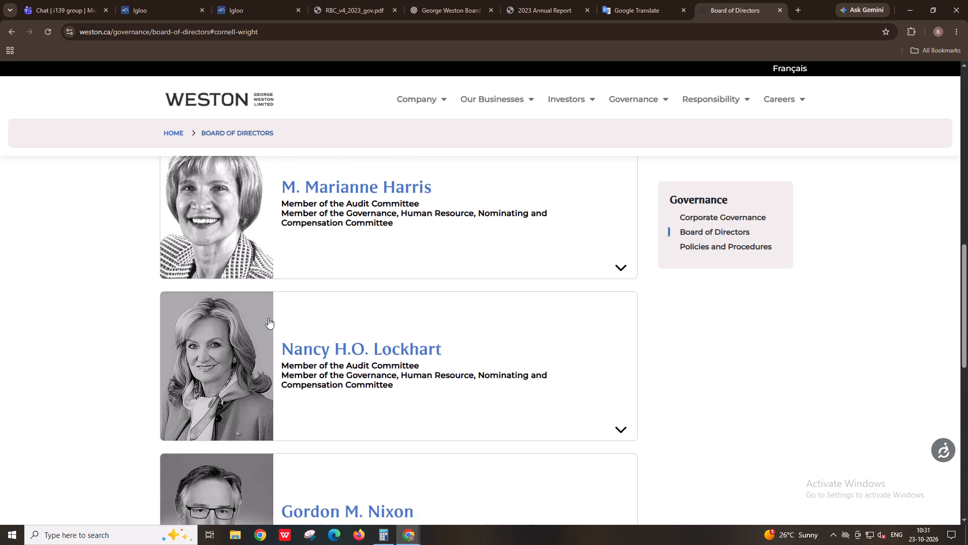
pyautogui.scroll(7, 268, 318)
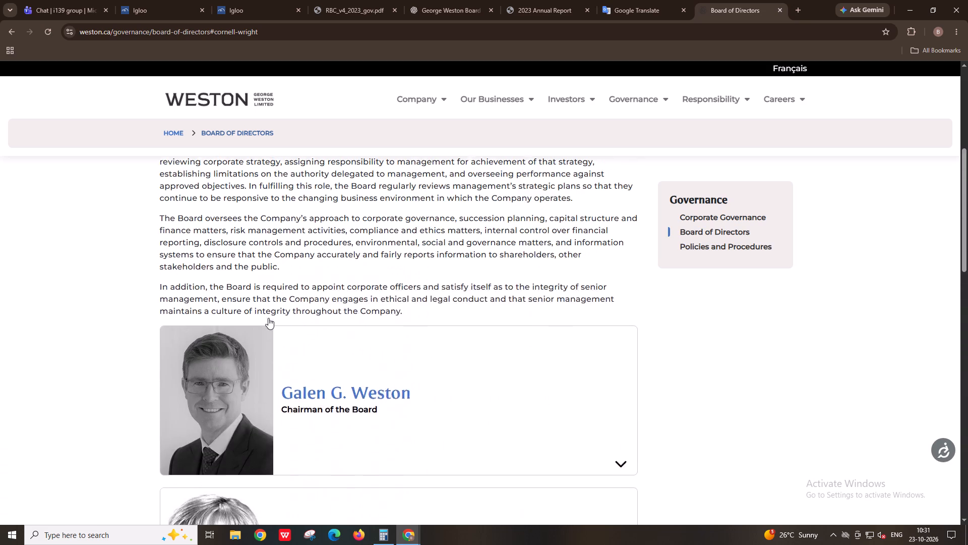
pyautogui.scroll(-14, 268, 318)
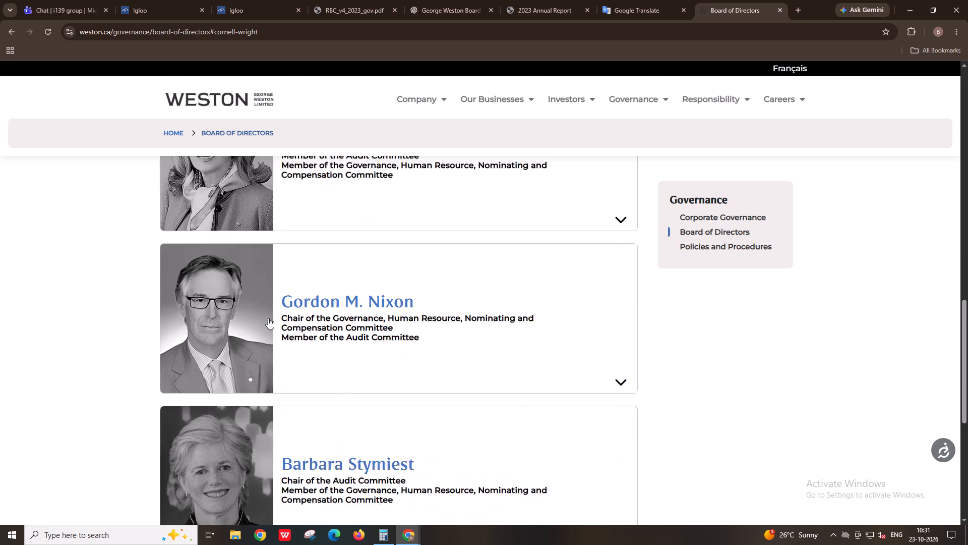
pyautogui.scroll(-4, 268, 318)
pyautogui.scroll(14, 268, 318)
pyautogui.scroll(7, 268, 318)
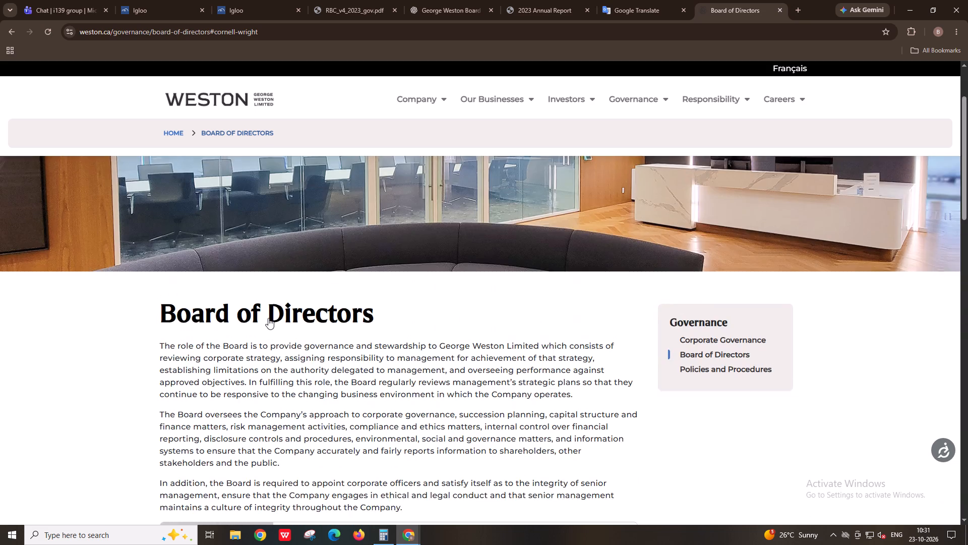
pyautogui.scroll(-13, 268, 318)
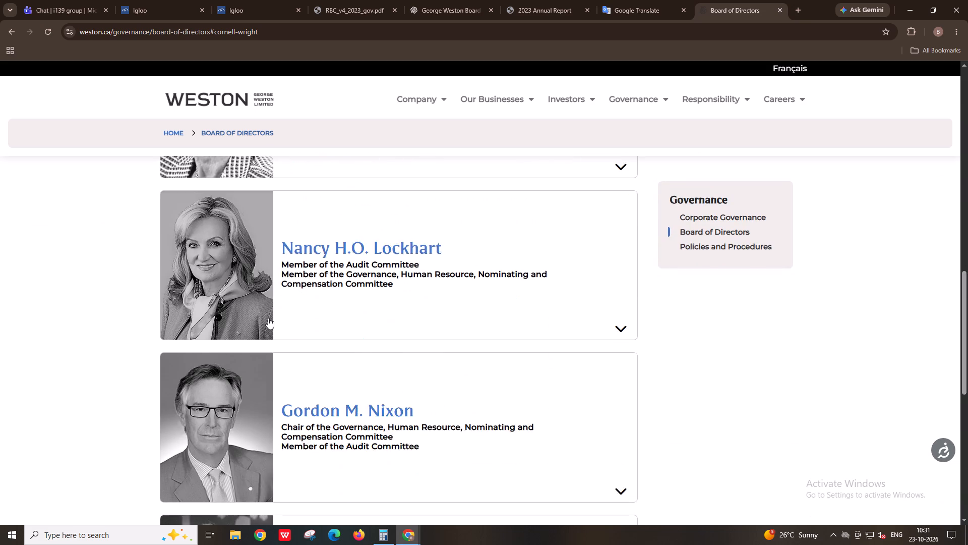
pyautogui.scroll(-8, 268, 318)
pyautogui.scroll(11, 268, 318)
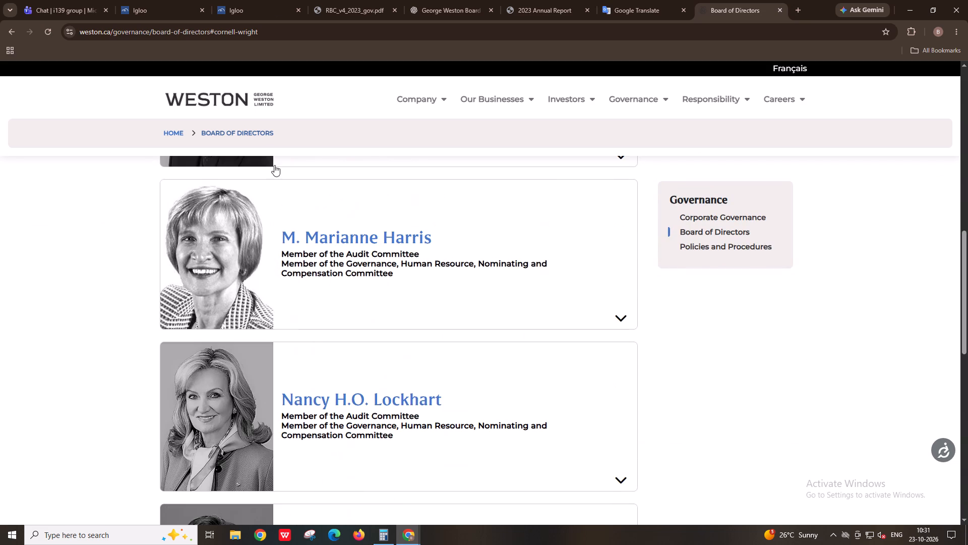
# Compare the directors on page 178 of the French report in Igloo with the website's Board of Directors list.
pyautogui.click(264, 0)
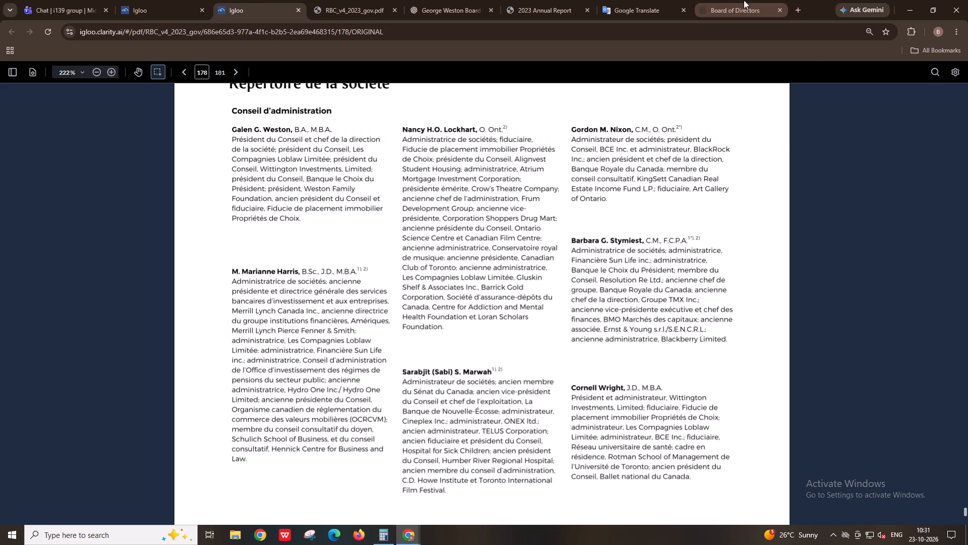
pyautogui.click(743, 0)
pyautogui.scroll(-6, 294, 333)
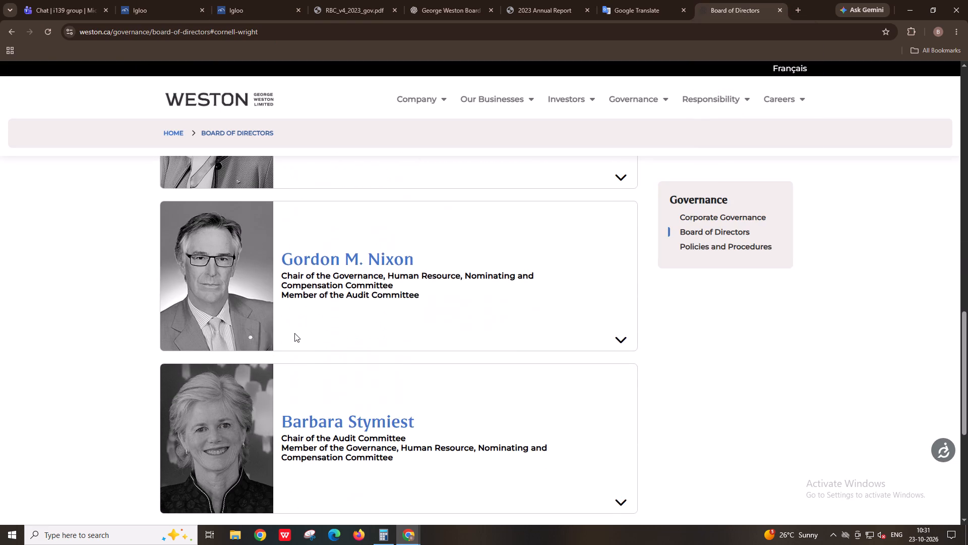
pyautogui.scroll(-3, 294, 333)
pyautogui.scroll(11, 294, 333)
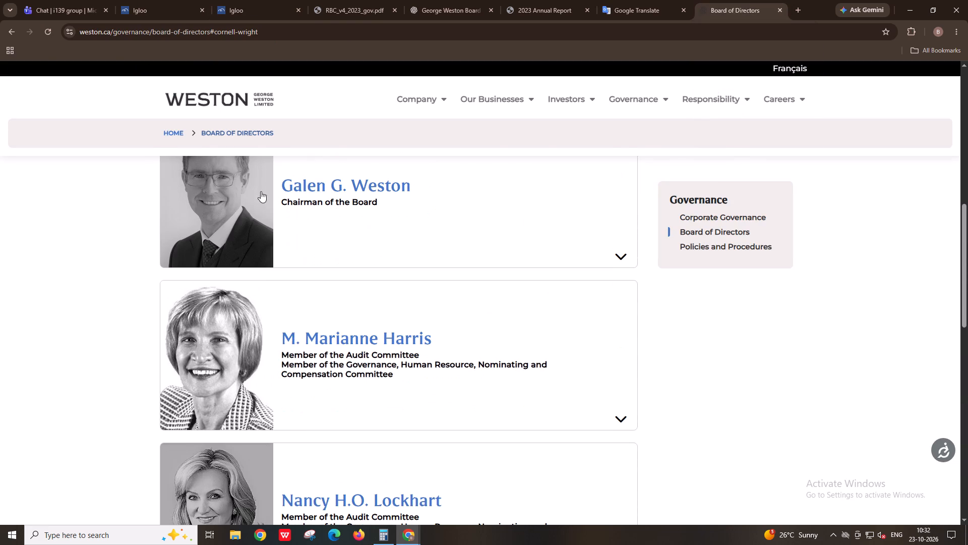
# Review the Board of Directors list and committee notes on page 164 of the English 2023 Annual Report.
pyautogui.click(222, 0)
pyautogui.click(627, 0)
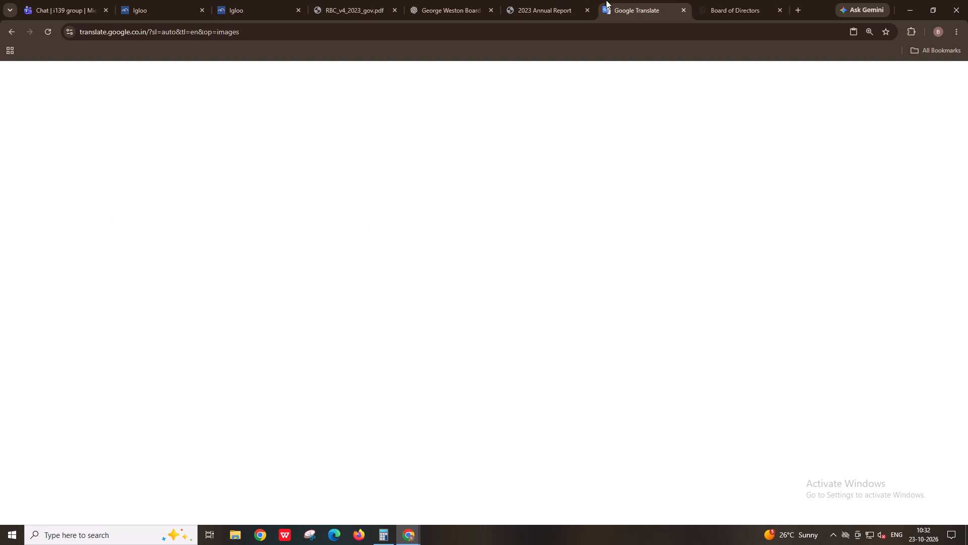
pyautogui.click(565, 0)
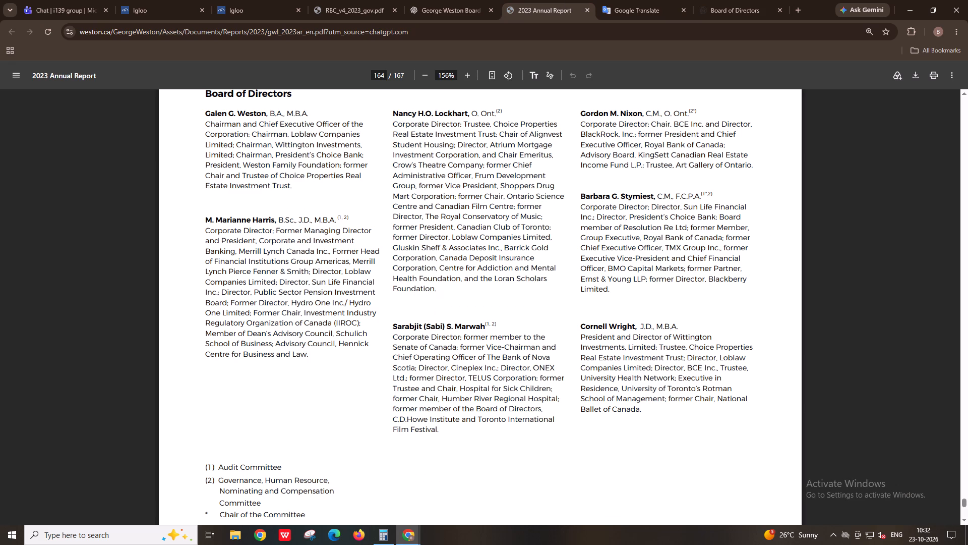
pyautogui.scroll(1, 434, 293)
pyautogui.scroll(-1, 434, 293)
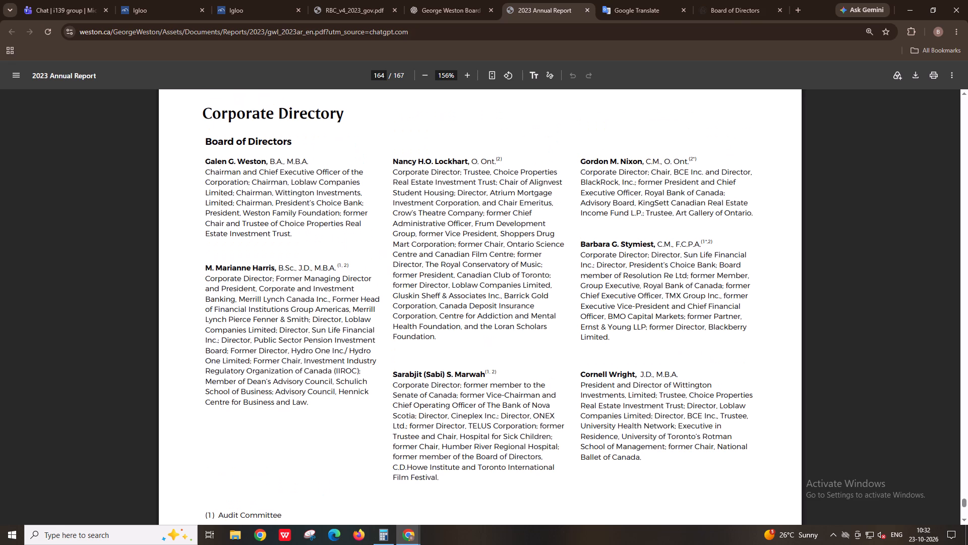
# Search the English 2023 Annual Report for "independent d".
pyautogui.hotkey('ctrl', 'f')
pyautogui.write('ndependent')
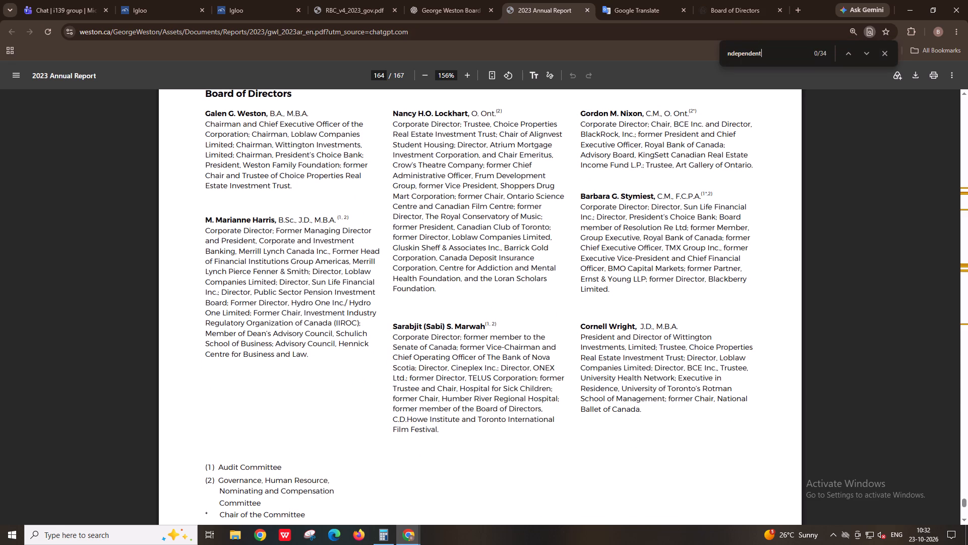
pyautogui.hotkey('ctrl', 'Left')
pyautogui.hotkey('ctrl', 'Left')
pyautogui.press('i')
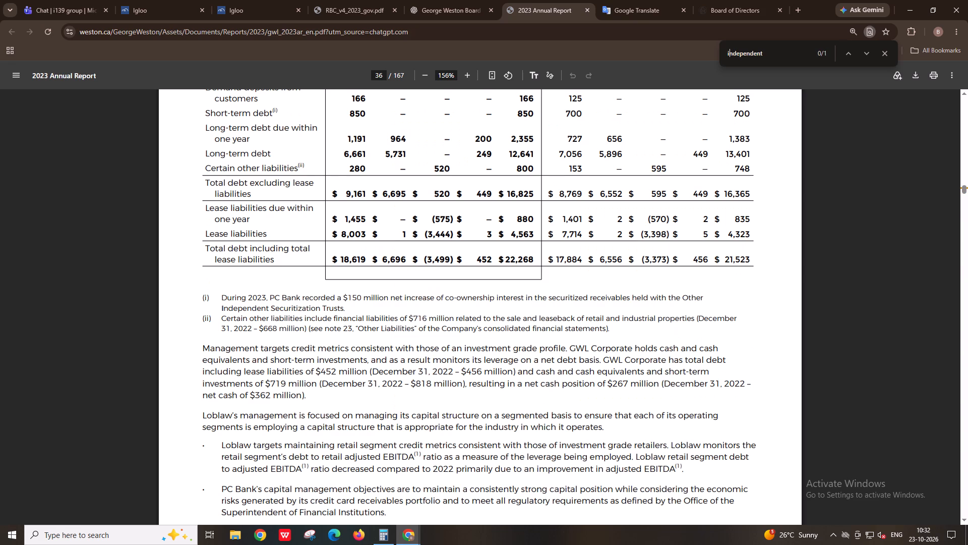
pyautogui.hotkey('ctrl', 'Right')
pyautogui.hotkey('ctrl', 'Right')
pyautogui.press('space')
pyautogui.write('d')
pyautogui.press('Return')
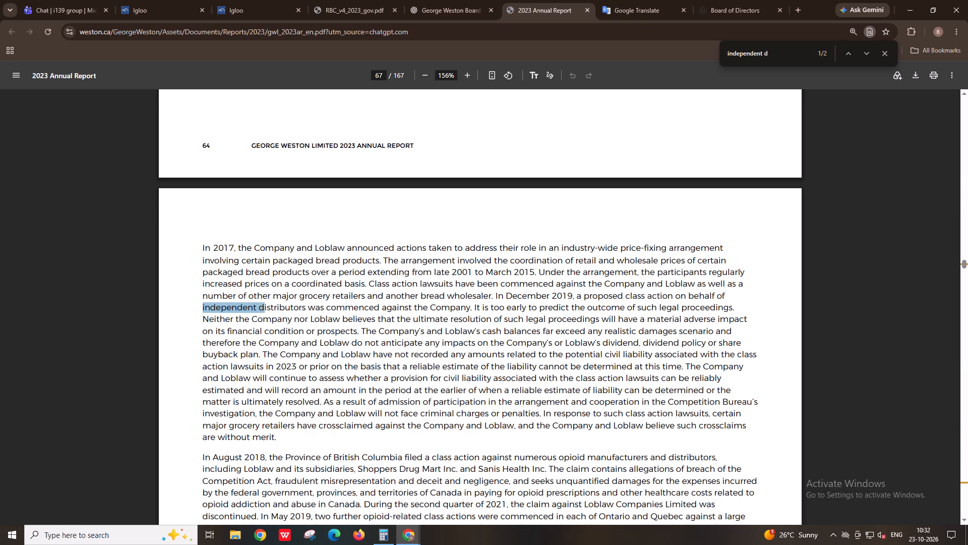
# Check the remaining "independent d" matches in the annual report for mentions of independent directors, and close the search.
pyautogui.press('Return')
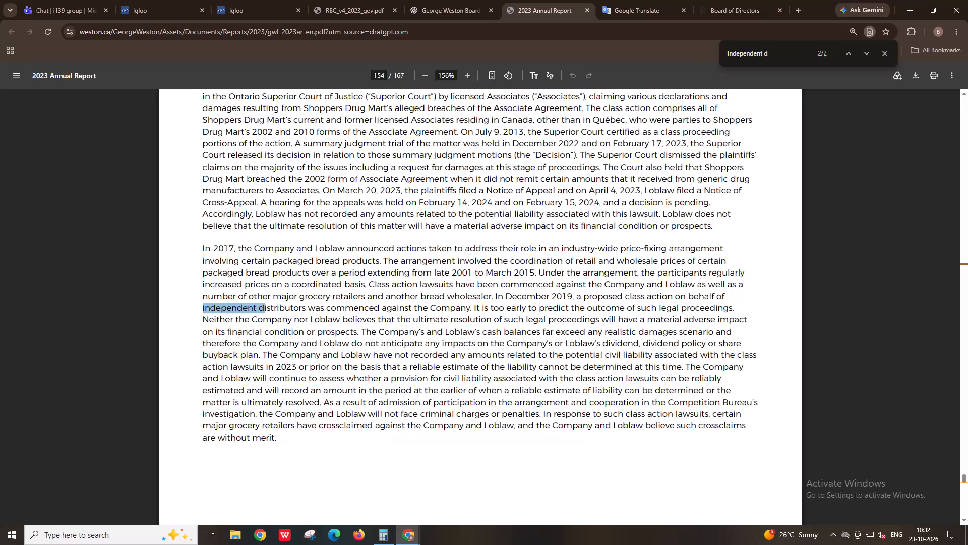
pyautogui.press('Return')
pyautogui.press('Return')
pyautogui.press('Return')
pyautogui.press('Return')
pyautogui.press('Return')
pyautogui.press('Return')
pyautogui.press('Return')
pyautogui.press('Return')
pyautogui.press('Return')
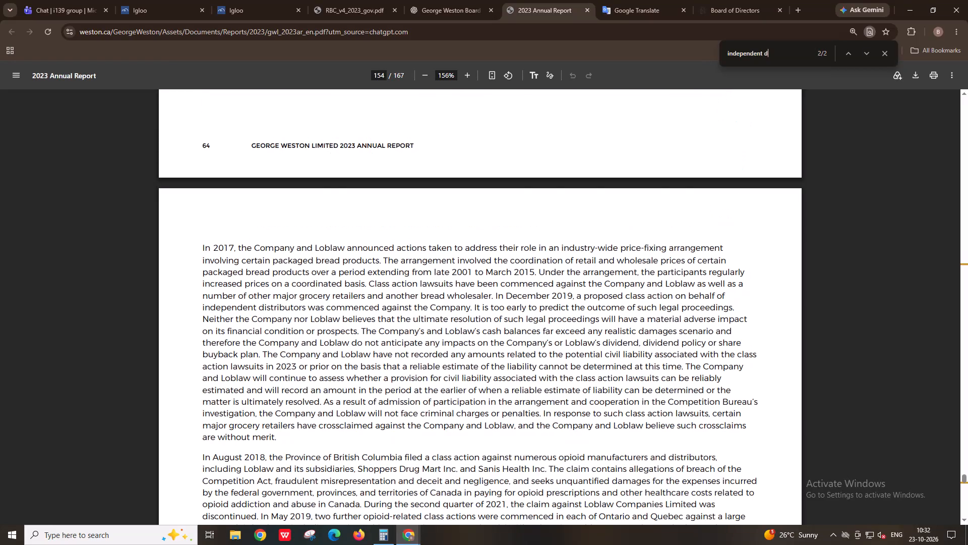
pyautogui.press('Return')
pyautogui.press('Return')
pyautogui.press('Escape')
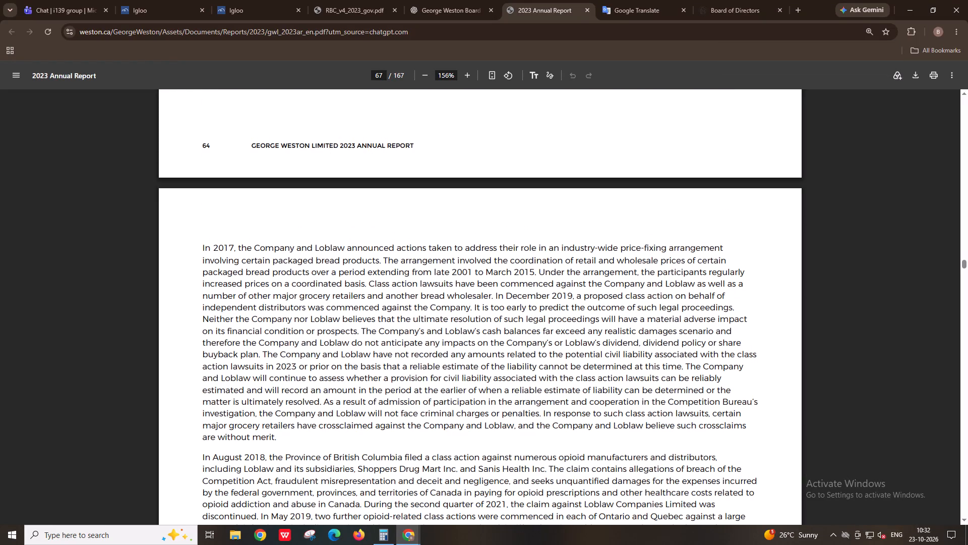
# Recheck the directors and committee footnotes across the translated page, the company website and page 178 of the French report in Igloo.
pyautogui.click(688, 0)
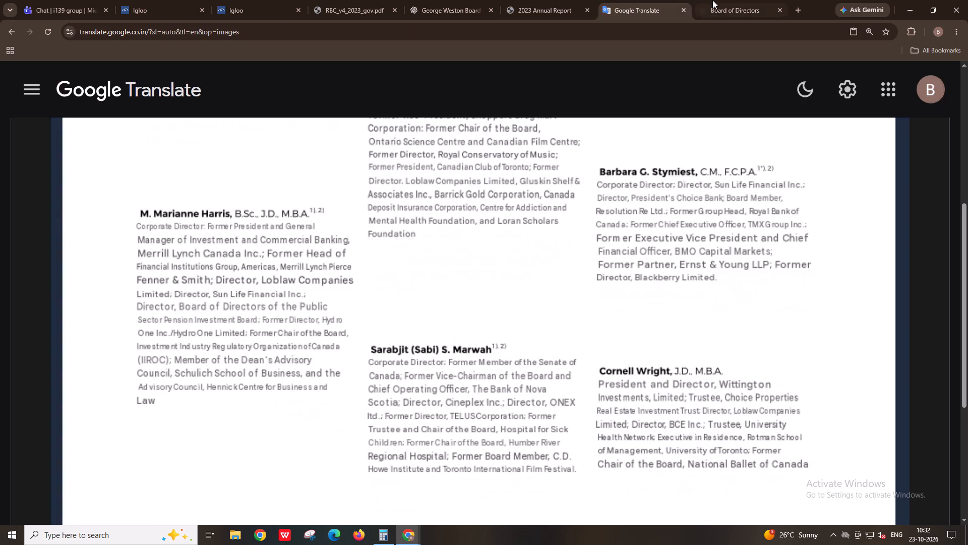
pyautogui.click(714, 0)
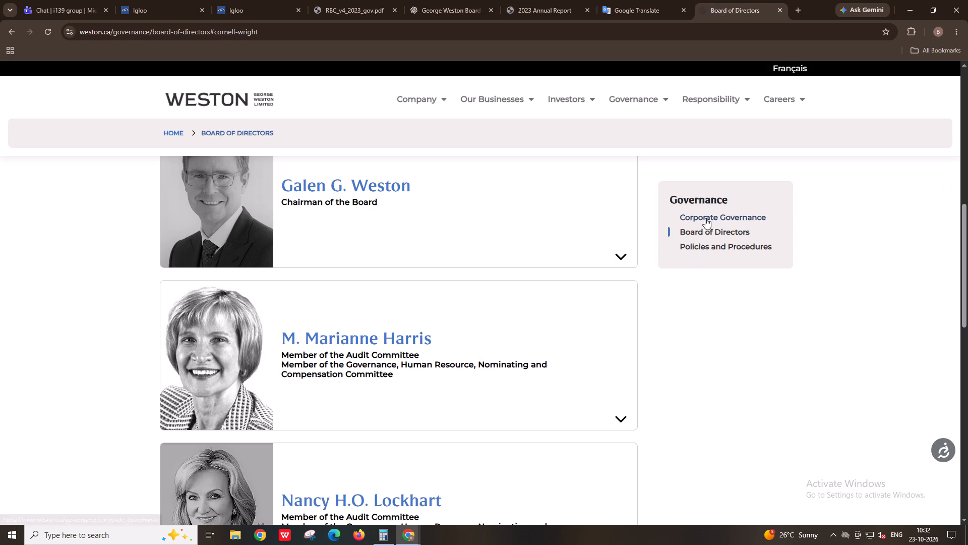
pyautogui.click(636, 0)
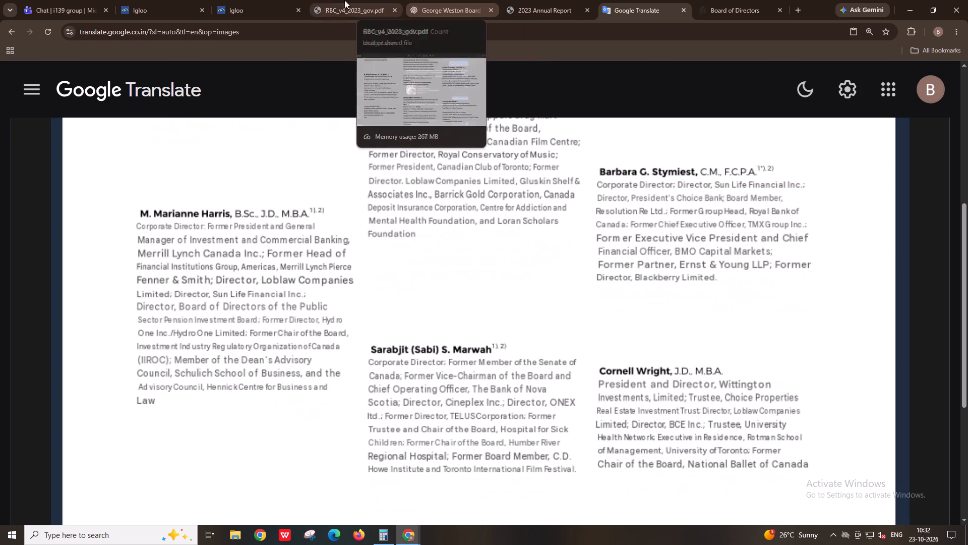
pyautogui.click(281, 5)
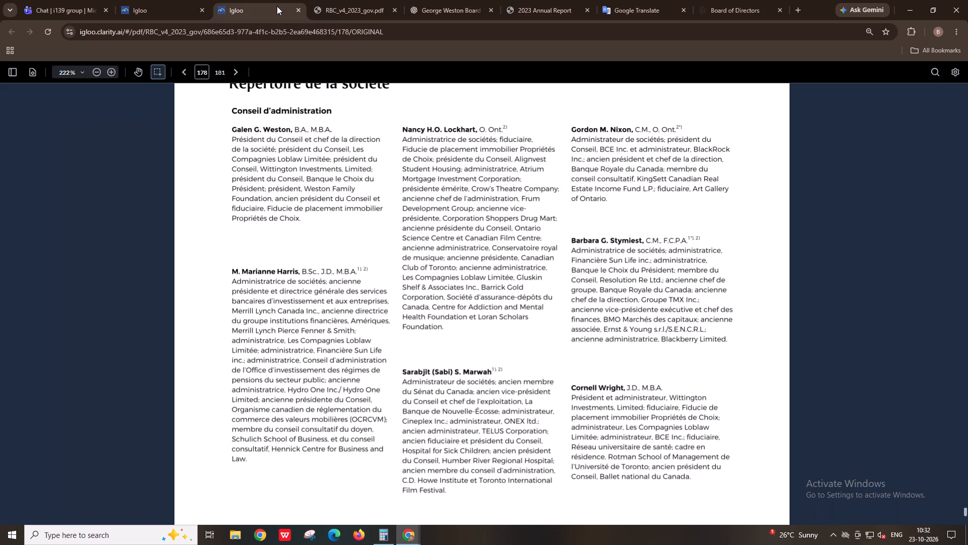
pyautogui.scroll(-4, 231, 293)
pyautogui.scroll(1, 231, 293)
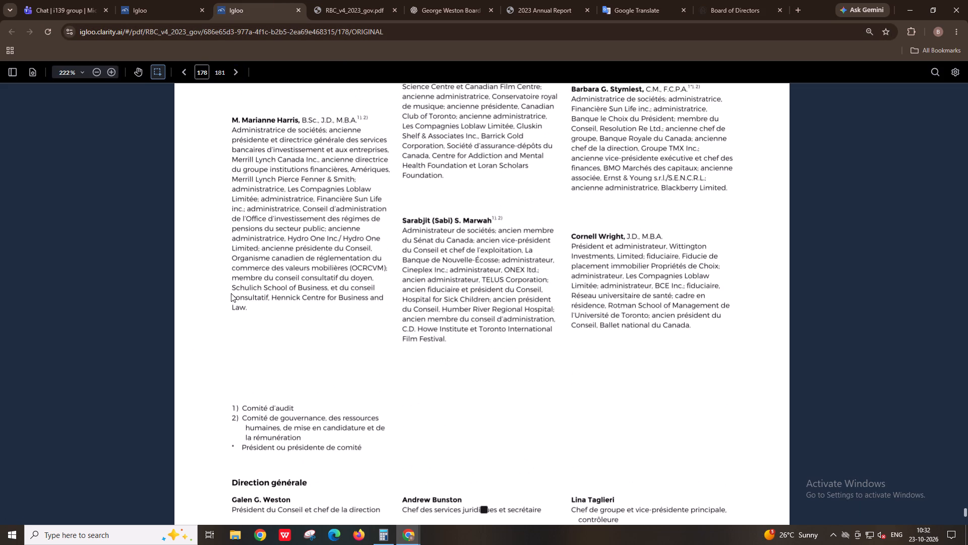
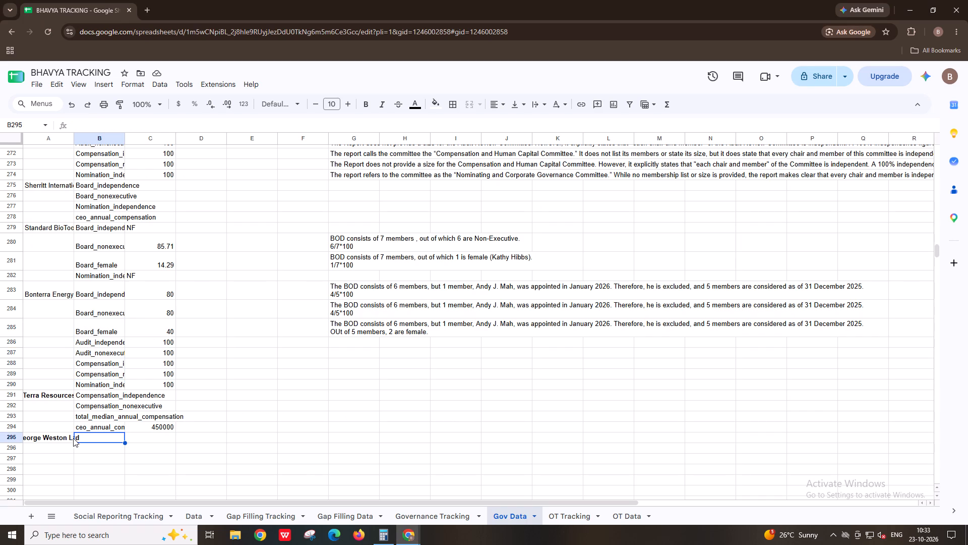
# Switch from the tracking sheet to Igloo and read the AI Copilot explanation for Compensation_nonexecutive, closing it when done.
pyautogui.click(71, 437)
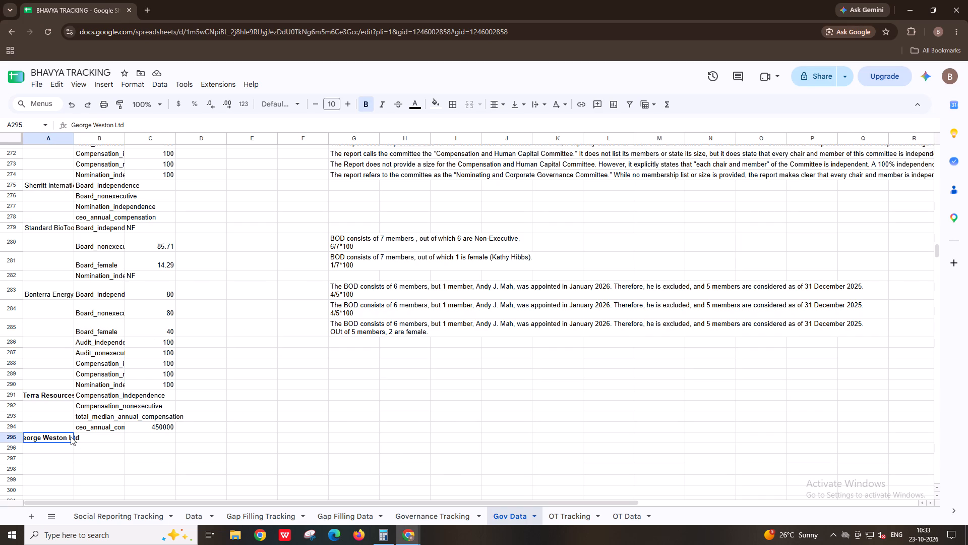
pyautogui.hotkey('alt', 'Tab')
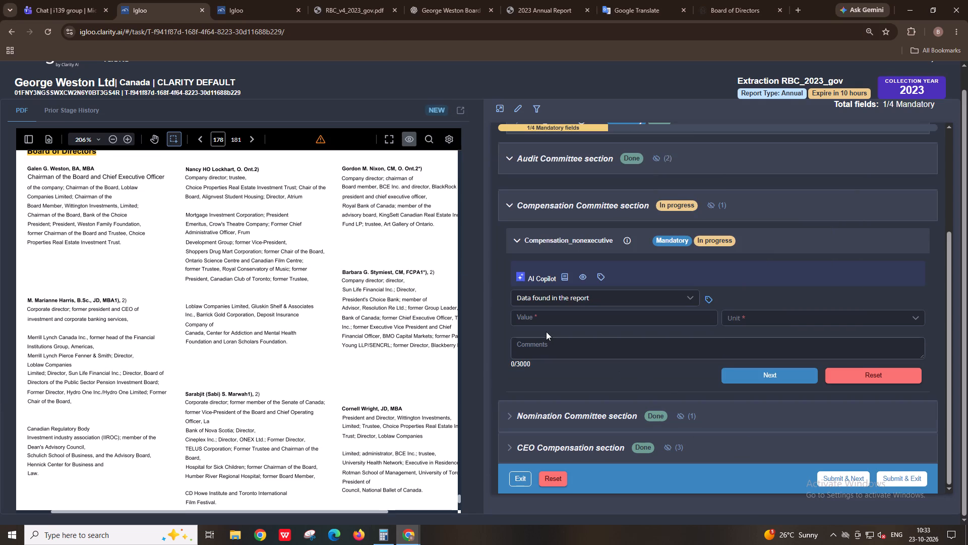
pyautogui.moveTo(575, 268); pyautogui.dragTo(560, 281)
pyautogui.click(567, 279)
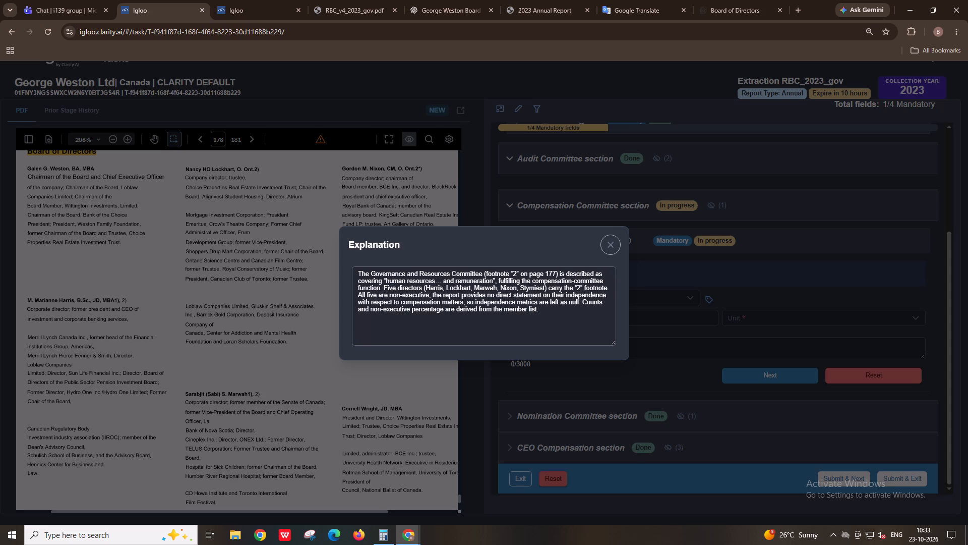
pyautogui.click(613, 236)
# Open the Board_independence field in the Board Composition section.
pyautogui.scroll(5, 556, 225)
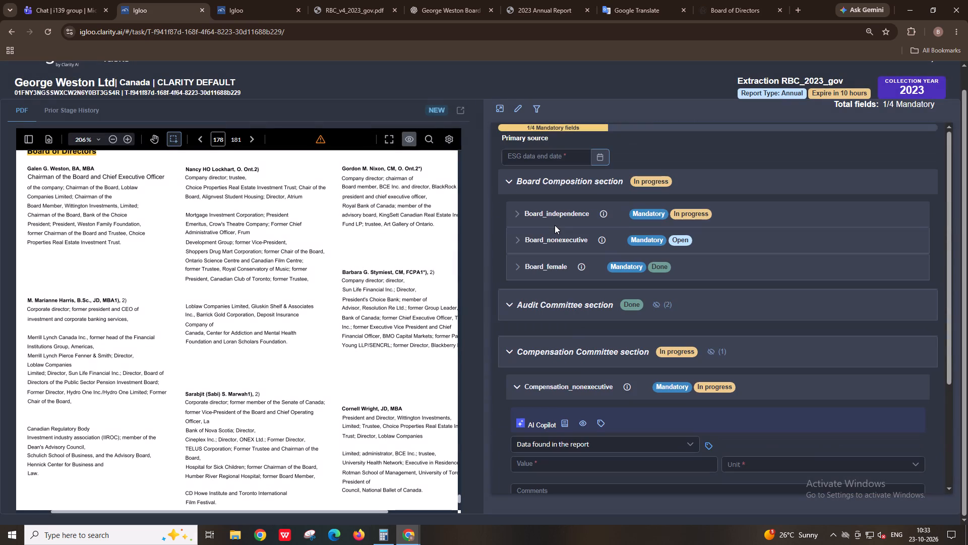
pyautogui.click(555, 215)
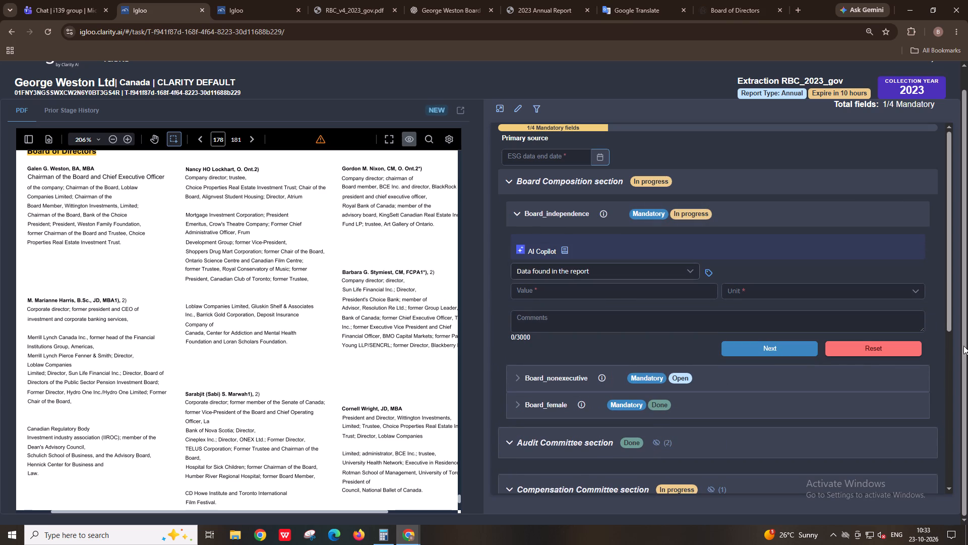
# Examine the individual director entries in the Company Directory on page 178, framing their text blocks one at a time.
pyautogui.keyDown('ctrl'); pyautogui.scroll(-1, 20, 180); pyautogui.keyUp('ctrl')
pyautogui.scroll(1, 20, 180)
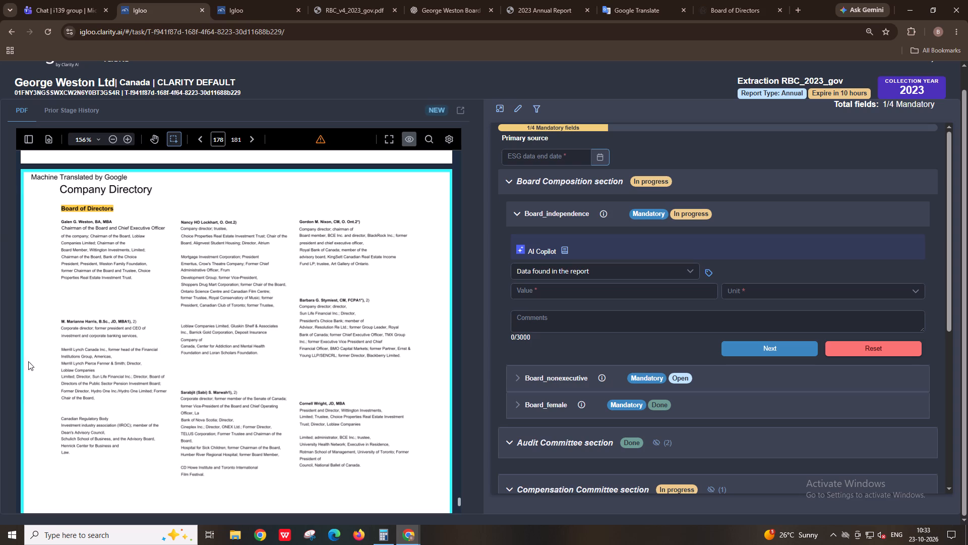
pyautogui.scroll(1, 30, 407)
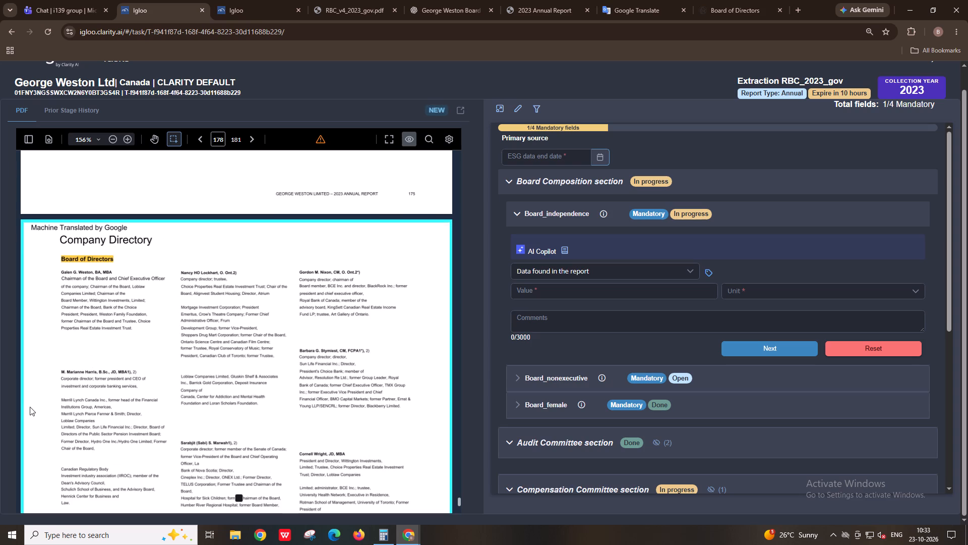
pyautogui.scroll(-1, 30, 407)
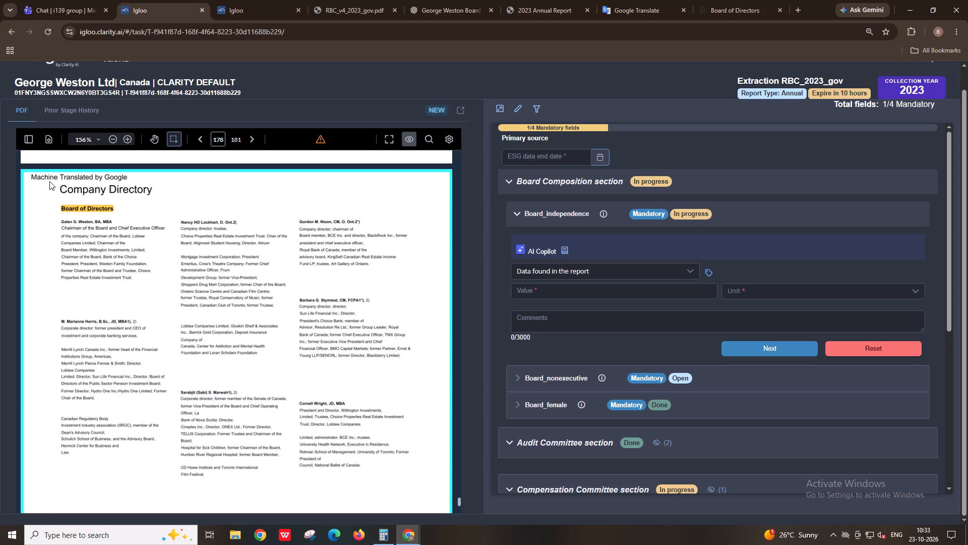
pyautogui.moveTo(49, 181); pyautogui.dragTo(176, 300)
pyautogui.click(176, 300)
pyautogui.moveTo(171, 320); pyautogui.dragTo(271, 373)
pyautogui.moveTo(271, 373); pyautogui.dragTo(287, 371)
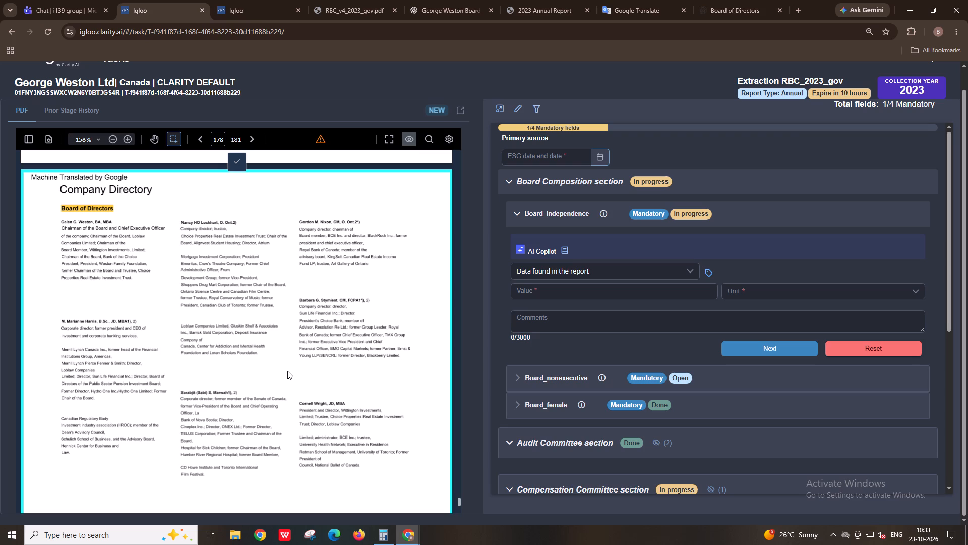
pyautogui.moveTo(287, 371); pyautogui.dragTo(169, 310)
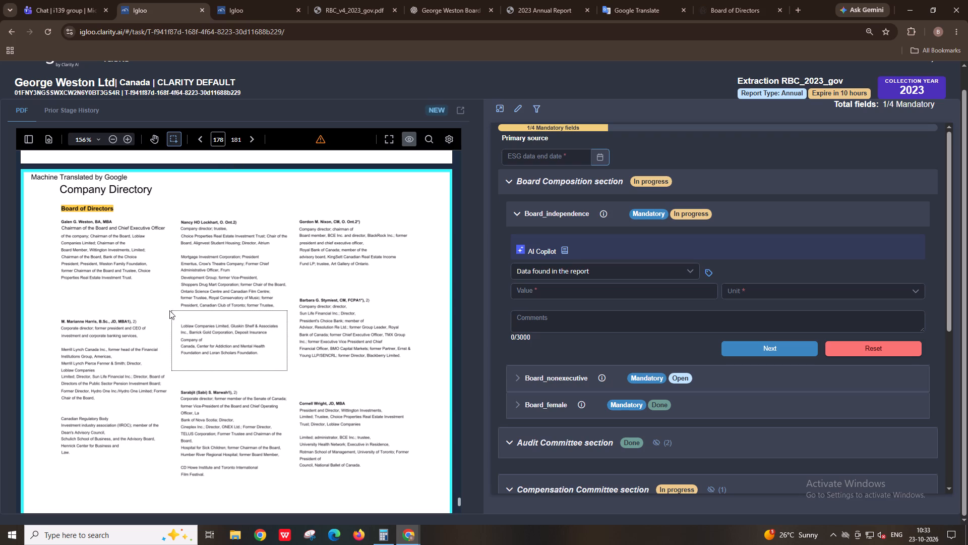
pyautogui.moveTo(169, 310); pyautogui.dragTo(164, 310)
pyautogui.click(164, 310)
pyautogui.moveTo(171, 382); pyautogui.dragTo(203, 414)
pyautogui.moveTo(203, 414); pyautogui.dragTo(296, 493)
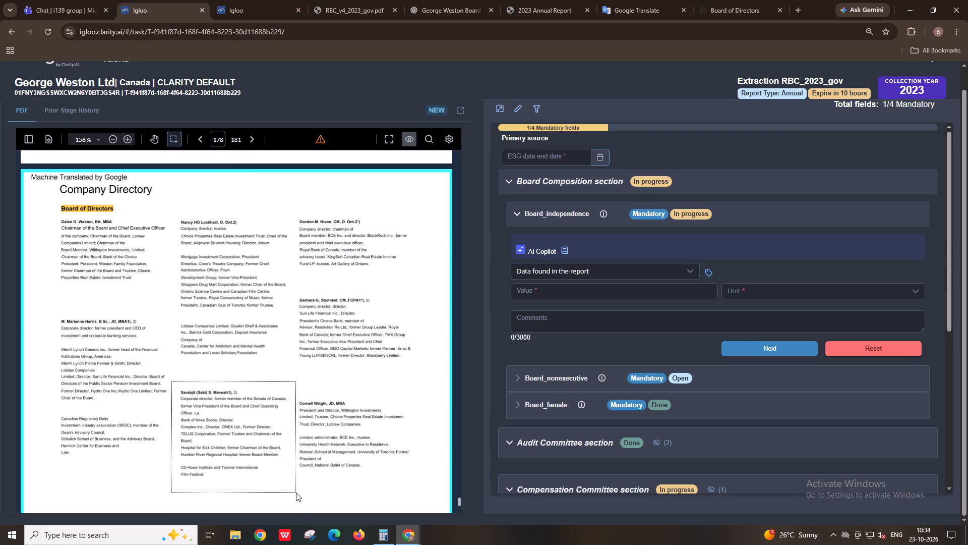
pyautogui.moveTo(296, 493); pyautogui.dragTo(290, 490)
pyautogui.click(289, 488)
pyautogui.moveTo(54, 313); pyautogui.dragTo(166, 468)
pyautogui.moveTo(166, 468); pyautogui.dragTo(174, 462)
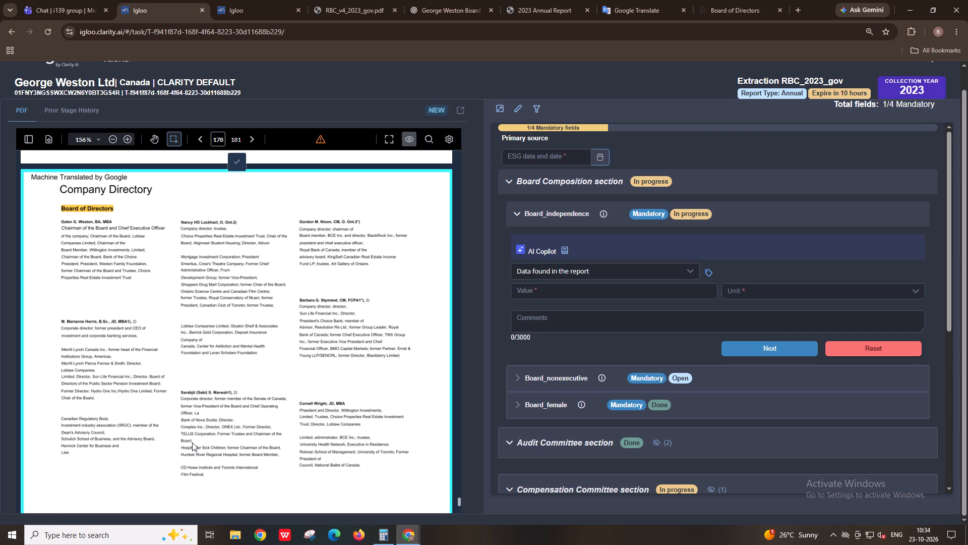
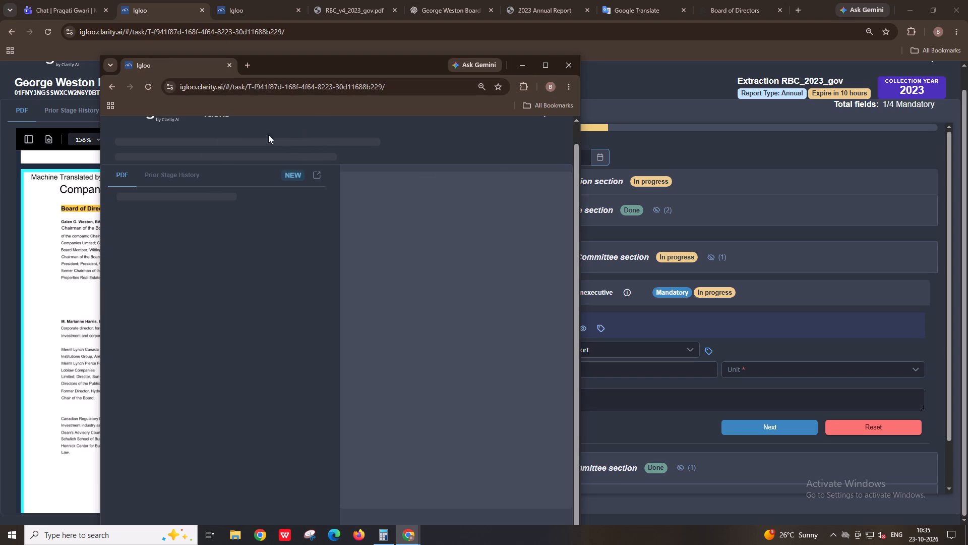
# Open the refreshed task overview in the separate, maximized Igloo window and take the available RBC_2025_gov report task.
pyautogui.scroll(3, 227, 118)
pyautogui.click(216, 134)
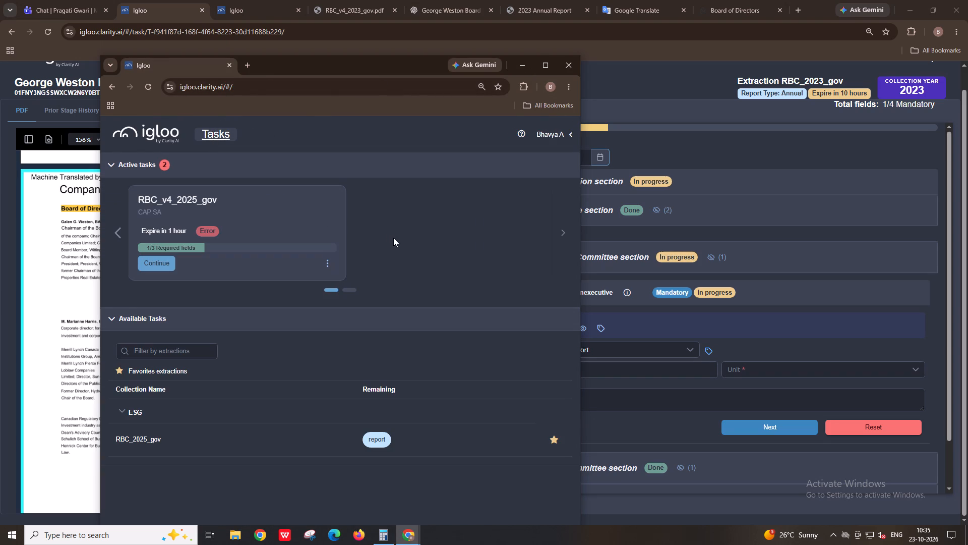
pyautogui.keyDown('shift'); pyautogui.scroll(-6, 393, 238); pyautogui.keyUp('shift')
pyautogui.click(550, 66)
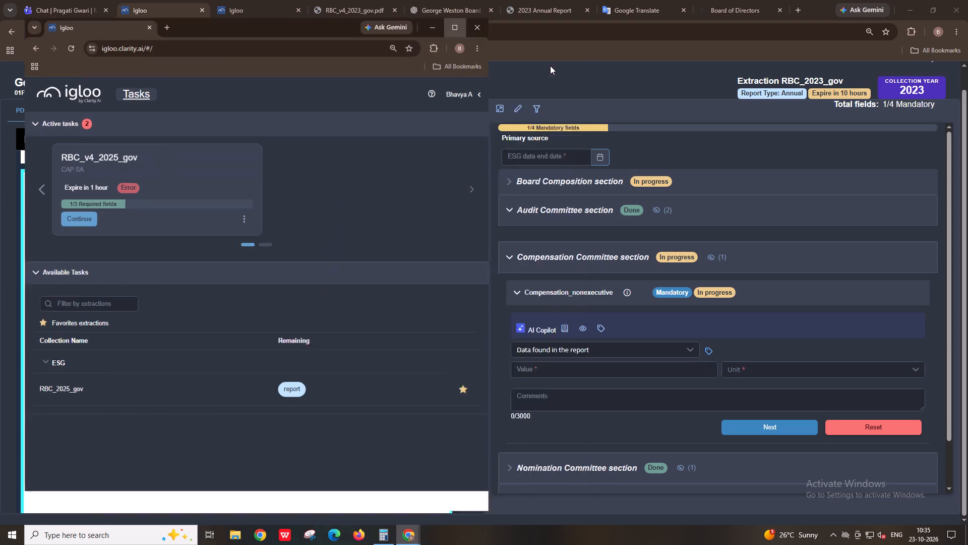
pyautogui.press('F5')
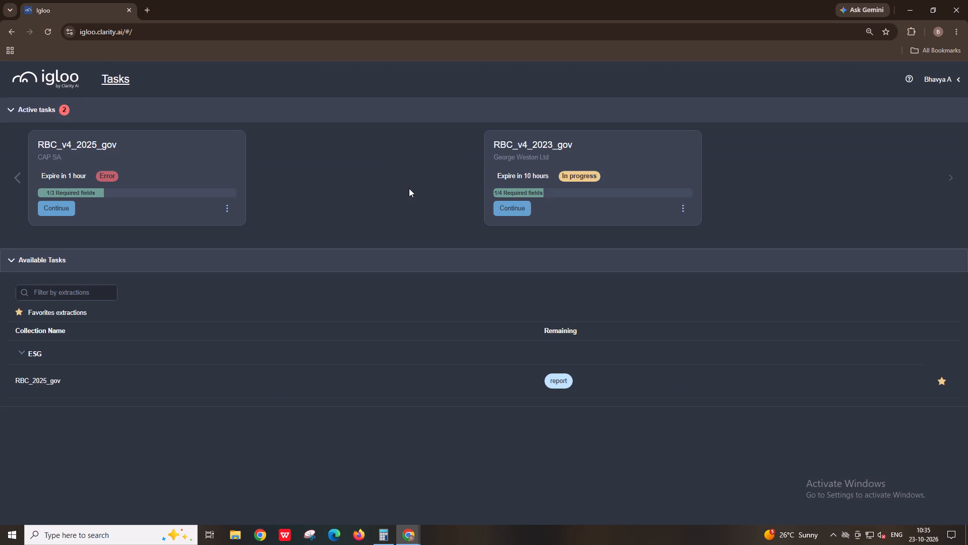
pyautogui.click(559, 383)
# Check which company the newly taken RBC_2025_gov task covers, and return to the George Weston Ltd extraction window.
pyautogui.hotkey('alt', 'Tab')
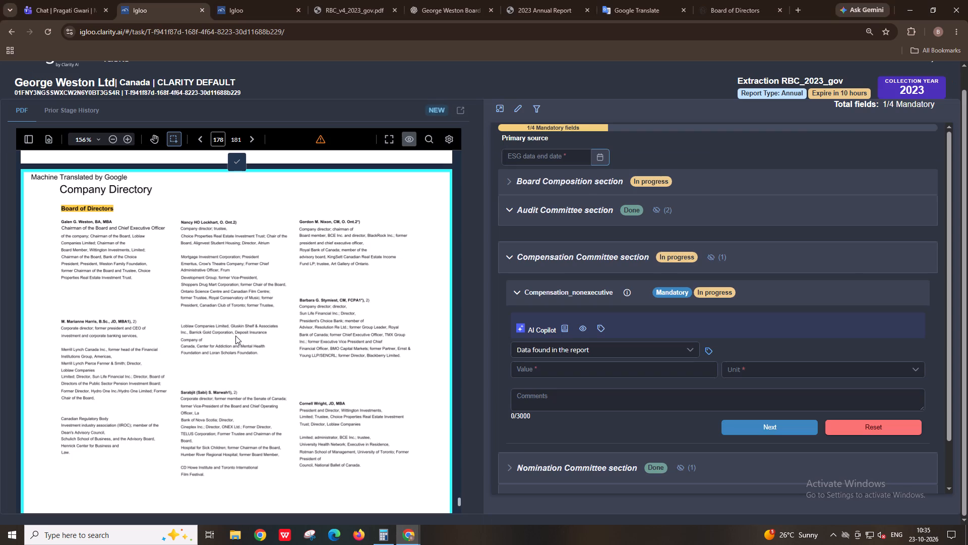
pyautogui.hotkey('alt', 'Tab')
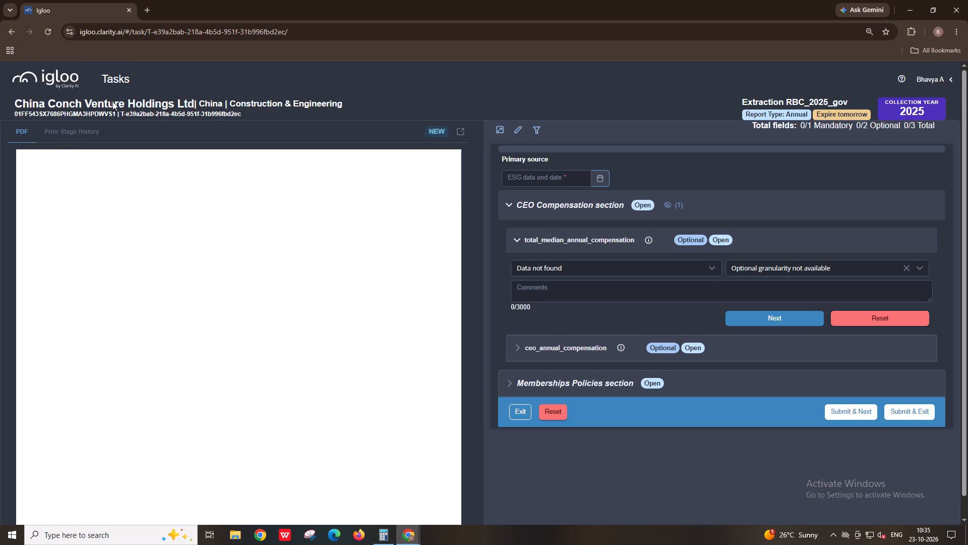
pyautogui.keyDown('alt'); pyautogui.click(112, 101); pyautogui.keyUp('alt')
pyautogui.hotkey('alt', 'Tab')
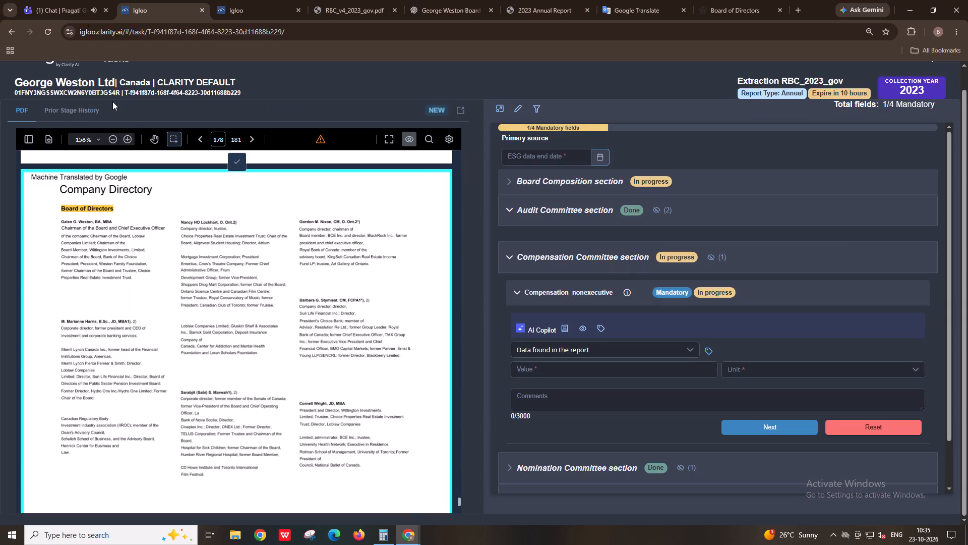
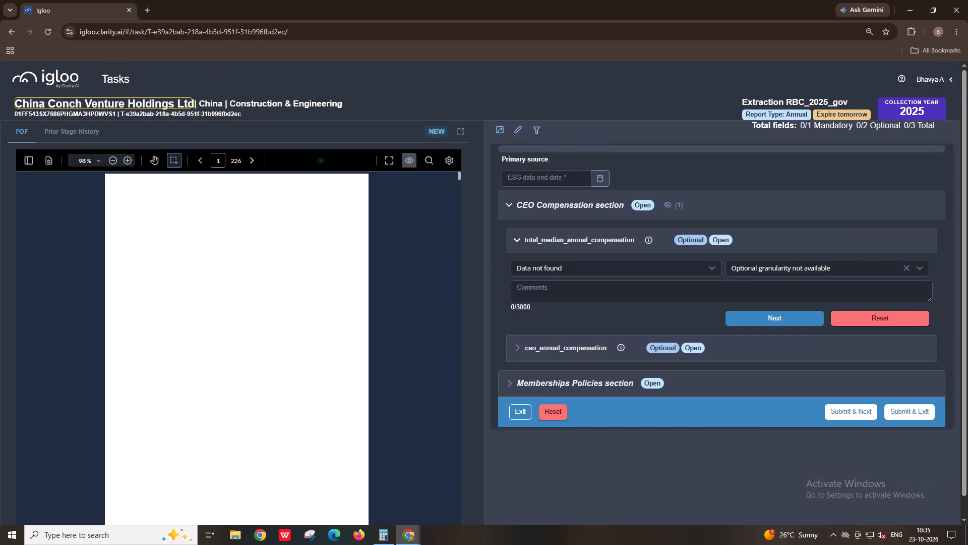
# Add China Conch Venture Holdings Ltd below George Weston Ltd in the Governance Tracking sheet of the BHAVYA TRACKING spreadsheet.
pyautogui.hotkey('alt', 'Tab')
pyautogui.hotkey('alt', 'Tab')
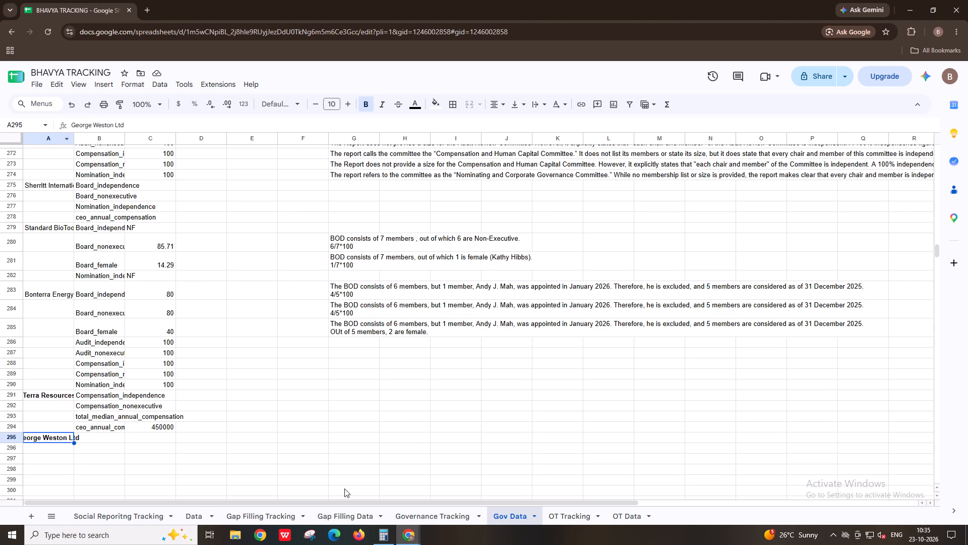
pyautogui.click(425, 513)
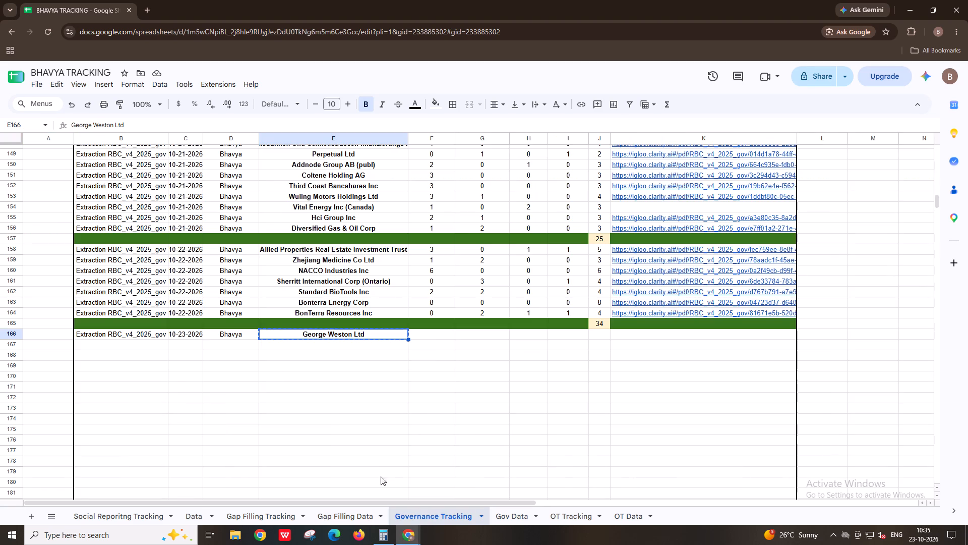
pyautogui.click(318, 346)
pyautogui.hotkey('ctrl', 'v')
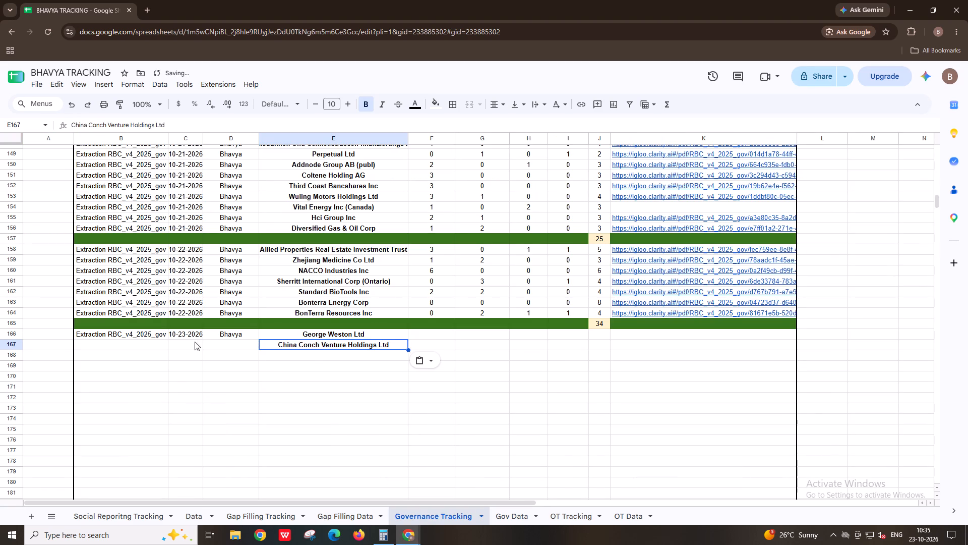
# Fill the extraction task, date and analyst entries from George Weston Ltd's row down through row 168.
pyautogui.moveTo(139, 338); pyautogui.dragTo(238, 358)
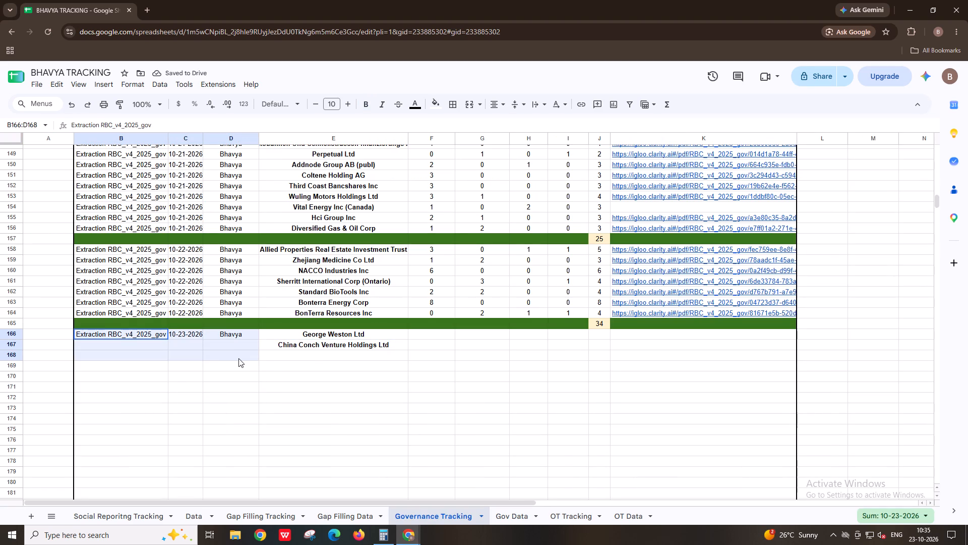
pyautogui.moveTo(238, 358); pyautogui.dragTo(238, 362)
pyautogui.hotkey('ctrl', 'd')
pyautogui.click(241, 383)
# Return to the China Conch Venture Holdings Ltd task in Igloo, download its report PDF and open the downloaded file.
pyautogui.hotkey('alt', 'Tab')
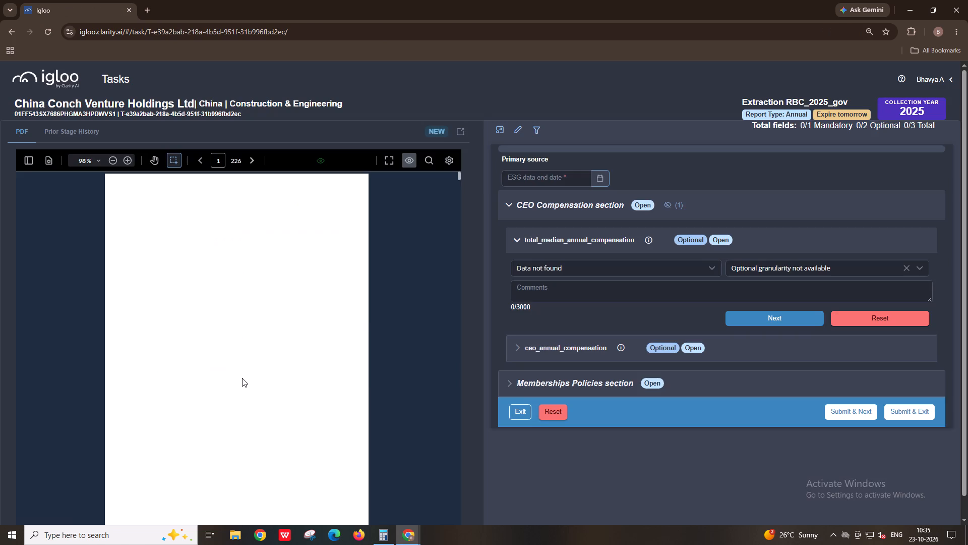
pyautogui.hotkey('alt', 'Tab')
pyautogui.hotkey('alt', 'Tab')
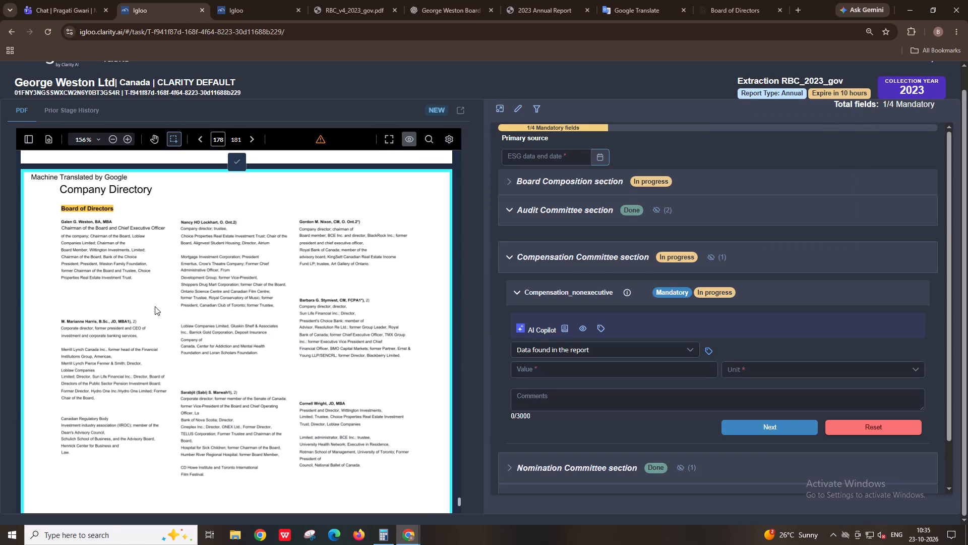
pyautogui.hotkey('alt', 'Tab')
pyautogui.hotkey('alt', 'Tab')
pyautogui.hotkey('alt', 'Tab')
pyautogui.hotkey('alt', 'Tab')
pyautogui.hotkey('alt', 'Tab')
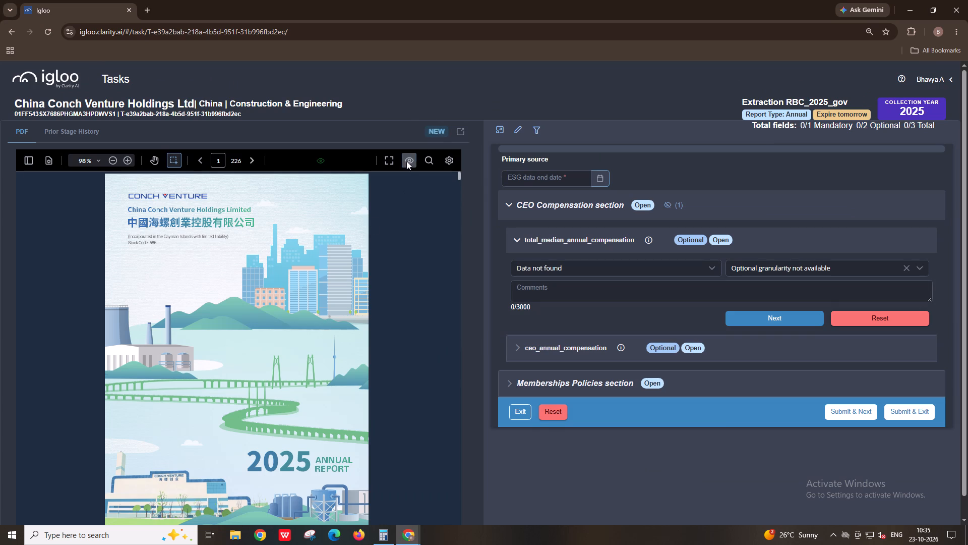
pyautogui.click(447, 159)
pyautogui.click(420, 213)
pyautogui.click(835, 68)
# Expand the Memberships Policies section and the ceo_annual_compensation field in the China Conch task form.
pyautogui.click(71, 0)
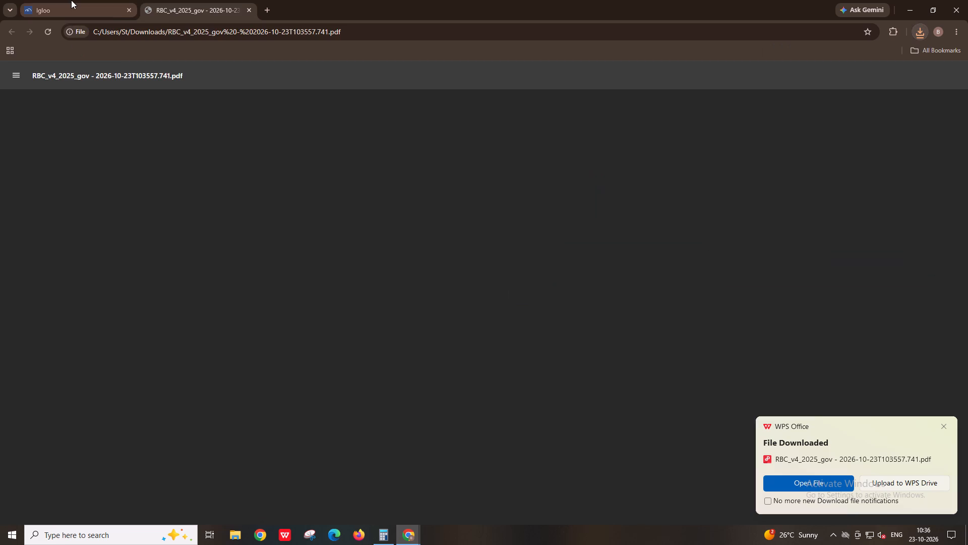
pyautogui.click(687, 374)
pyautogui.click(669, 353)
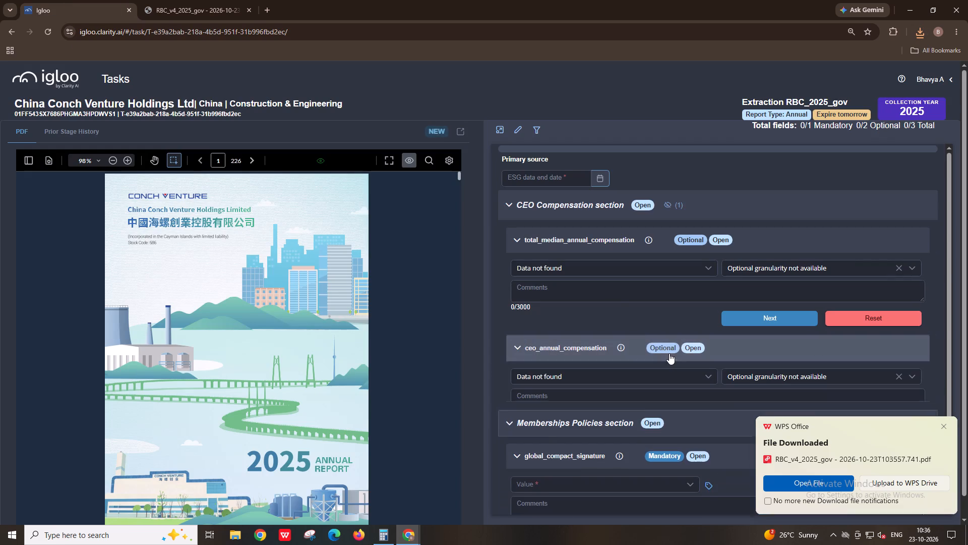
# Search the downloaded China Conch annual report for "median".
pyautogui.click(227, 0)
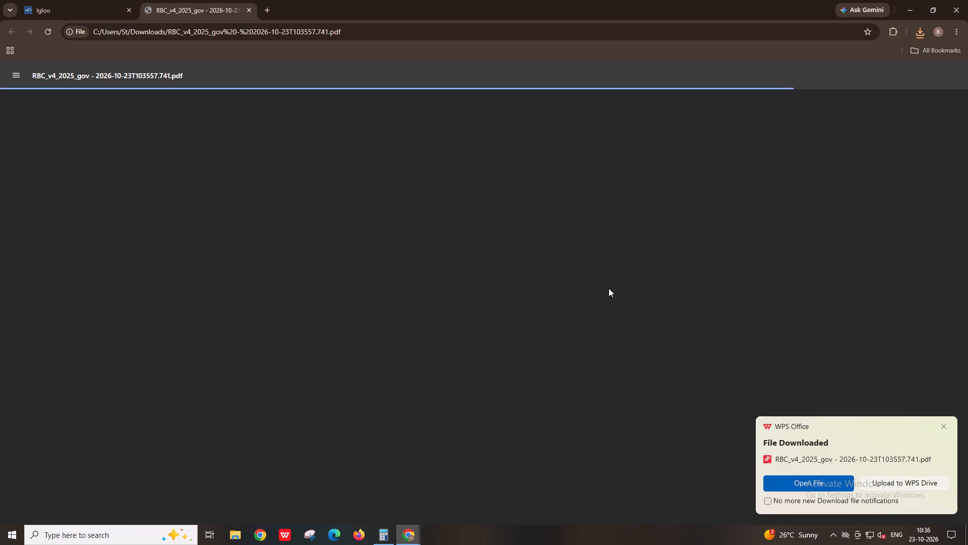
pyautogui.click(943, 428)
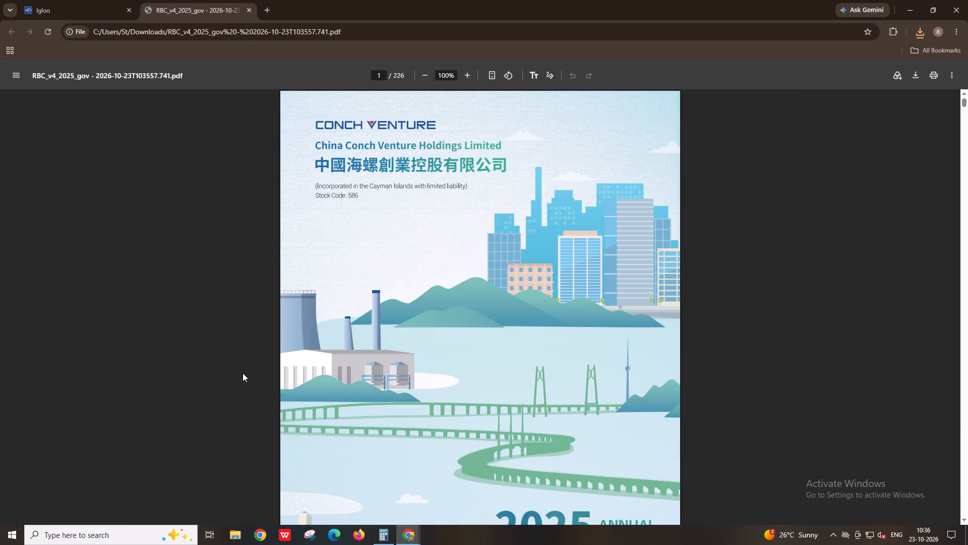
pyautogui.keyDown('ctrl'); pyautogui.scroll(1, 243, 373); pyautogui.keyUp('ctrl')
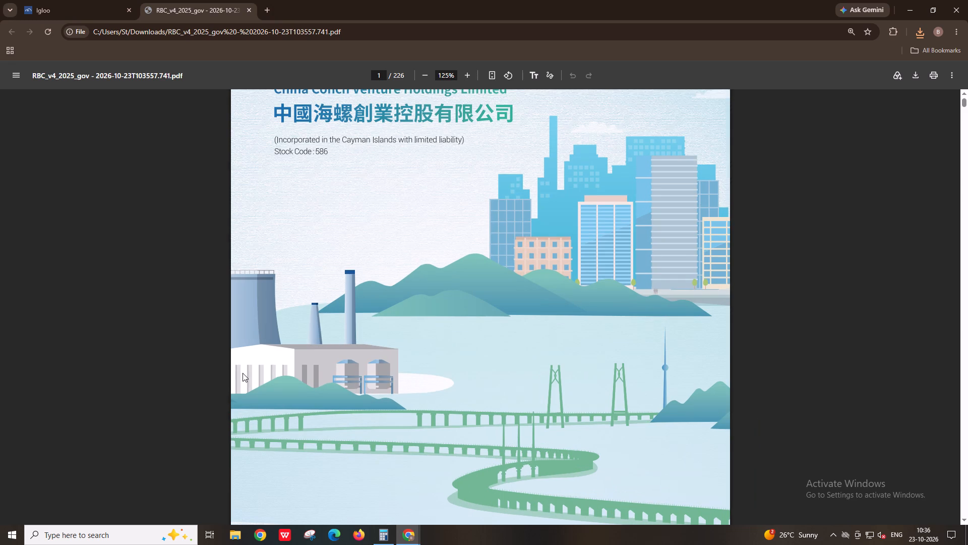
pyautogui.hotkey('ctrl', 'f')
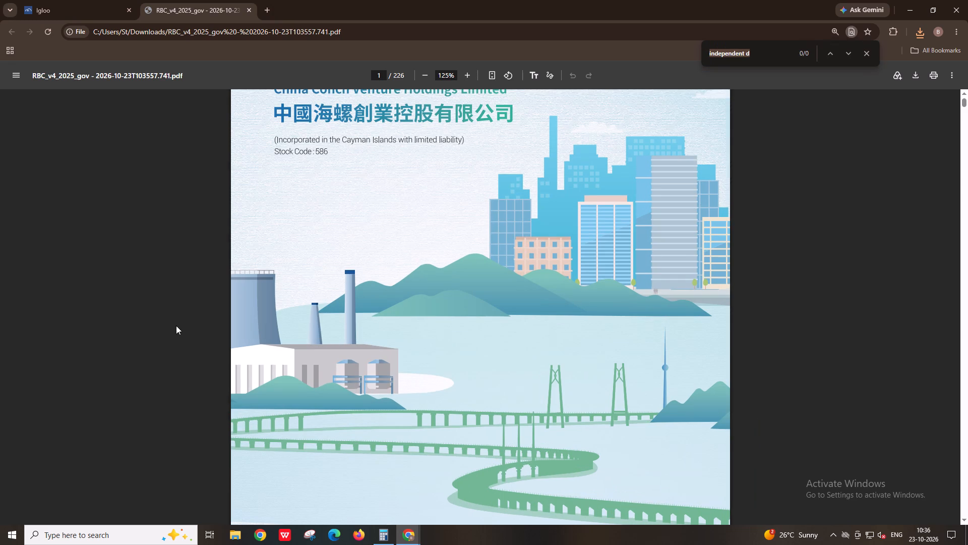
pyautogui.write('median')
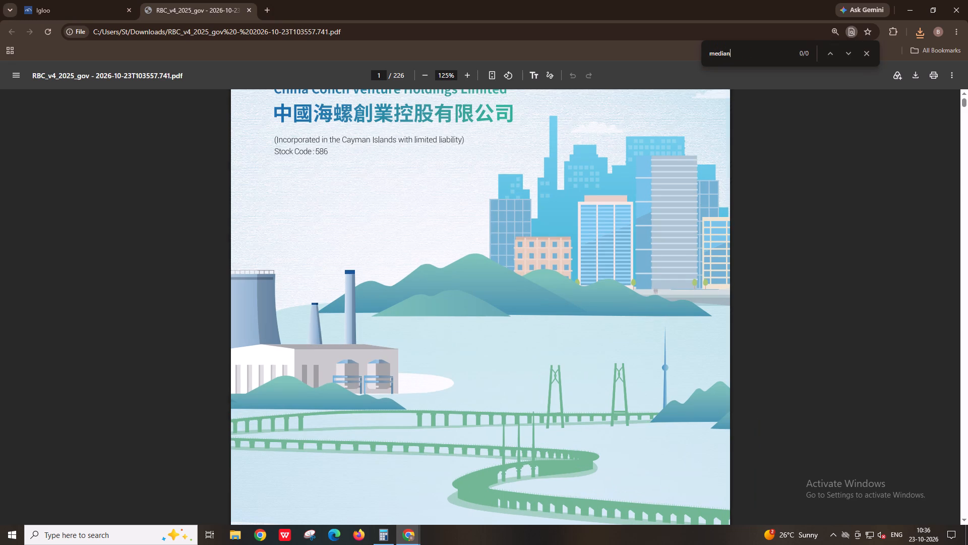
pyautogui.press('Return')
pyautogui.press('Return')
pyautogui.press('Return')
pyautogui.press('Return')
# Check the ceo_pay_ratio_median entry in the China Conch task's prior stage history for 2025.
pyautogui.click(187, 0)
pyautogui.click(80, 0)
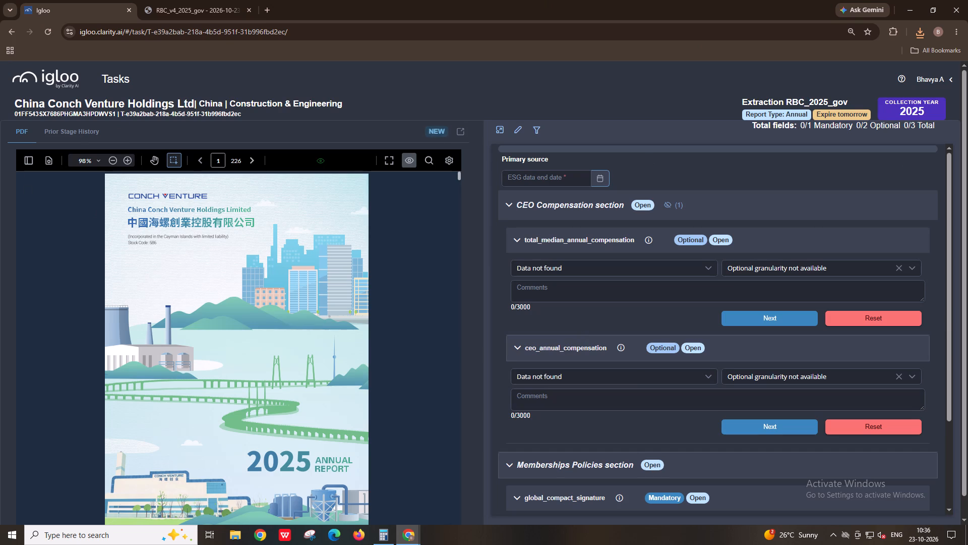
pyautogui.click(67, 133)
pyautogui.doubleClick(28, 373)
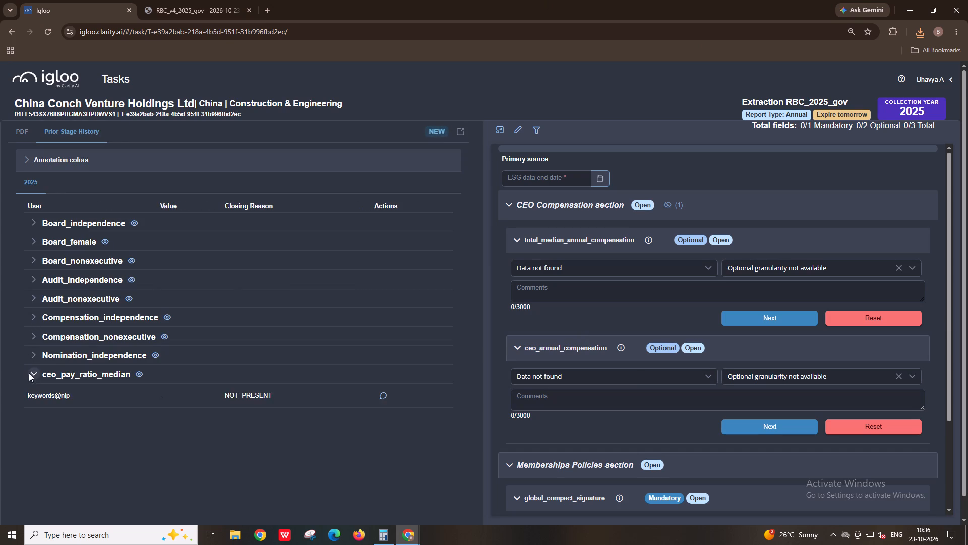
# Search the China Conch annual report for "compensation" and examine the directors' remuneration and highest emoluments notes against the task's fields.
pyautogui.click(193, 0)
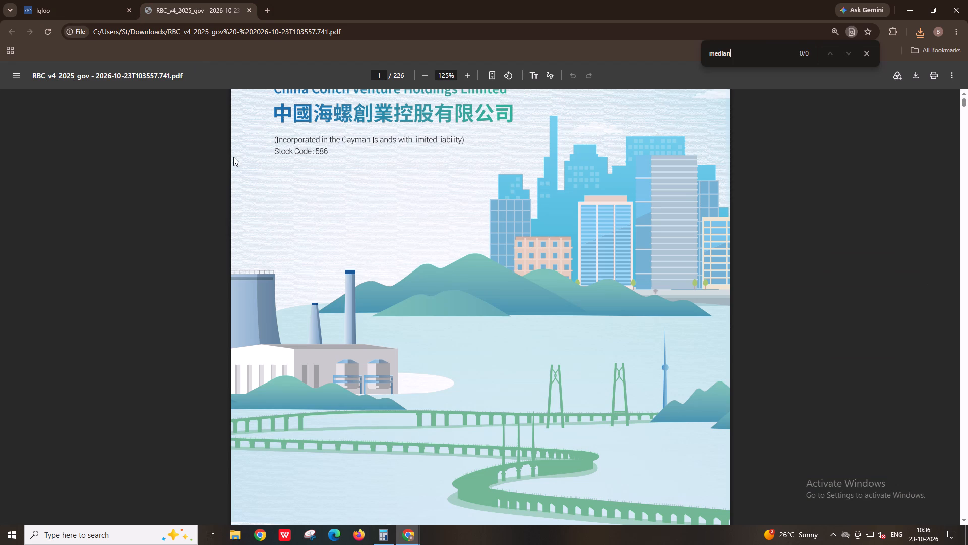
pyautogui.hotkey('ctrl', 'f')
pyautogui.write('compensation')
pyautogui.press('Return')
pyautogui.press('Return')
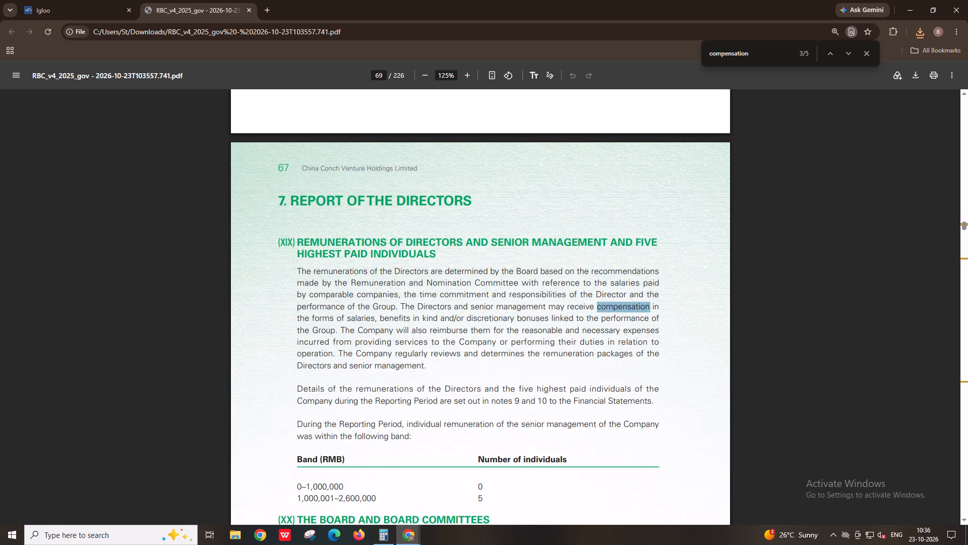
pyautogui.press('Return')
pyautogui.press('Return')
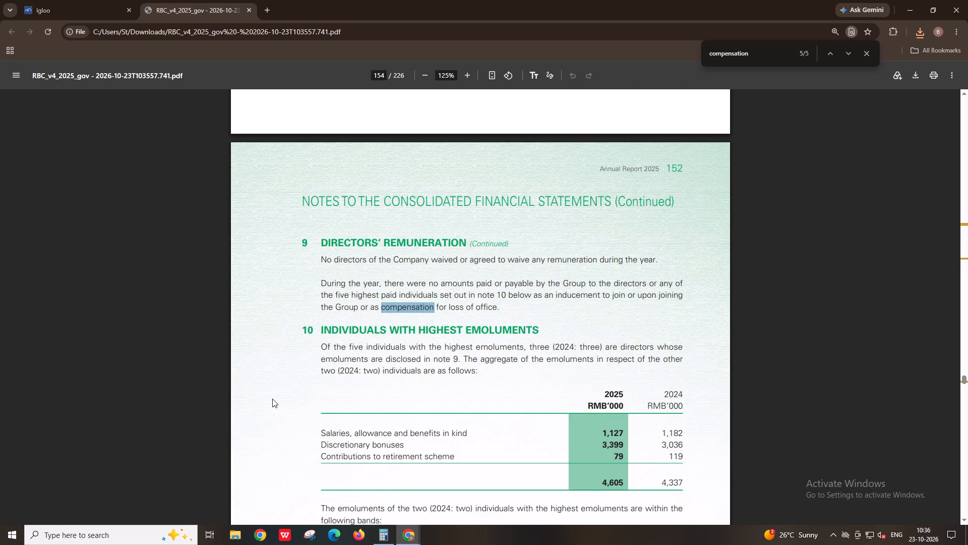
pyautogui.scroll(-1, 272, 399)
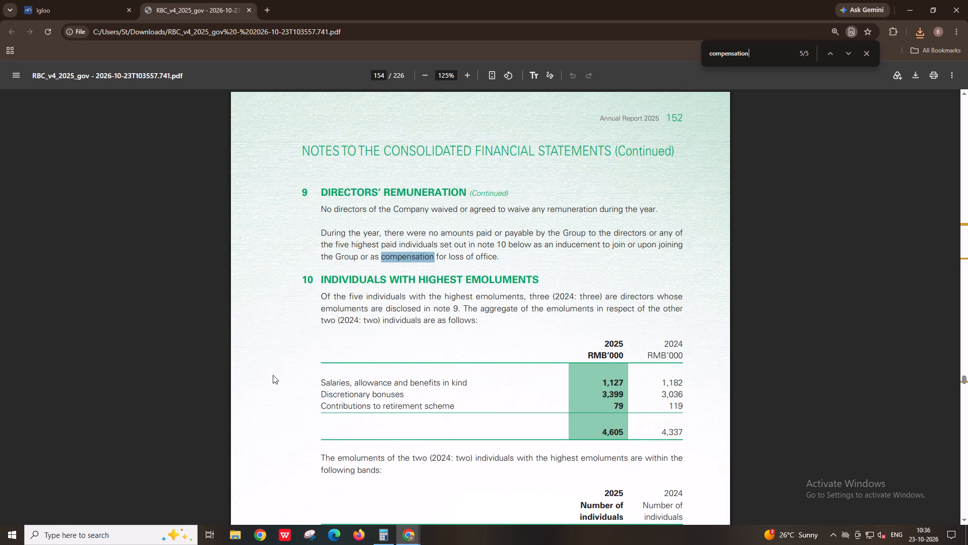
pyautogui.keyDown('ctrl'); pyautogui.scroll(1, 575, 418); pyautogui.keyUp('ctrl')
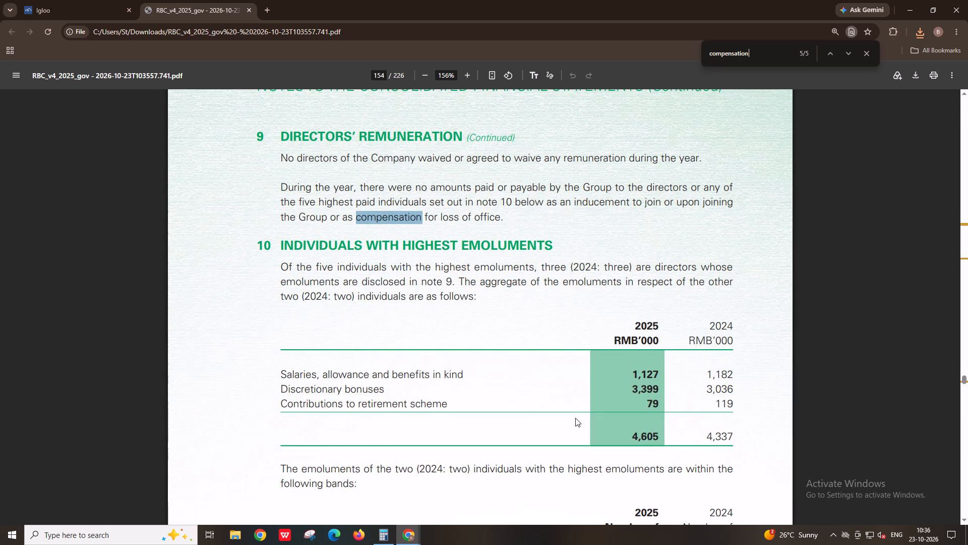
pyautogui.click(86, 0)
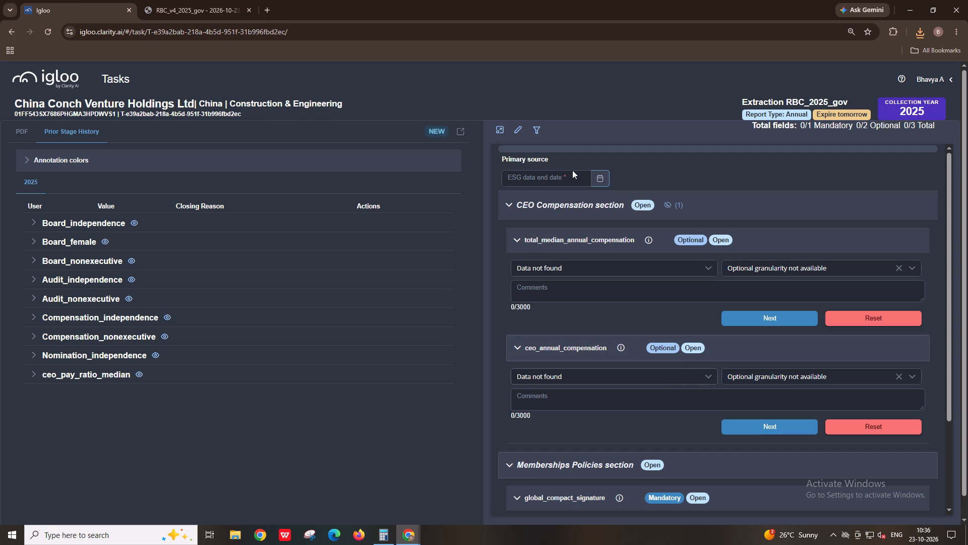
pyautogui.click(220, 0)
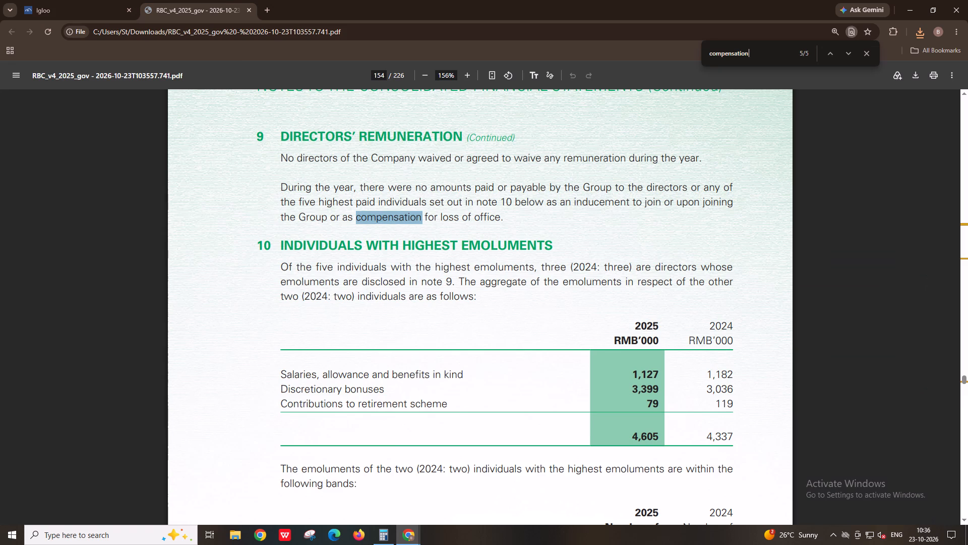
pyautogui.scroll(1, 340, 370)
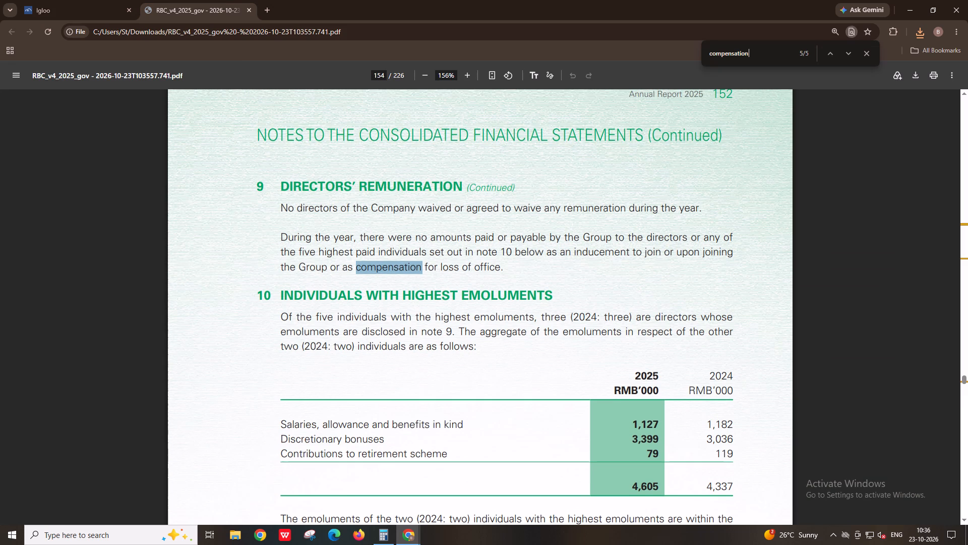
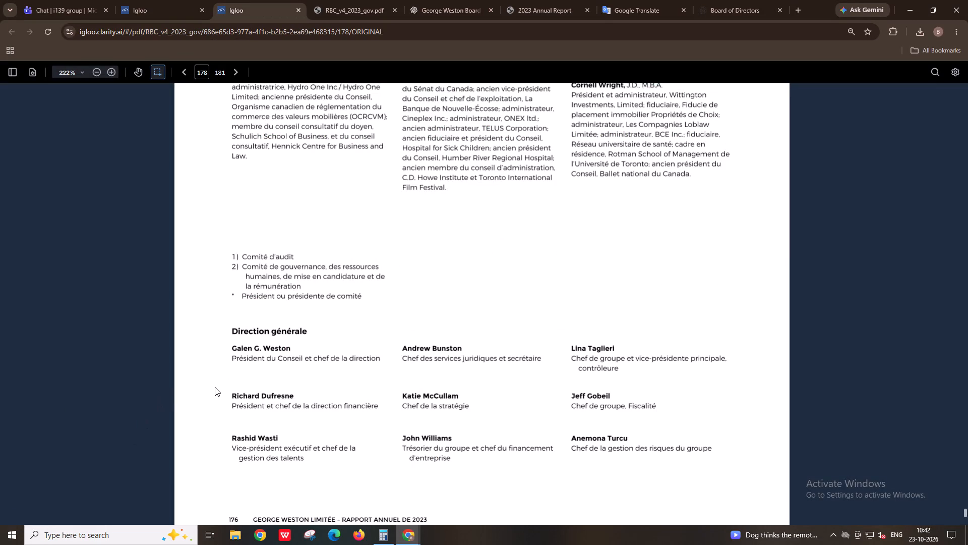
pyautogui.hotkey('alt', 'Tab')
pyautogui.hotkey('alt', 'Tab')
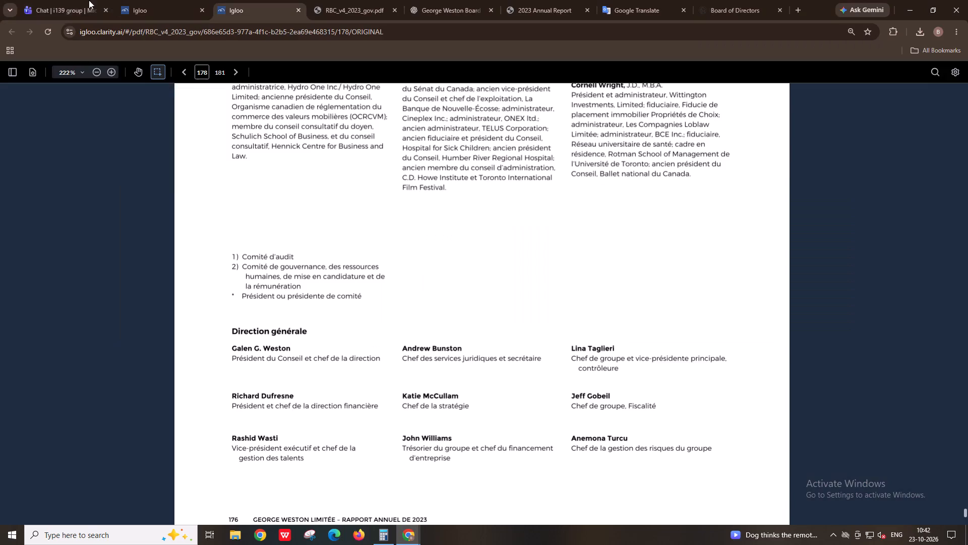
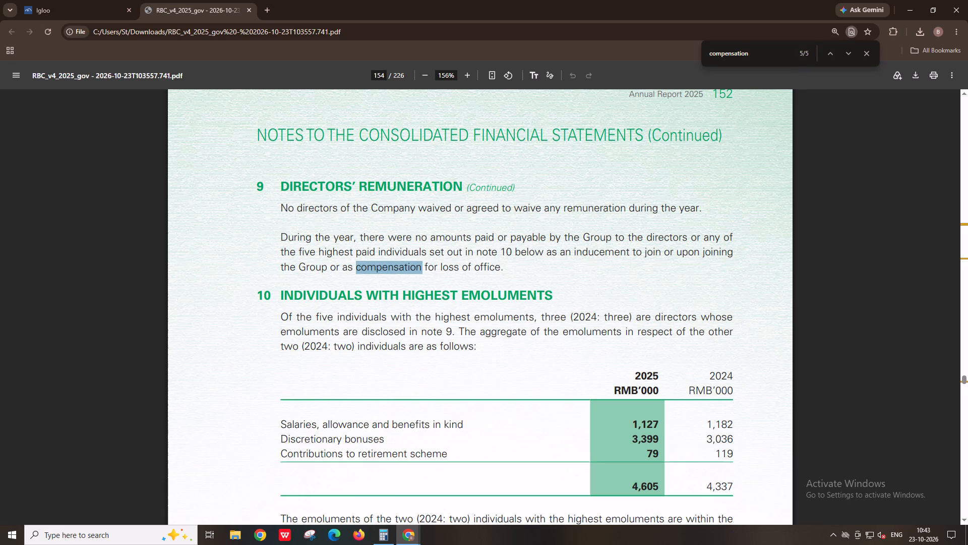
# Examine the directors' remuneration tables in note 9 and the highest emoluments in note 10, focusing on 2025 executive director totals.
pyautogui.scroll(-5, 513, 278)
pyautogui.scroll(3, 511, 277)
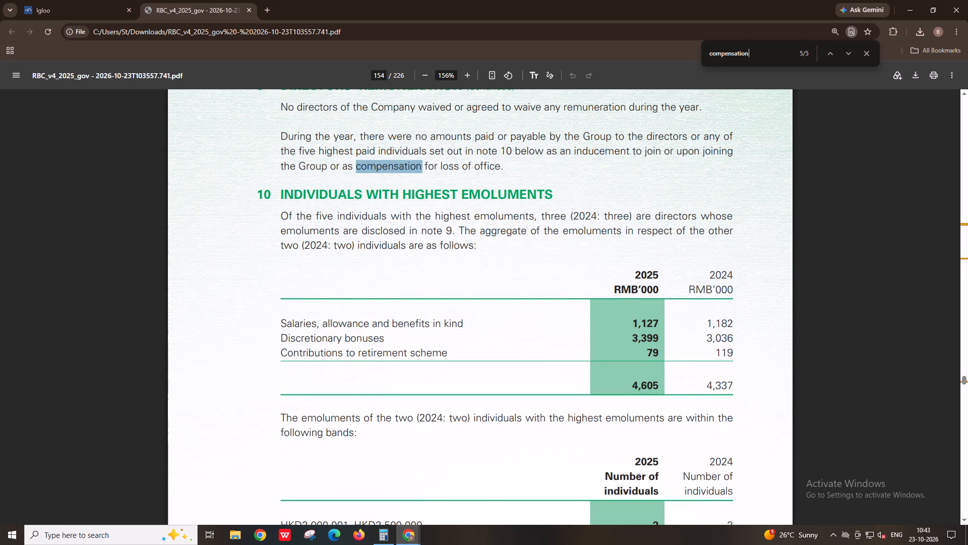
pyautogui.scroll(2, 511, 277)
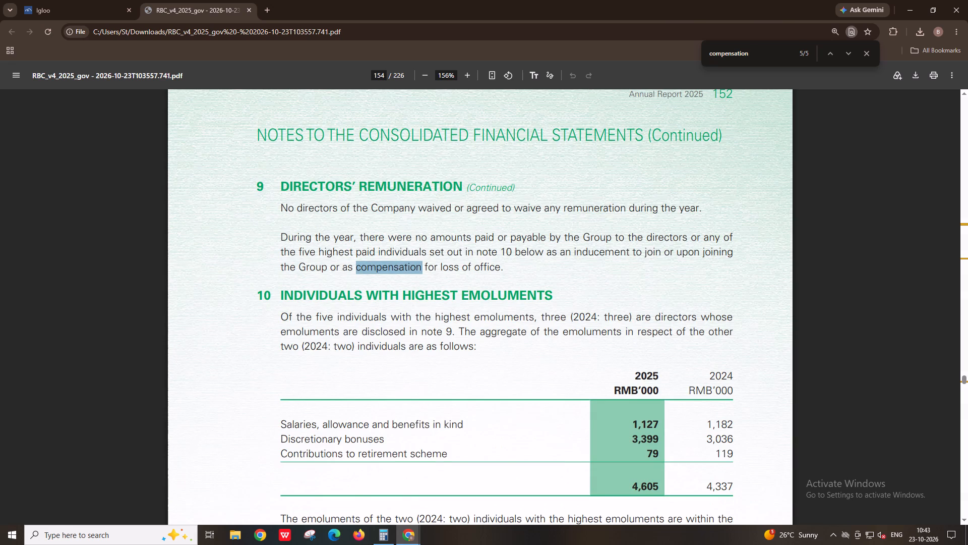
pyautogui.scroll(13, 364, 238)
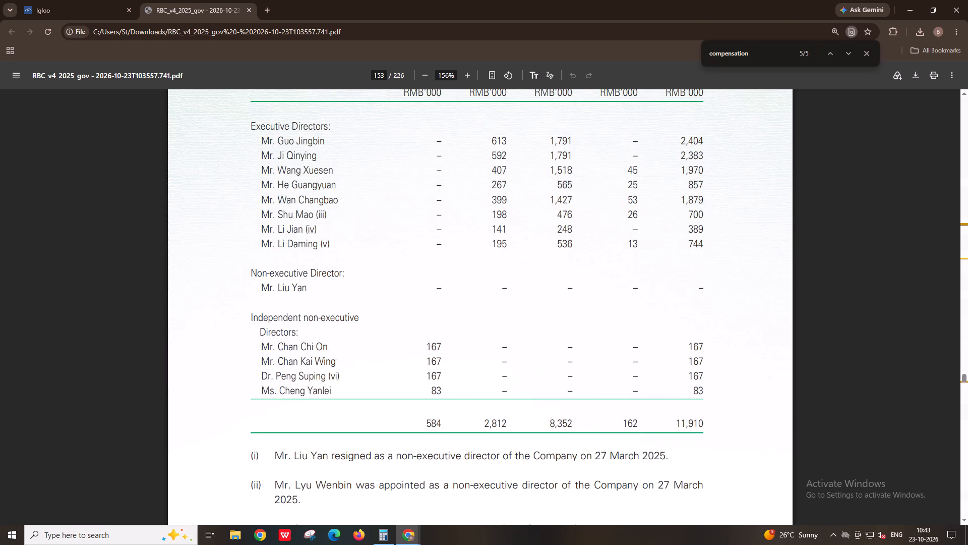
pyautogui.scroll(3, 364, 238)
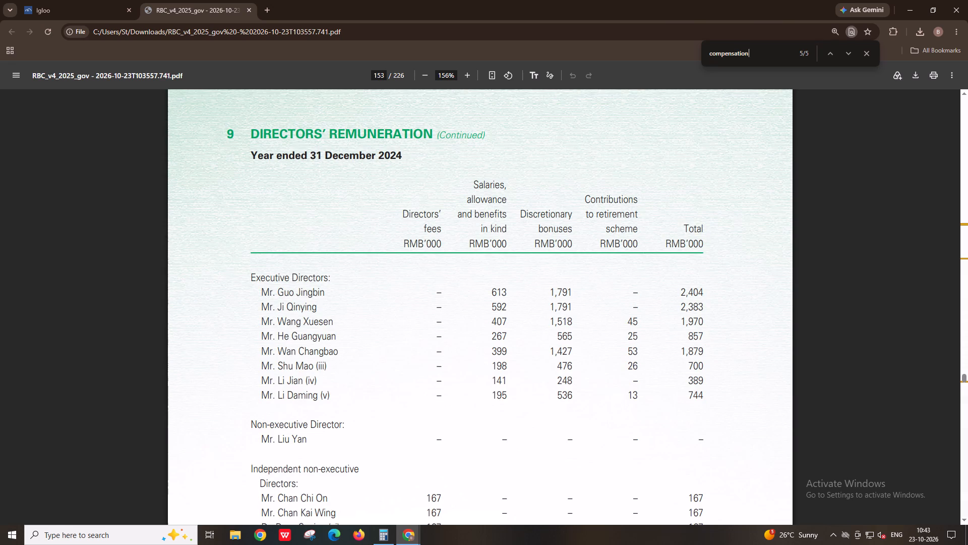
pyautogui.scroll(14, 364, 238)
pyautogui.scroll(-8, 364, 238)
pyautogui.scroll(4, 364, 238)
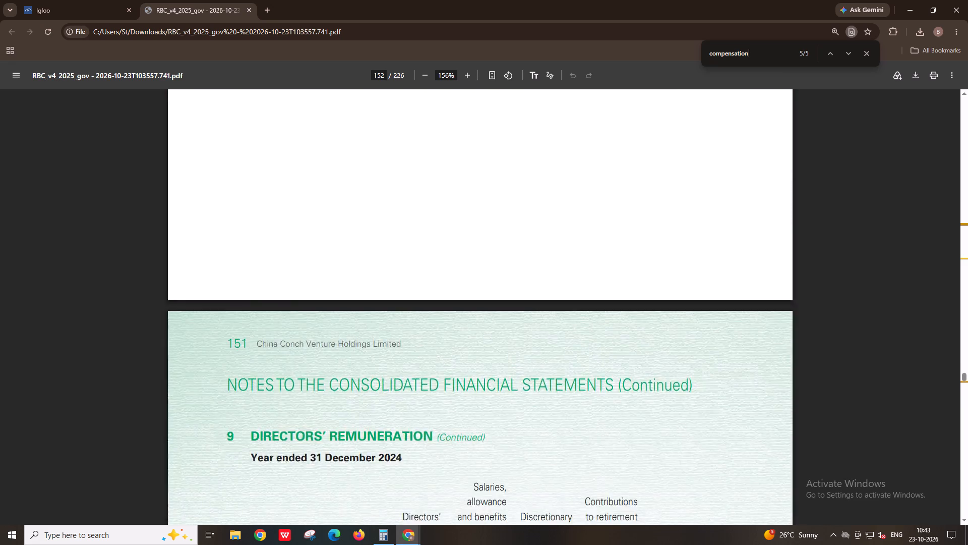
pyautogui.scroll(11, 364, 238)
pyautogui.scroll(-4, 364, 238)
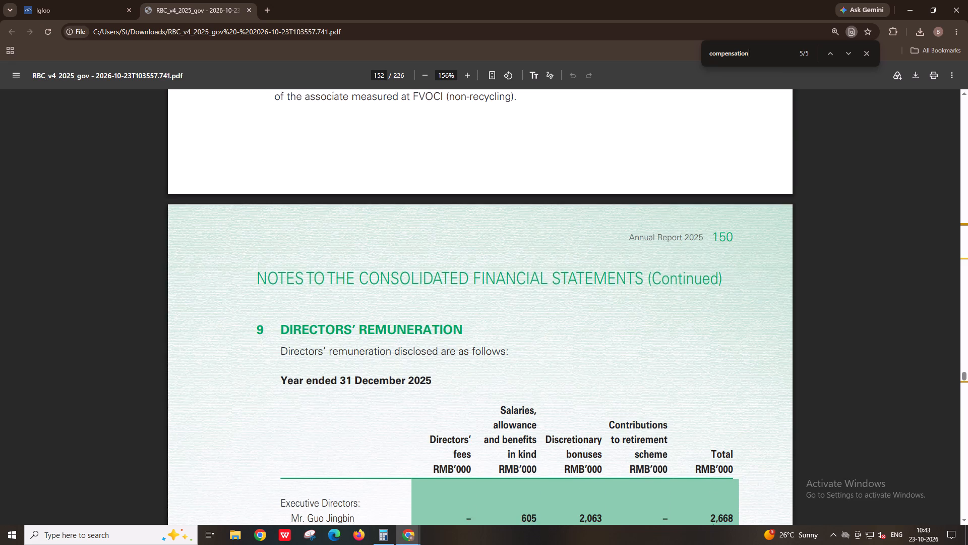
pyautogui.scroll(-1, 364, 238)
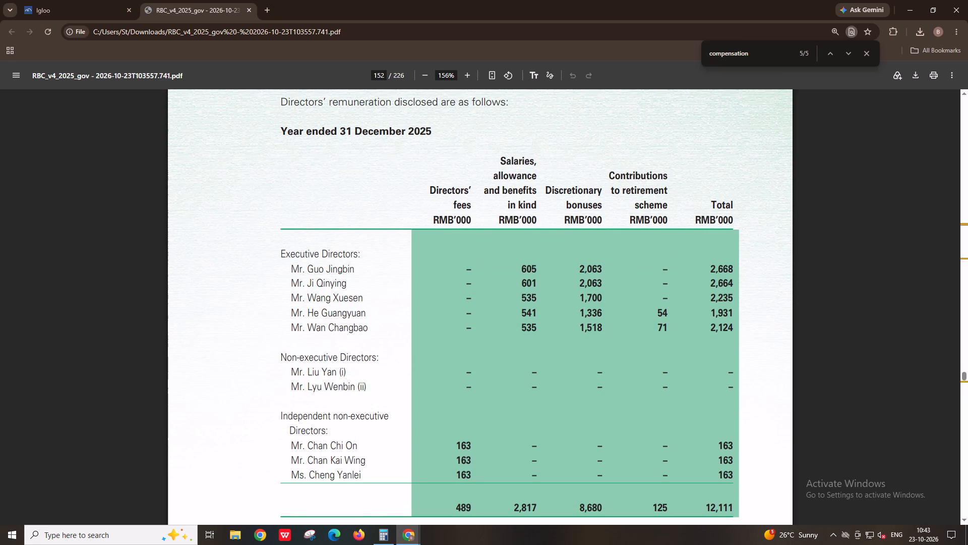
pyautogui.scroll(-1, 676, 298)
pyautogui.scroll(1, 676, 298)
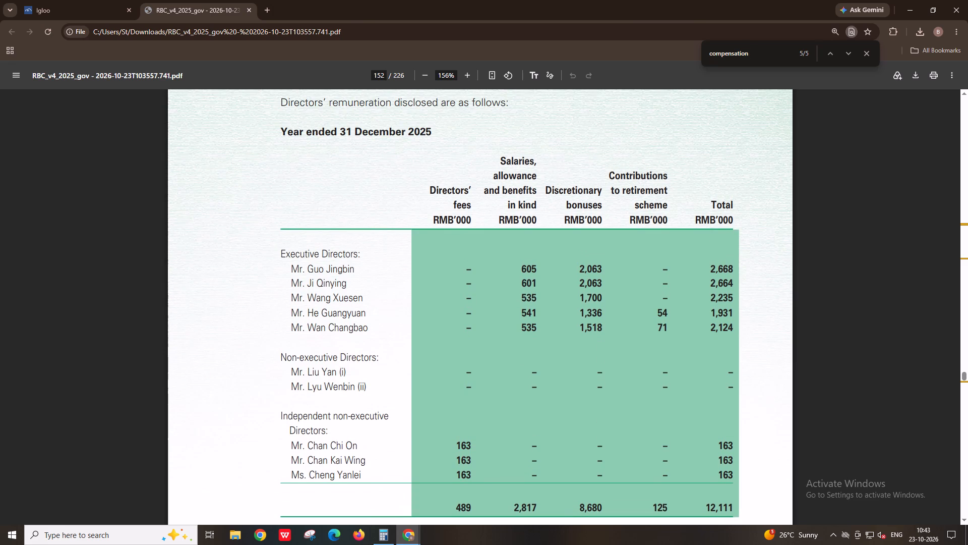
pyautogui.moveTo(696, 271); pyautogui.dragTo(721, 262)
pyautogui.moveTo(710, 265); pyautogui.dragTo(744, 267)
pyautogui.moveTo(744, 267); pyautogui.dragTo(753, 267)
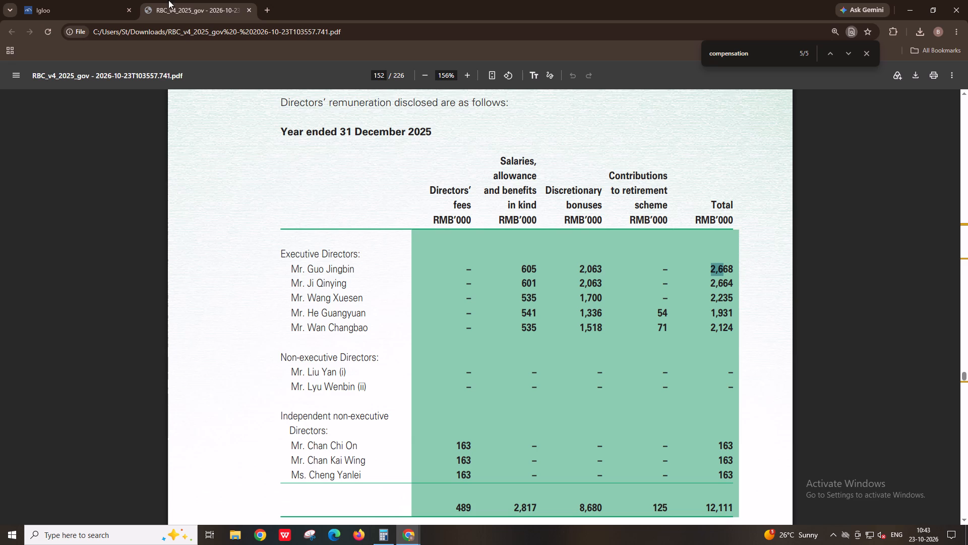
# Check the 2025 directors' remuneration table against the CEO compensation fields in China Conch Venture's Igloo task.
pyautogui.click(78, 0)
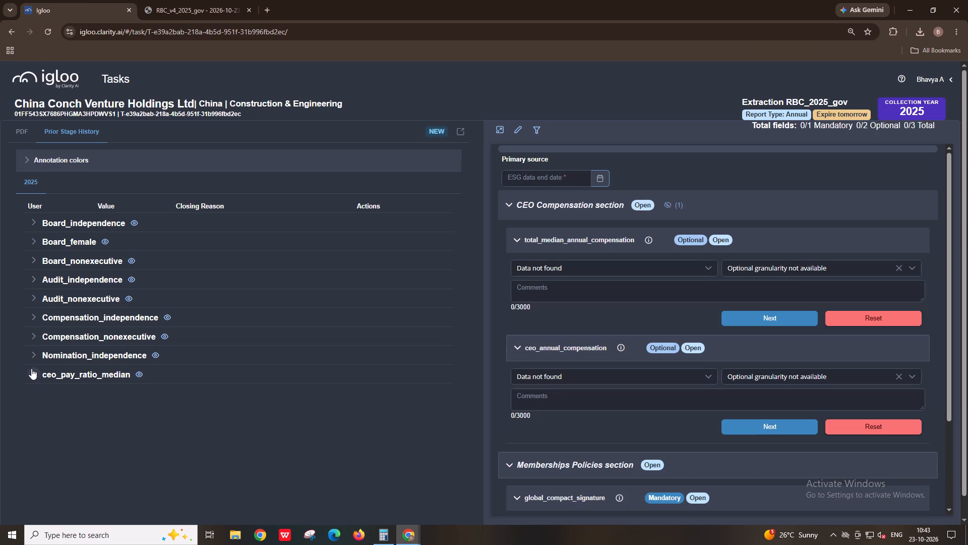
pyautogui.click(217, 0)
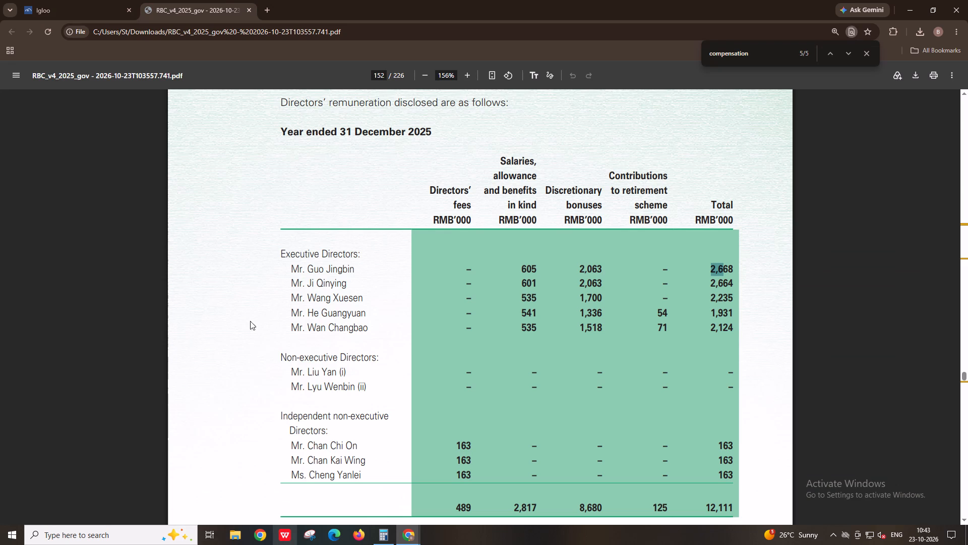
pyautogui.scroll(3, 291, 300)
pyautogui.scroll(-4, 282, 330)
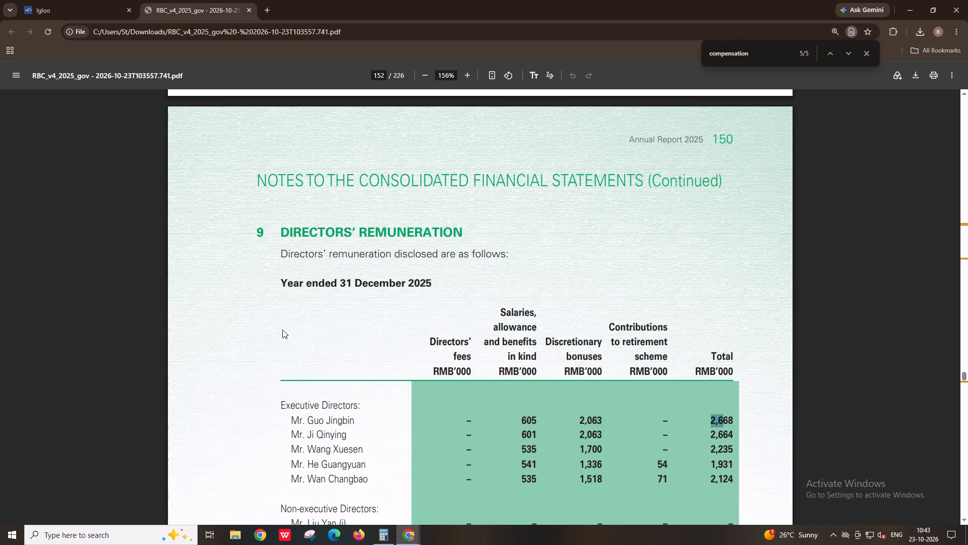
pyautogui.scroll(-2, 282, 330)
pyautogui.scroll(4, 282, 330)
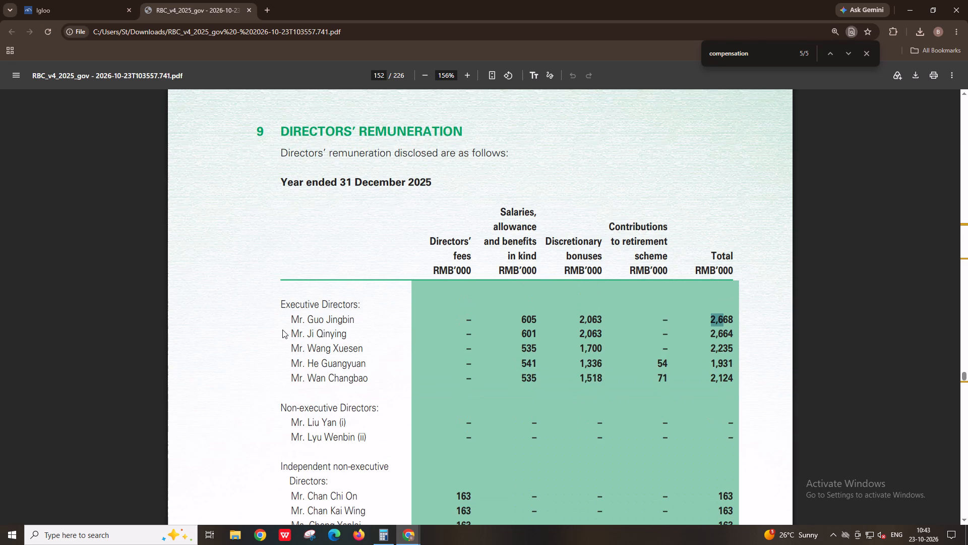
pyautogui.scroll(-1, 282, 330)
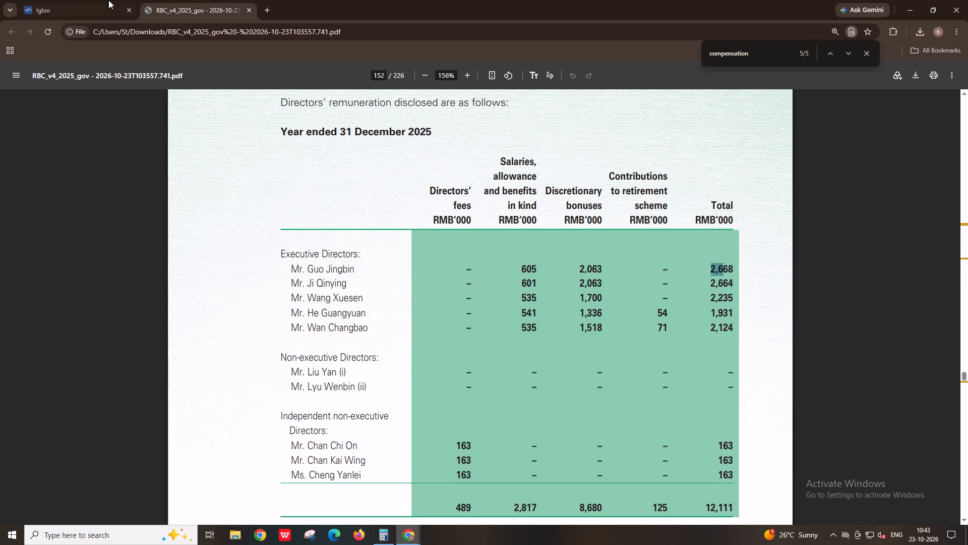
pyautogui.click(56, 0)
pyautogui.click(198, 0)
pyautogui.click(60, 0)
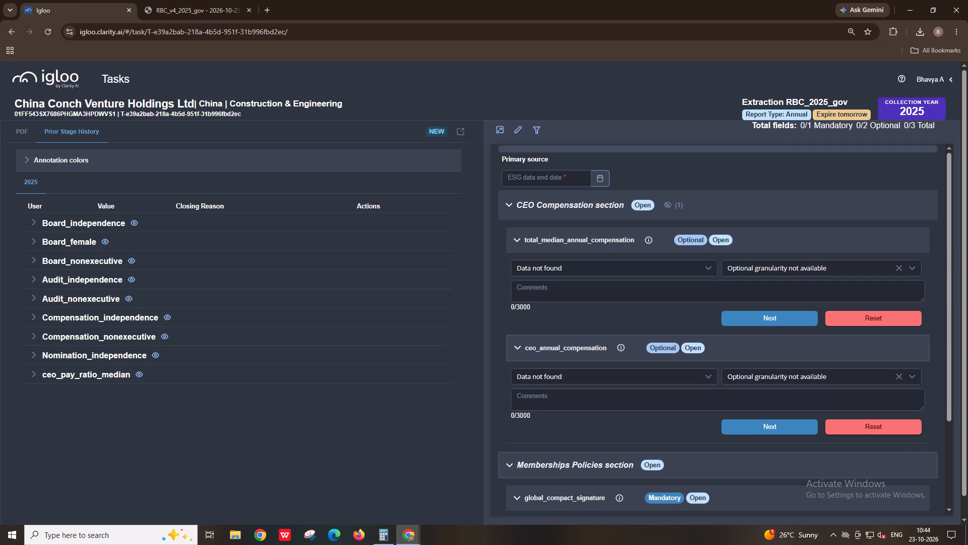
# Collapse the total_median_annual_compensation and ceo_annual_compensation fields and the Memberships Policies section in the China Conch extraction form.
pyautogui.click(578, 235)
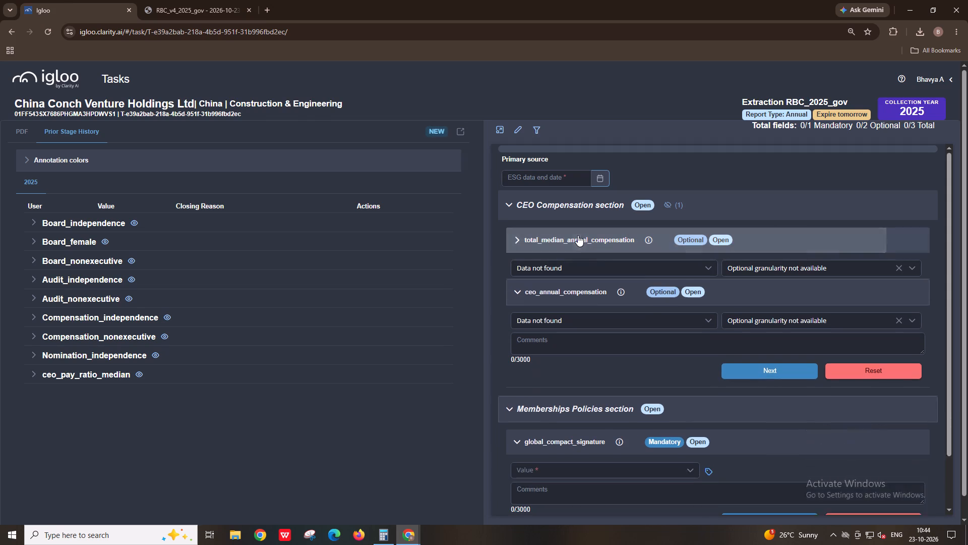
pyautogui.click(573, 262)
pyautogui.click(570, 301)
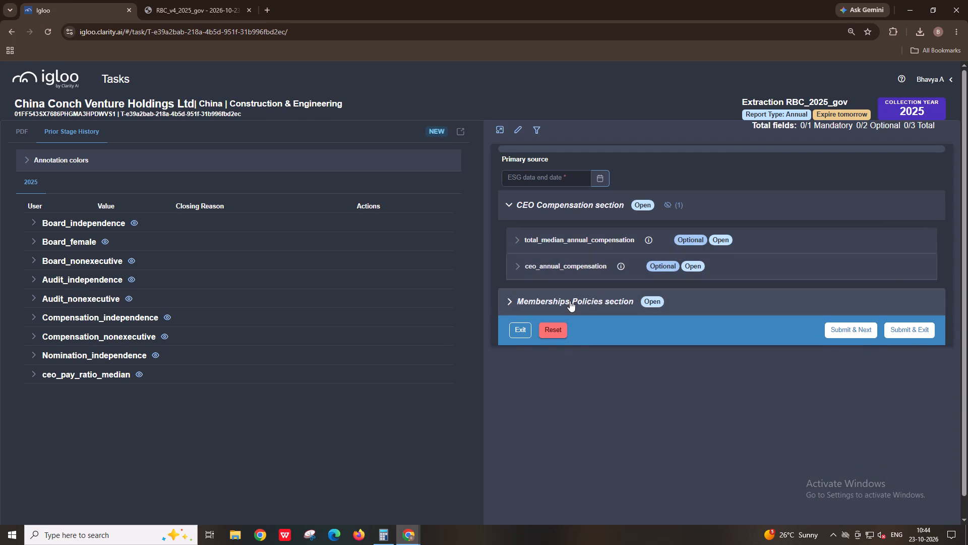
# Review the George Weston report pages and its RBC_2023_gov task alongside China Conch's directors' remuneration table.
pyautogui.hotkey('alt', 'Tab')
pyautogui.hotkey('alt', 'Tab')
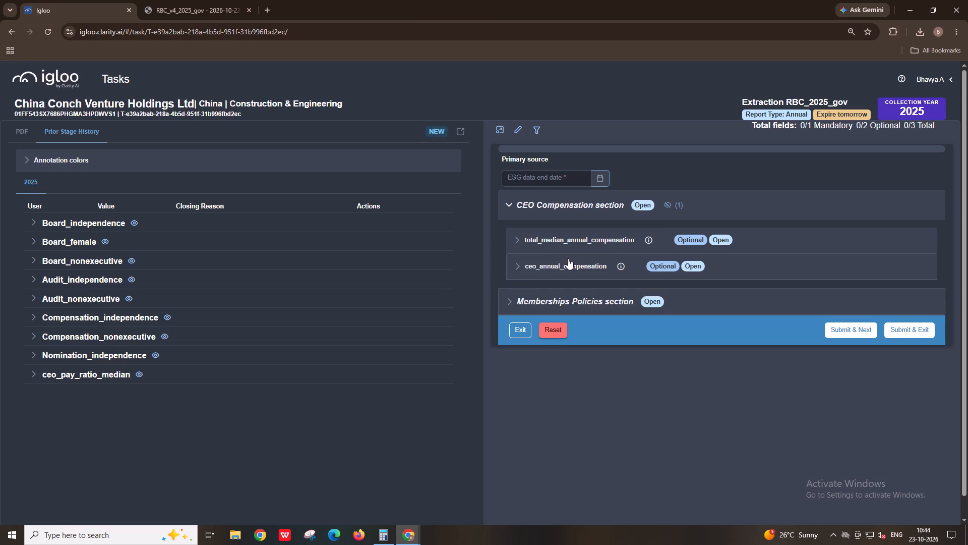
pyautogui.hotkey('alt', 'Tab')
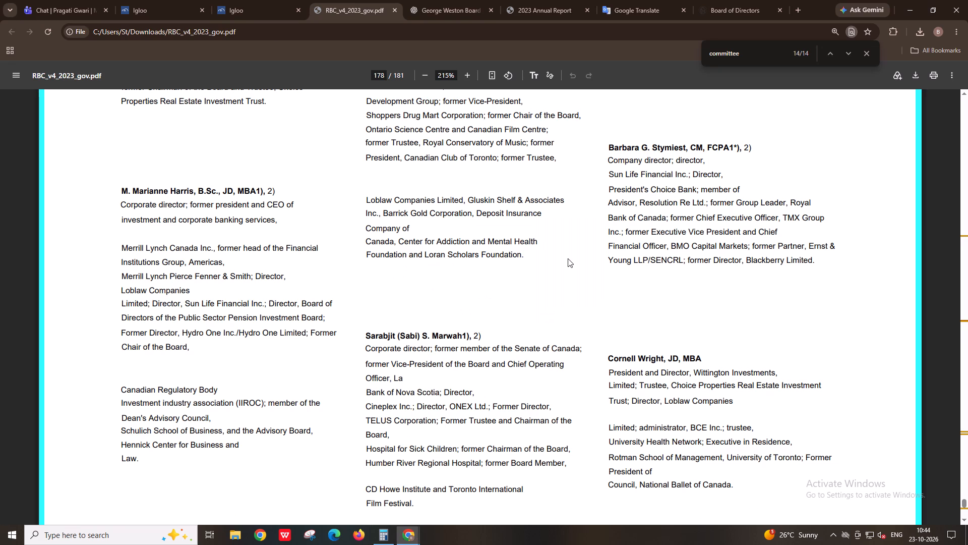
pyautogui.click(335, 0)
pyautogui.click(243, 0)
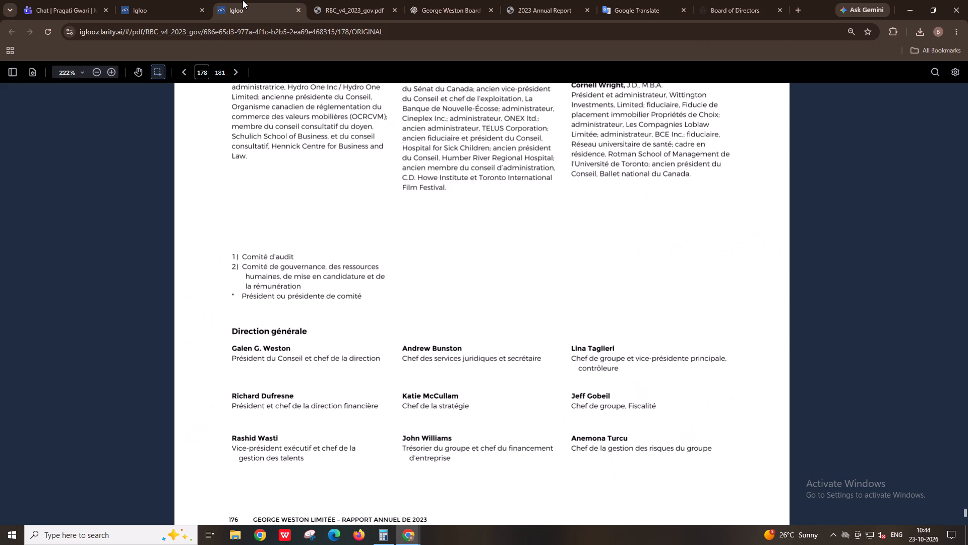
pyautogui.click(146, 0)
pyautogui.hotkey('alt', 'Tab')
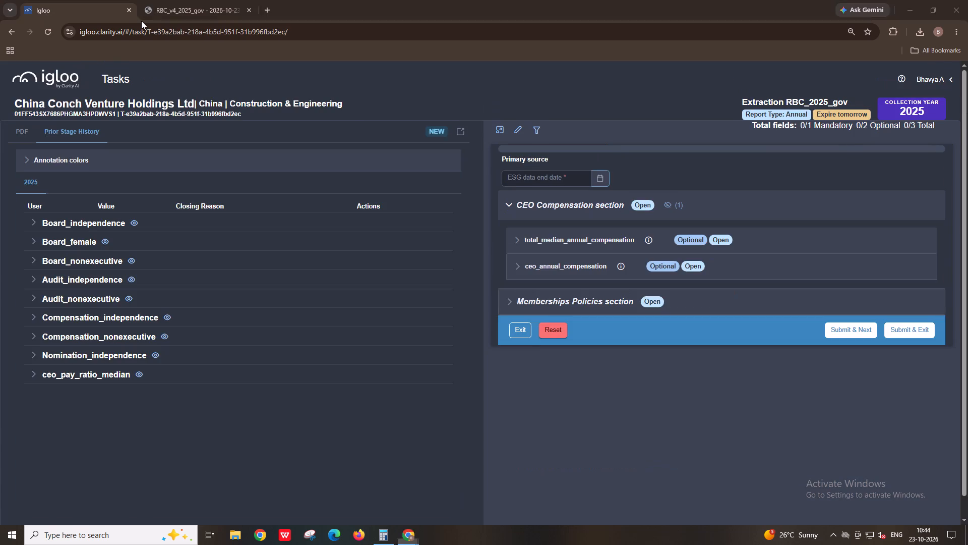
pyautogui.click(194, 5)
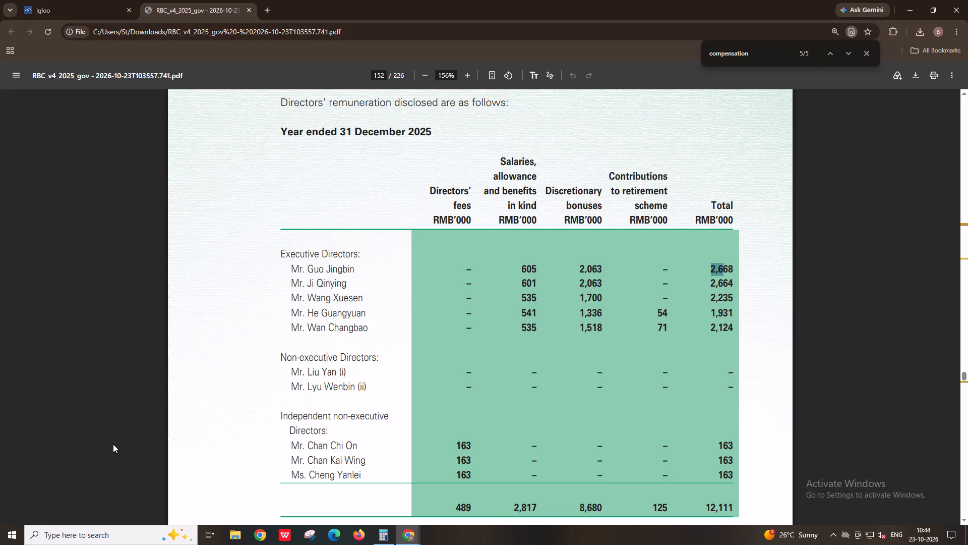
pyautogui.hotkey('alt', 'Tab')
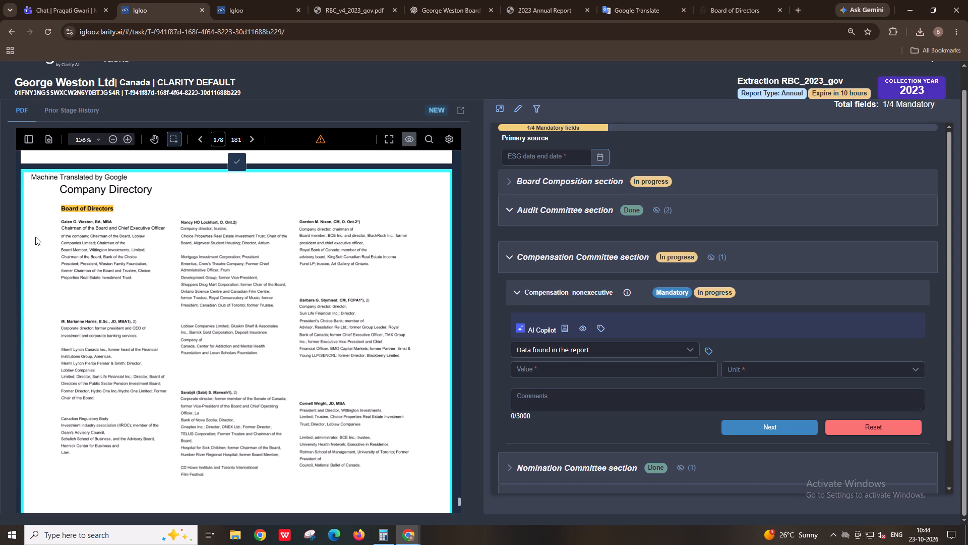
# Examine the director entries under Board of Directors on page 178 of the George Weston report for the Compensation_nonexecutive field.
pyautogui.moveTo(57, 217); pyautogui.dragTo(115, 270)
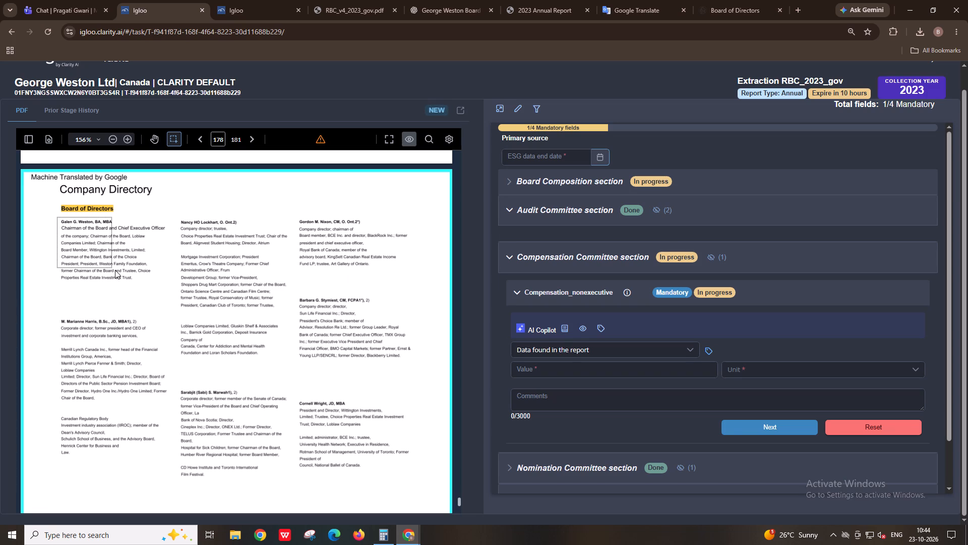
pyautogui.moveTo(115, 270); pyautogui.dragTo(169, 283)
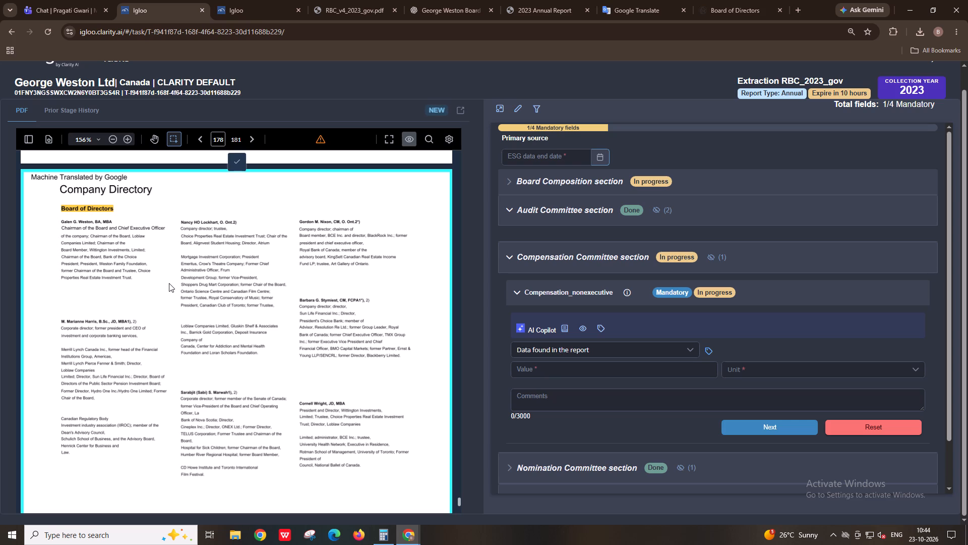
pyautogui.click(169, 283)
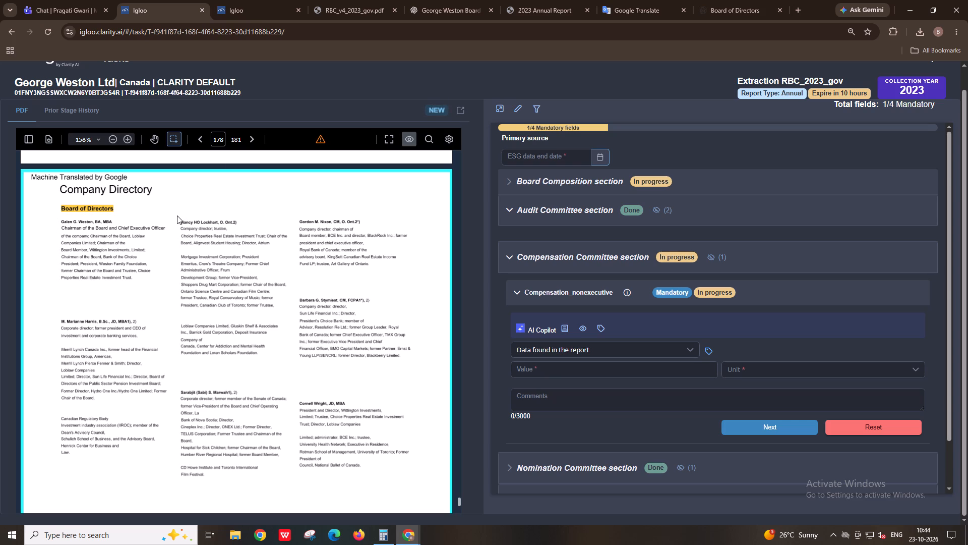
pyautogui.moveTo(177, 215); pyautogui.dragTo(293, 366)
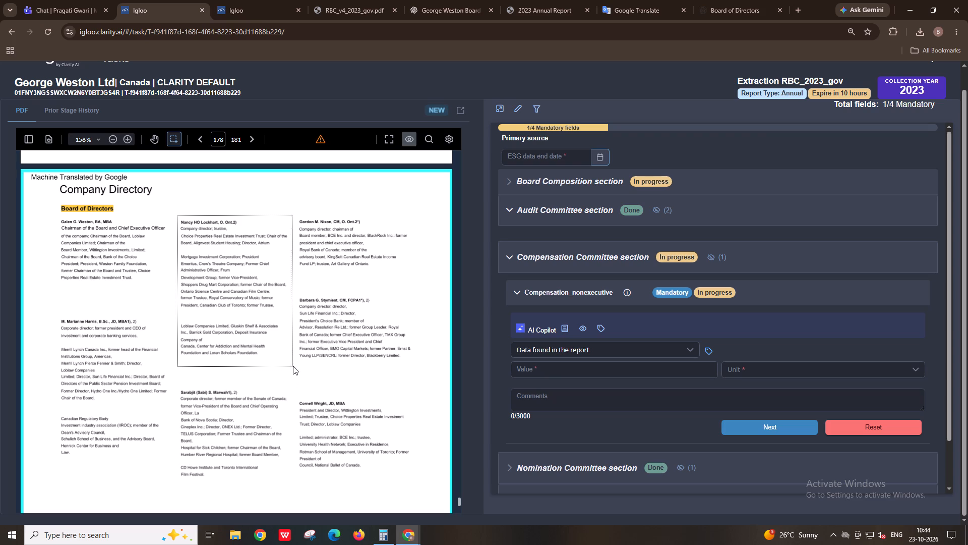
pyautogui.moveTo(293, 366); pyautogui.dragTo(293, 363)
pyautogui.click(293, 363)
pyautogui.hotkey('alt', 'Tab')
pyautogui.hotkey('alt', 'Tab')
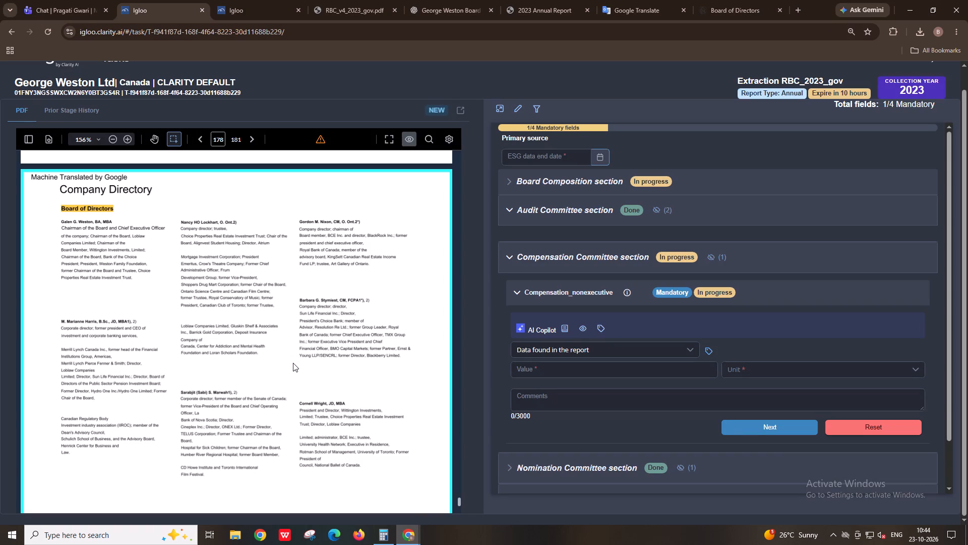
pyautogui.moveTo(295, 217); pyautogui.dragTo(370, 270)
pyautogui.moveTo(370, 270); pyautogui.dragTo(416, 269)
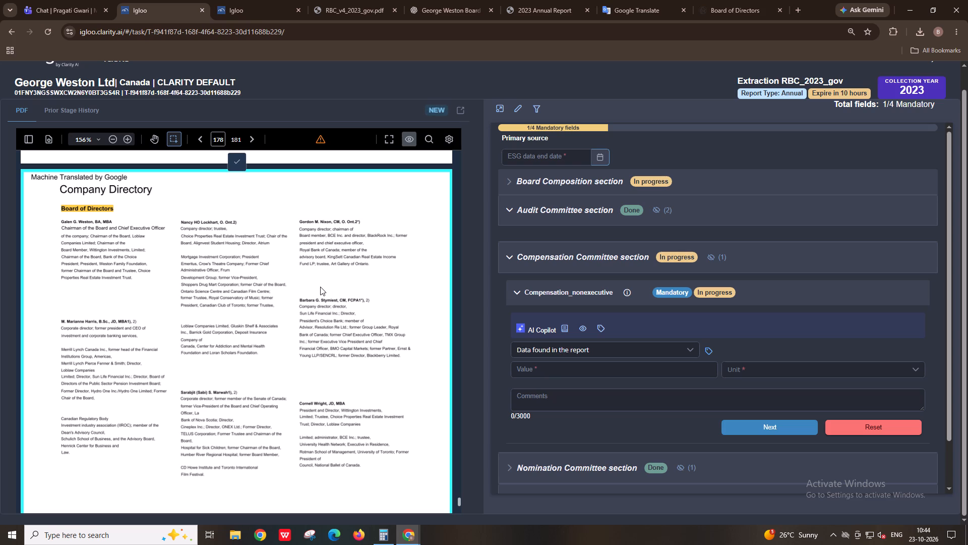
pyautogui.hotkey('alt', 'Tab')
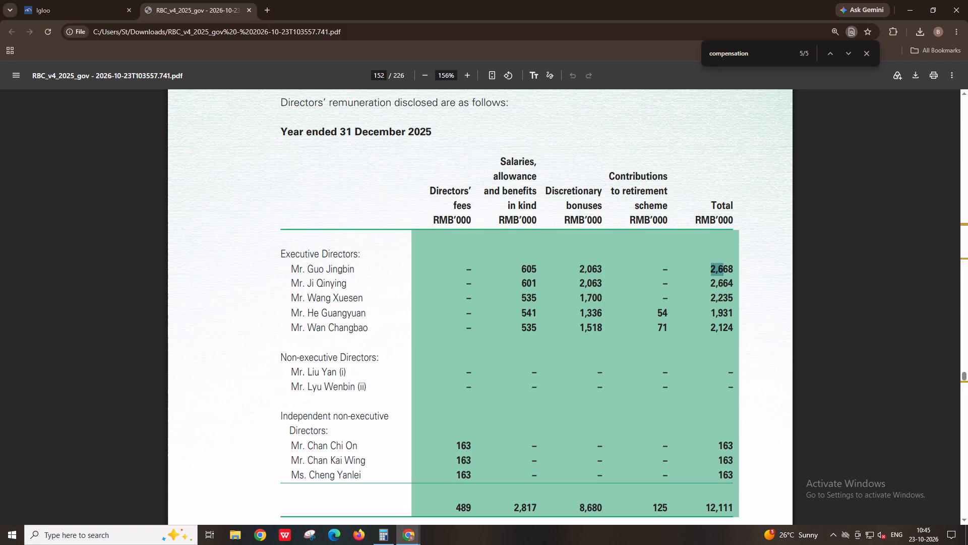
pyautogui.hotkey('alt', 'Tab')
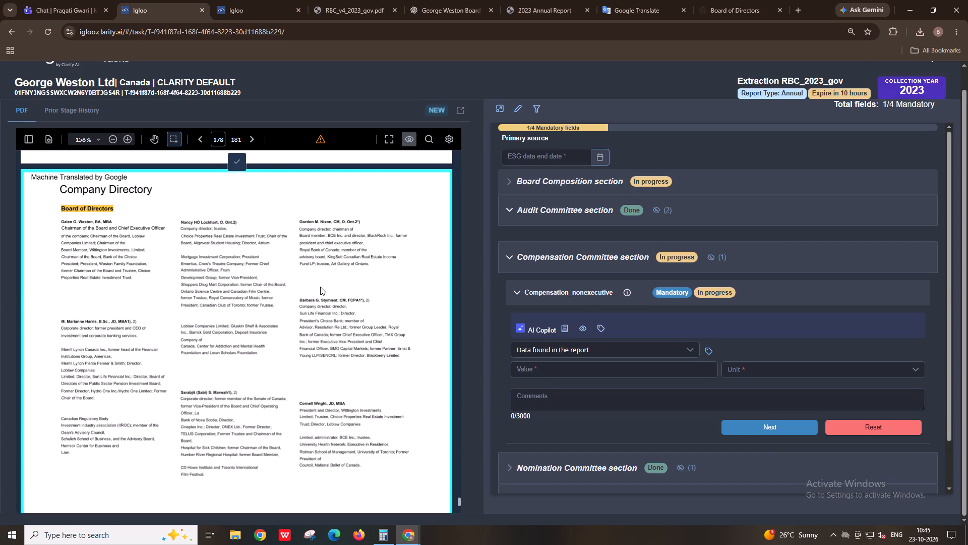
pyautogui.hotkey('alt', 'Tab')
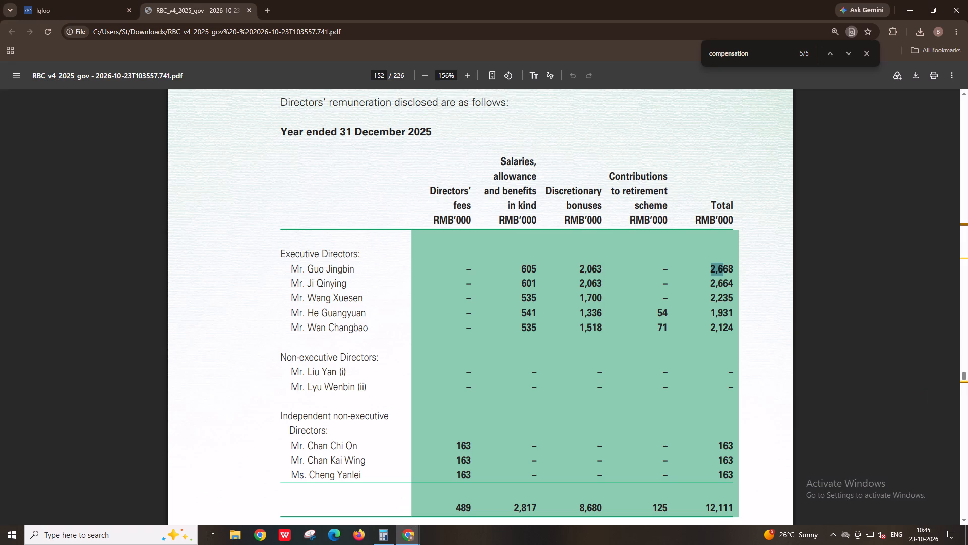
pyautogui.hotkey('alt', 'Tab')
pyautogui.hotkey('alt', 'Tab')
# Compare the 2025 and 2024 directors' remuneration tables, their footnotes and the highest-emoluments note in the China Conch annual report.
pyautogui.keyDown('ctrl'); pyautogui.scroll(-1, 268, 302); pyautogui.keyUp('ctrl')
pyautogui.scroll(-6, 268, 302)
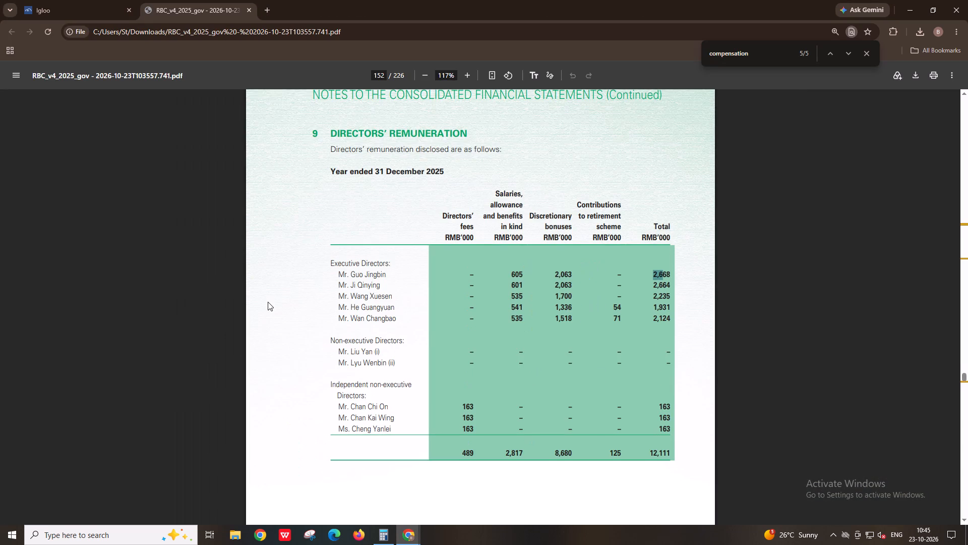
pyautogui.scroll(-5, 268, 302)
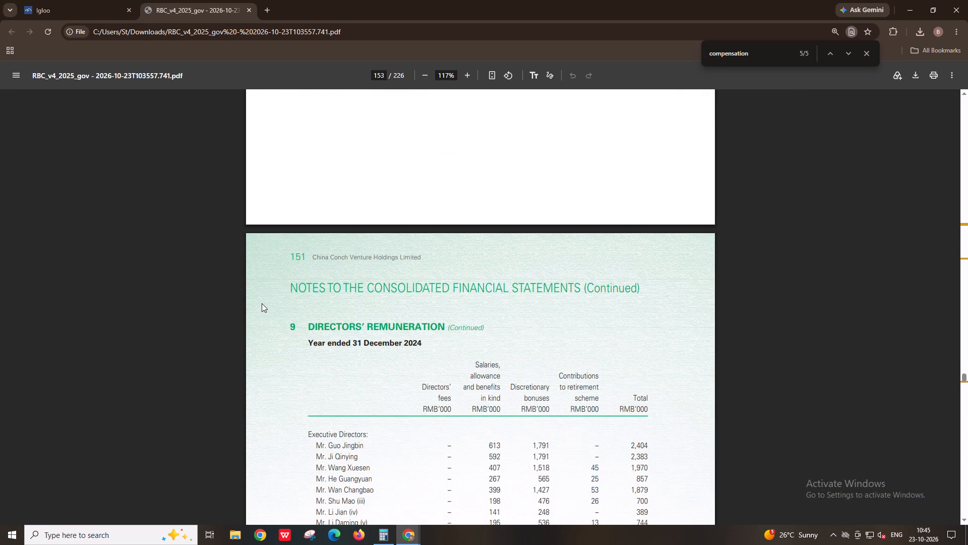
pyautogui.scroll(-9, 262, 303)
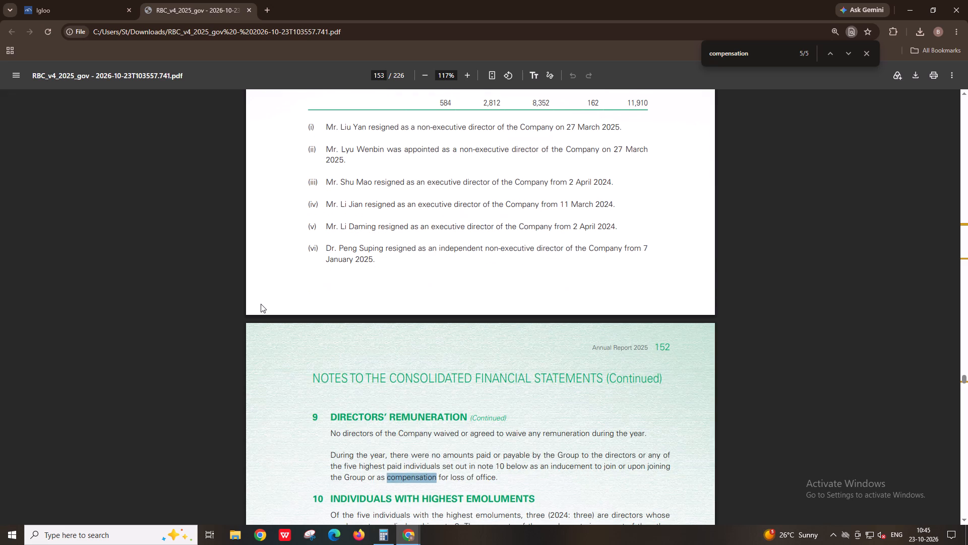
pyautogui.scroll(3, 248, 305)
pyautogui.scroll(1, 313, 382)
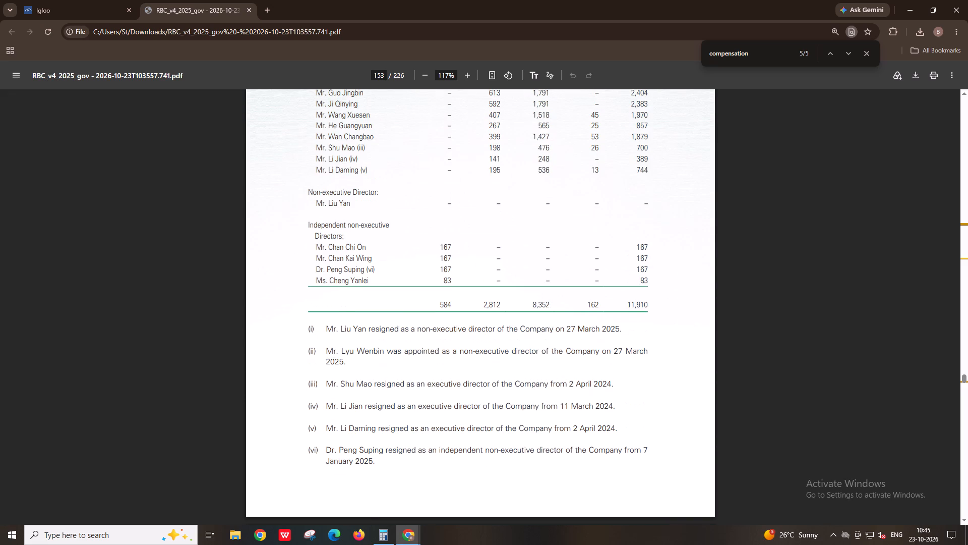
pyautogui.scroll(14, 315, 382)
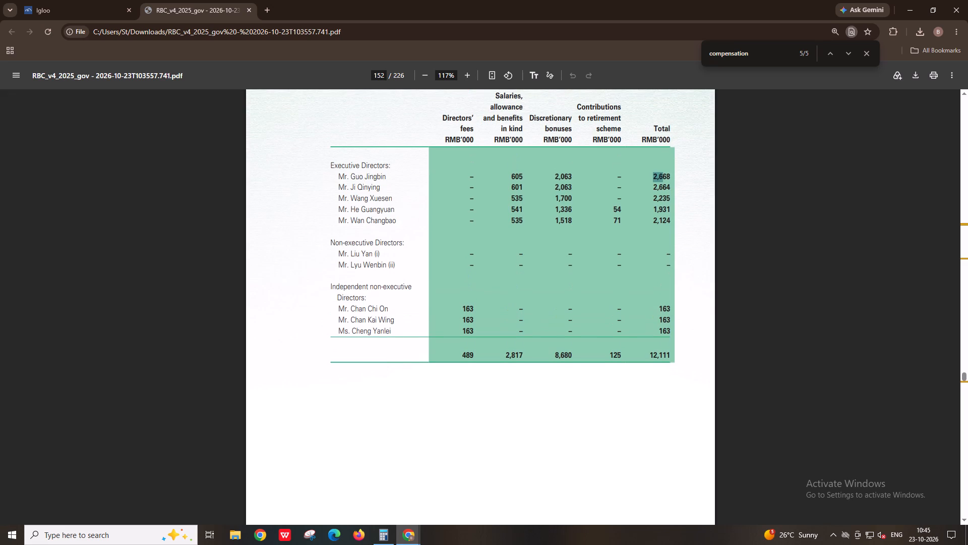
pyautogui.scroll(-16, 315, 382)
pyautogui.scroll(1, 315, 382)
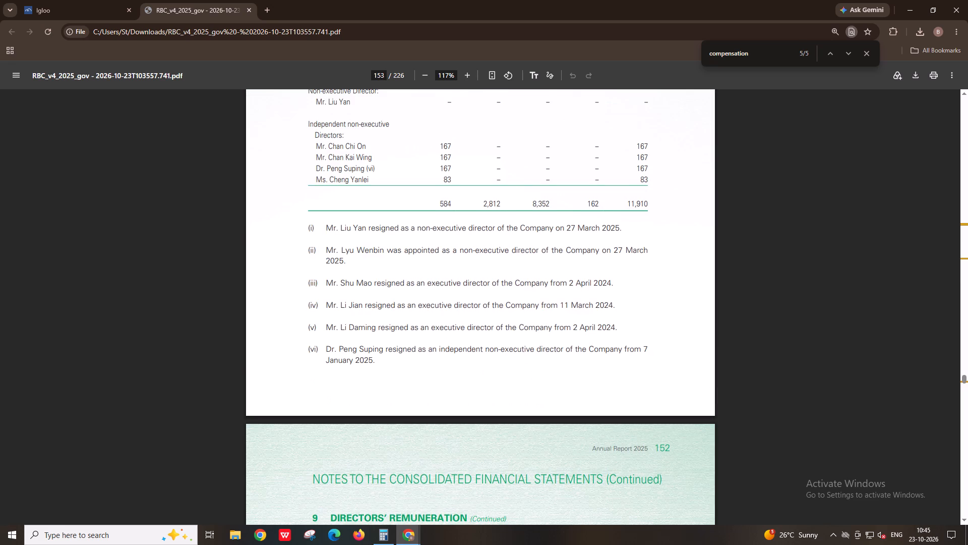
pyautogui.keyDown('ctrl'); pyautogui.scroll(1, 572, 437); pyautogui.keyUp('ctrl')
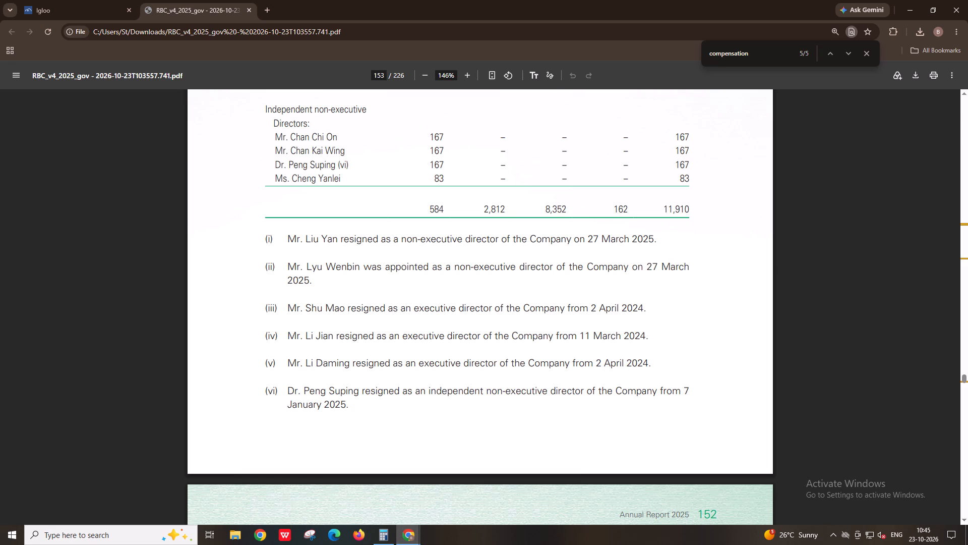
pyautogui.scroll(11, 338, 447)
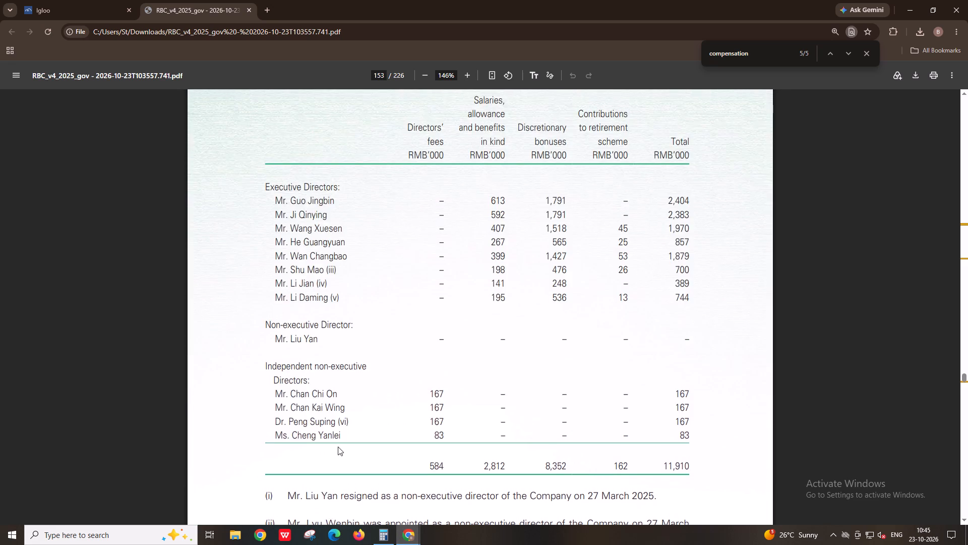
pyautogui.scroll(12, 338, 447)
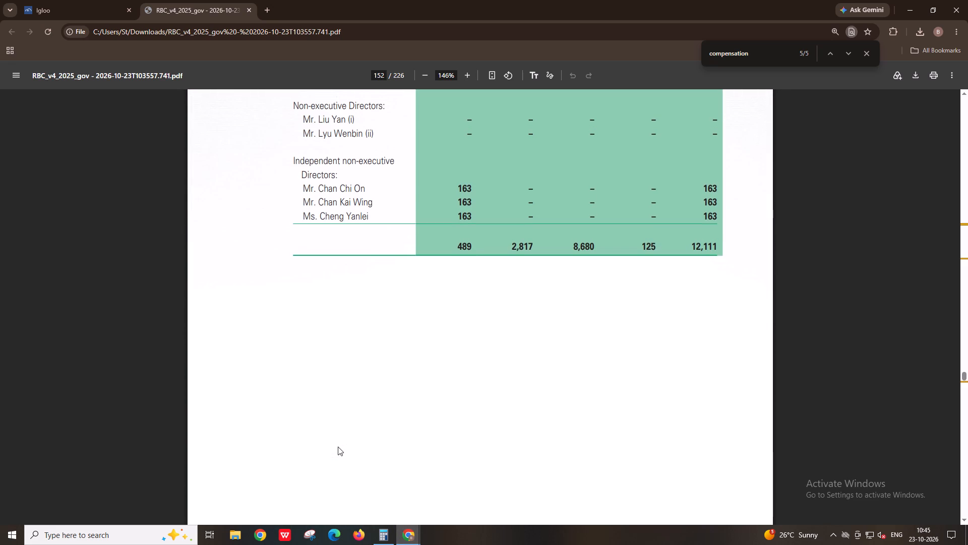
pyautogui.scroll(-1, 388, 375)
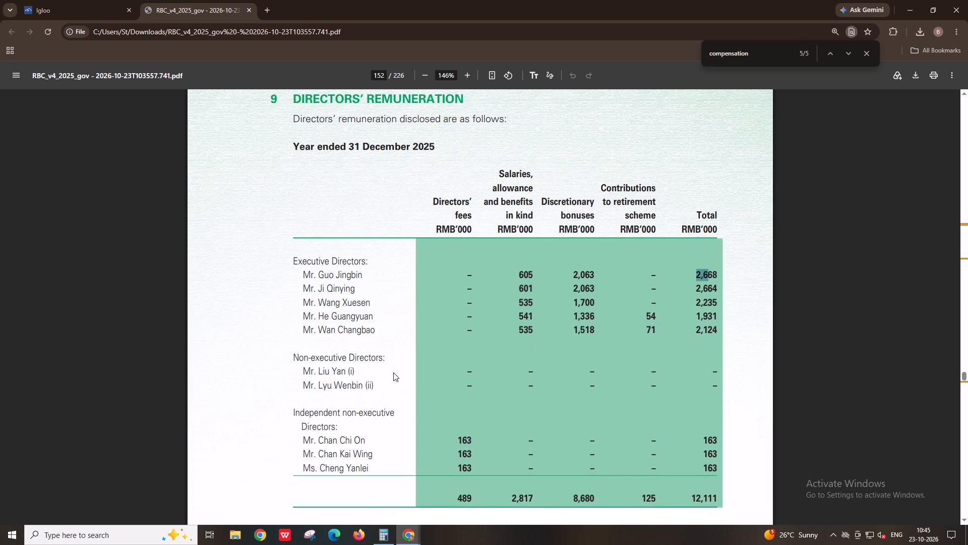
pyautogui.scroll(-18, 393, 372)
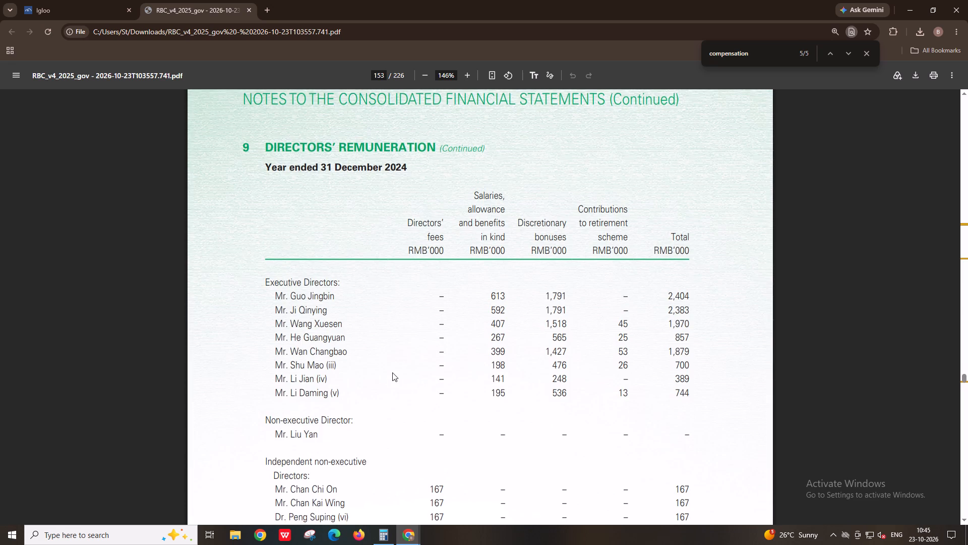
pyautogui.scroll(1, 391, 372)
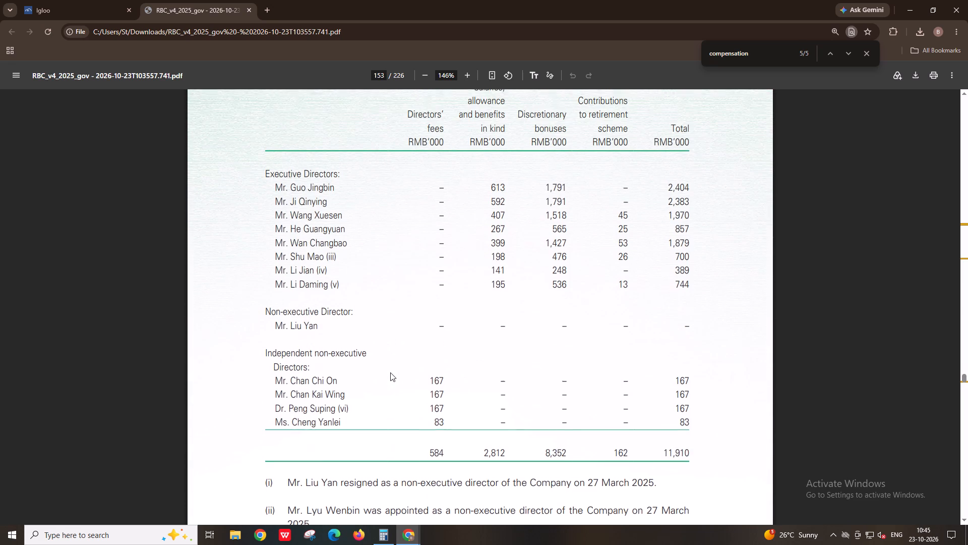
pyautogui.scroll(-15, 390, 372)
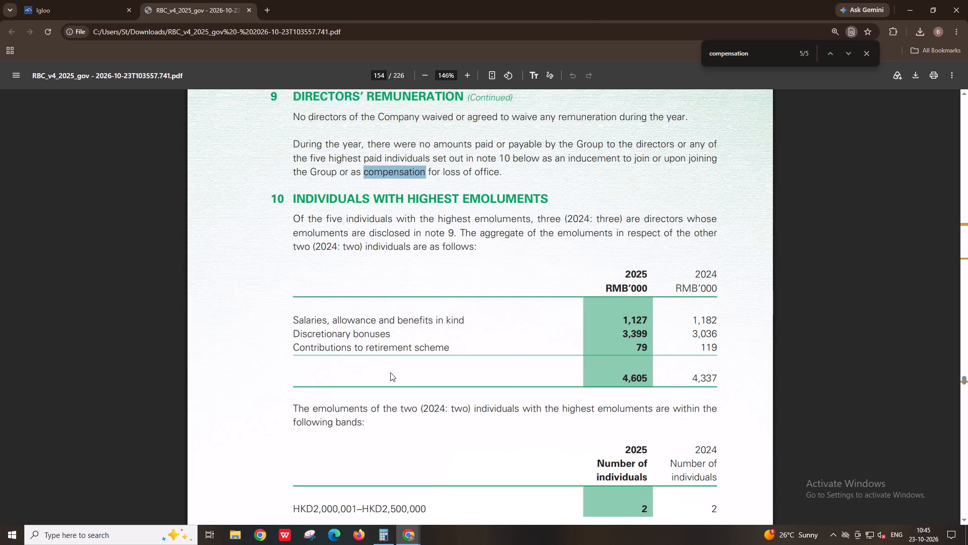
pyautogui.scroll(-8, 390, 372)
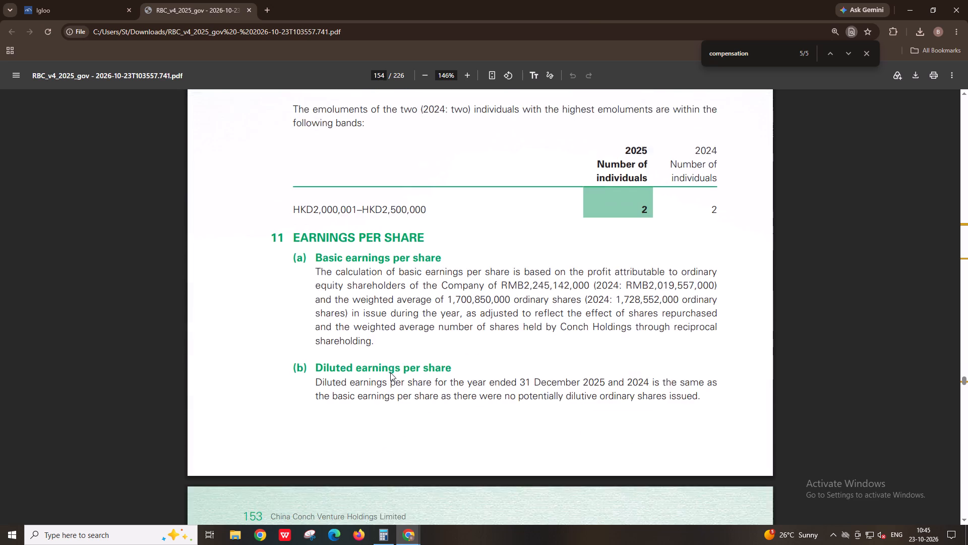
pyautogui.scroll(-8, 390, 372)
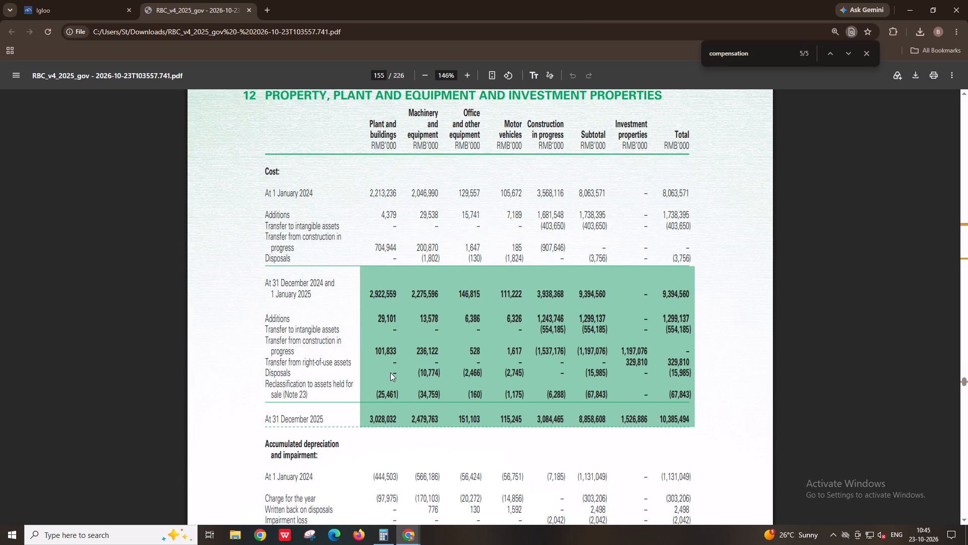
# Search the China Conch report for "remuneration" and review the matches from the definitions through the directors' meeting attendance notes.
pyautogui.hotkey('ctrl', 'f')
pyautogui.write('remunerat')
pyautogui.write('ion')
pyautogui.hotkey('alt', 'Tab')
pyautogui.hotkey('alt', 'Tab')
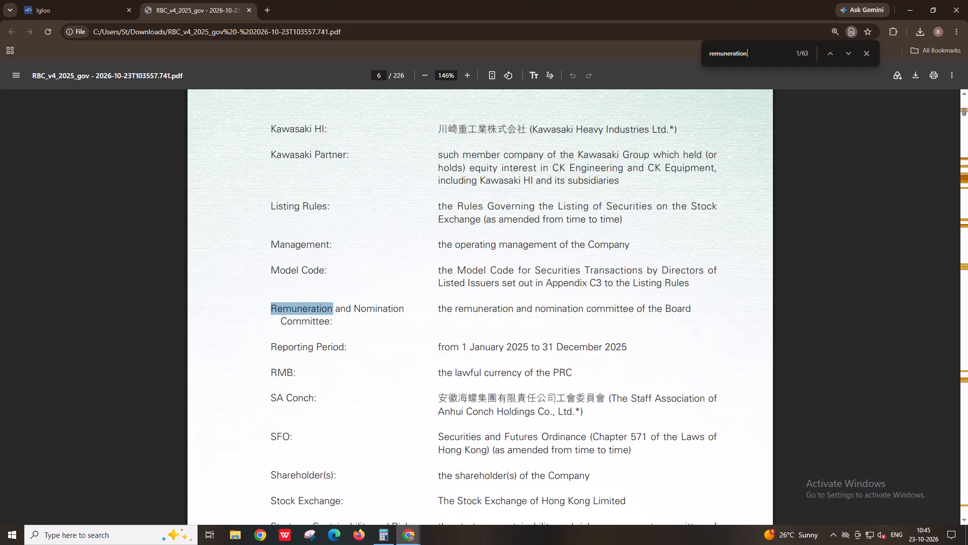
pyautogui.press('Return')
pyautogui.press('Return')
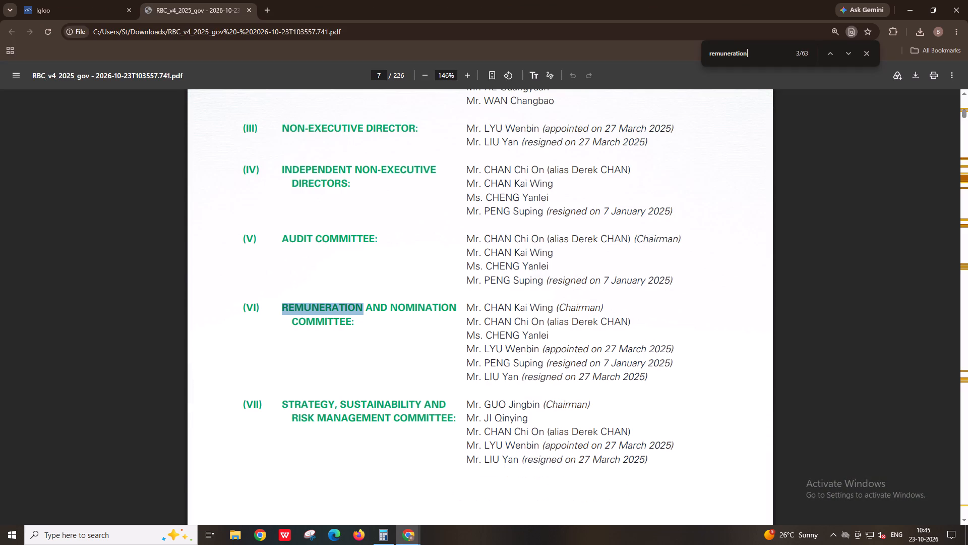
pyautogui.press('Return')
pyautogui.press('Return')
pyautogui.press('Return')
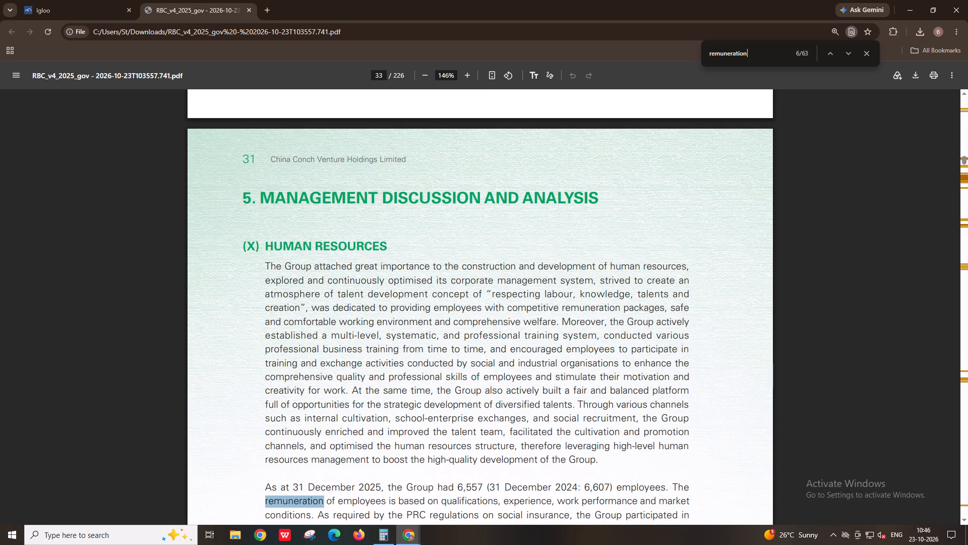
pyautogui.hotkey('shift', 'Return')
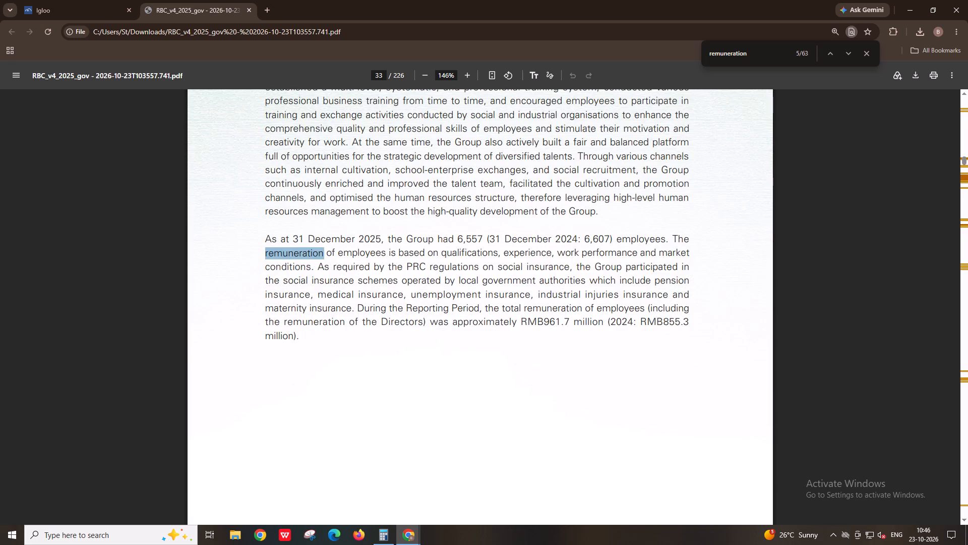
pyautogui.press('Return')
pyautogui.press('Return')
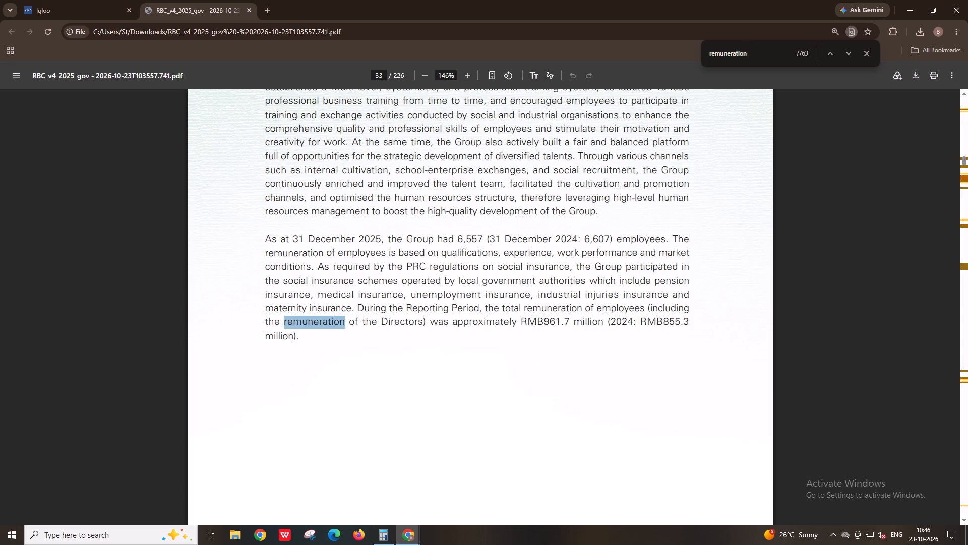
pyautogui.press('Return')
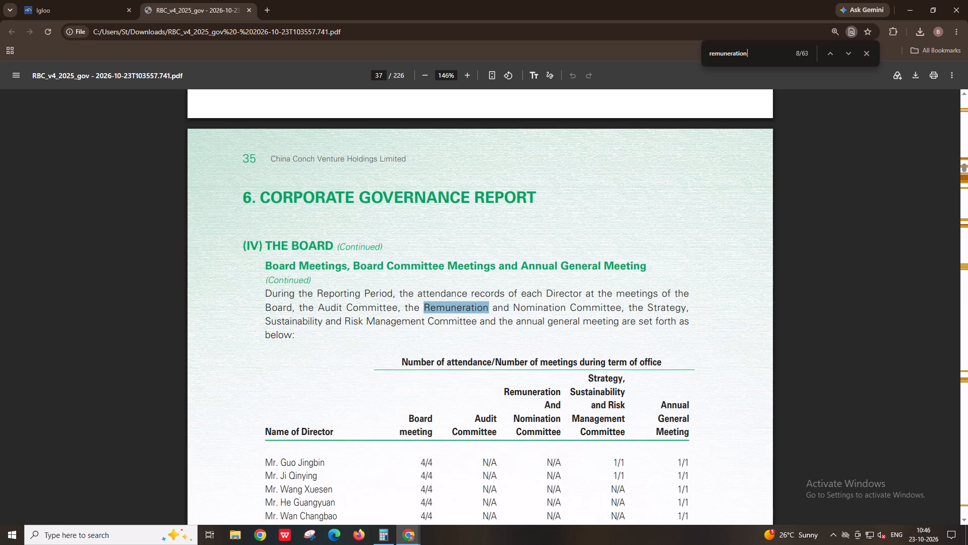
pyautogui.press('Return')
pyautogui.press('Return')
pyautogui.press('Return')
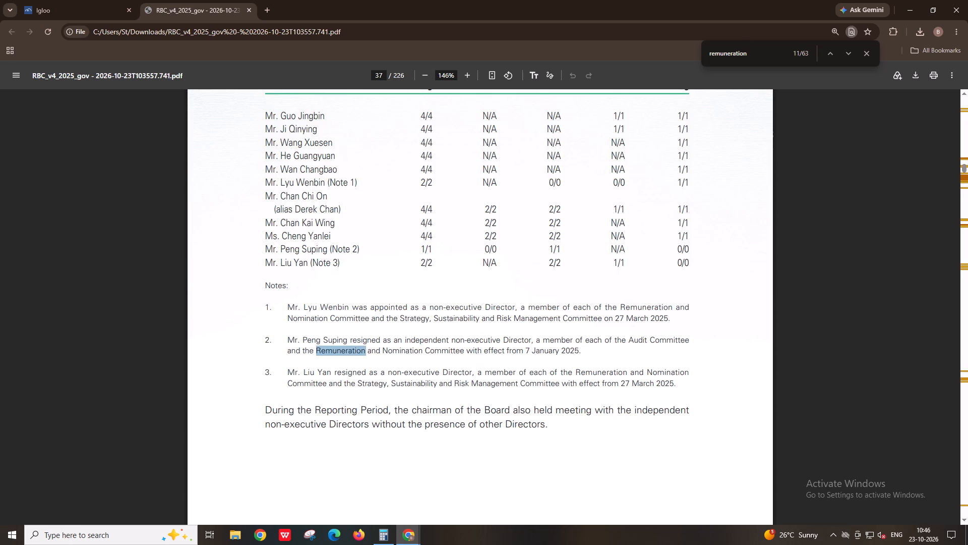
# Review the "remuneration" matches covering the Remuneration and Nomination Committee's members, functions, work and Director Nomination Policy.
pyautogui.press('Return')
pyautogui.press('Return')
pyautogui.press('Return')
pyautogui.press('Return')
pyautogui.press('Return')
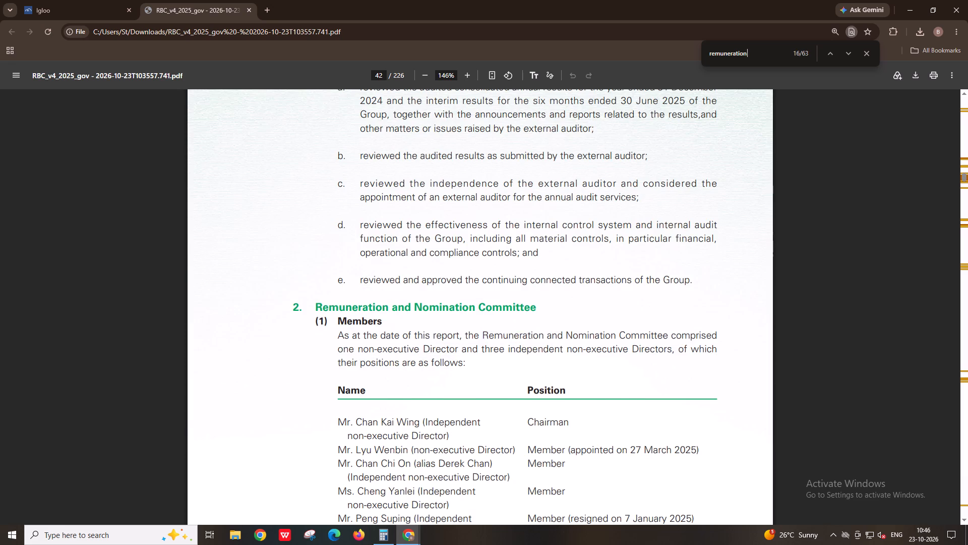
pyautogui.press('Return')
pyautogui.press('Return')
pyautogui.press('Return')
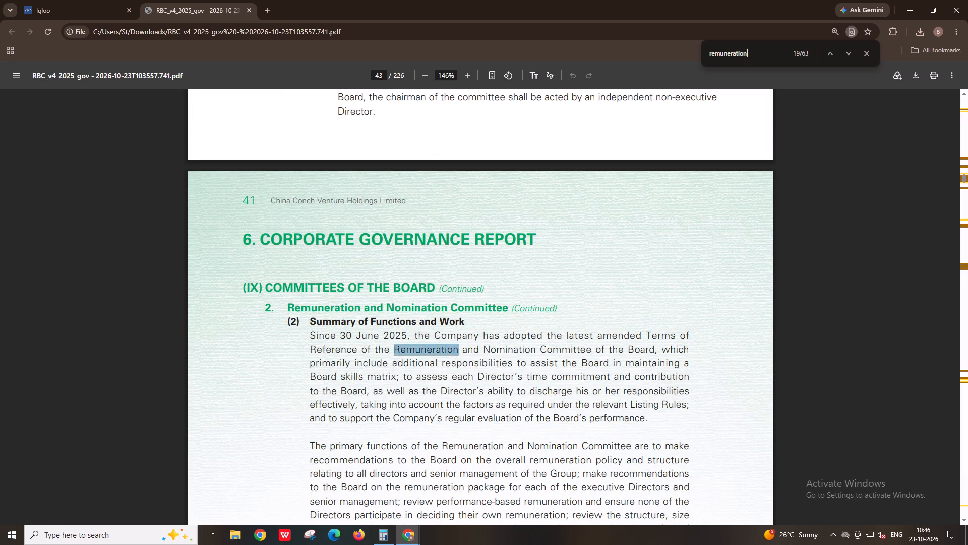
pyautogui.press('Return')
pyautogui.press('Return')
pyautogui.press('Return')
pyautogui.press('Return')
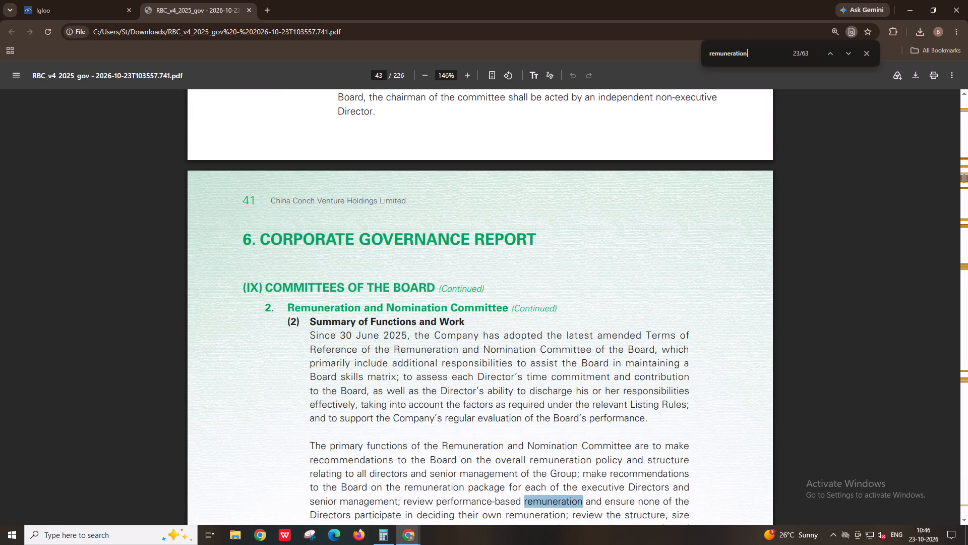
pyautogui.press('Return')
pyautogui.hotkey('alt', 'Tab')
pyautogui.hotkey('alt', 'Tab')
pyautogui.press('Return')
pyautogui.press('Return')
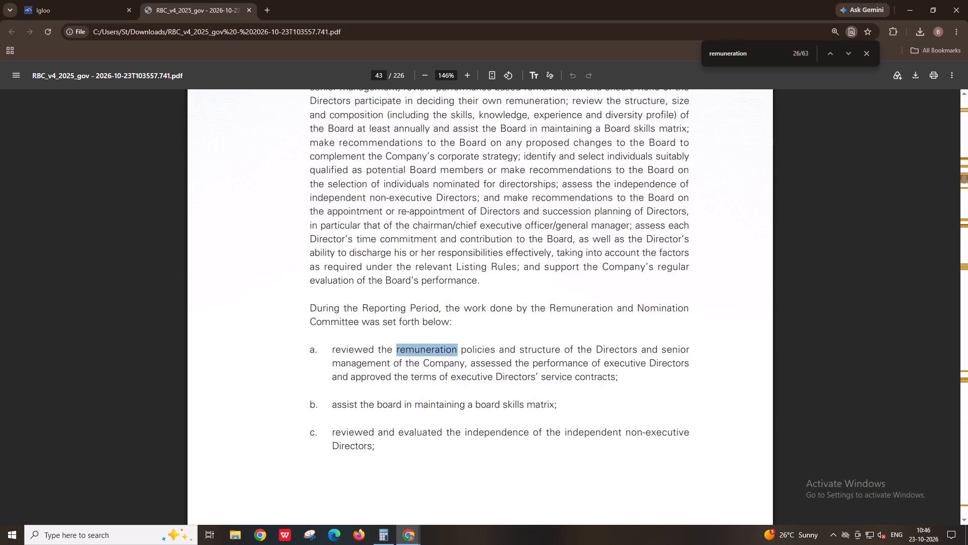
pyautogui.press('Return')
pyautogui.press('Return')
pyautogui.press('Return')
pyautogui.press('Return')
pyautogui.press('Return')
pyautogui.press('Return')
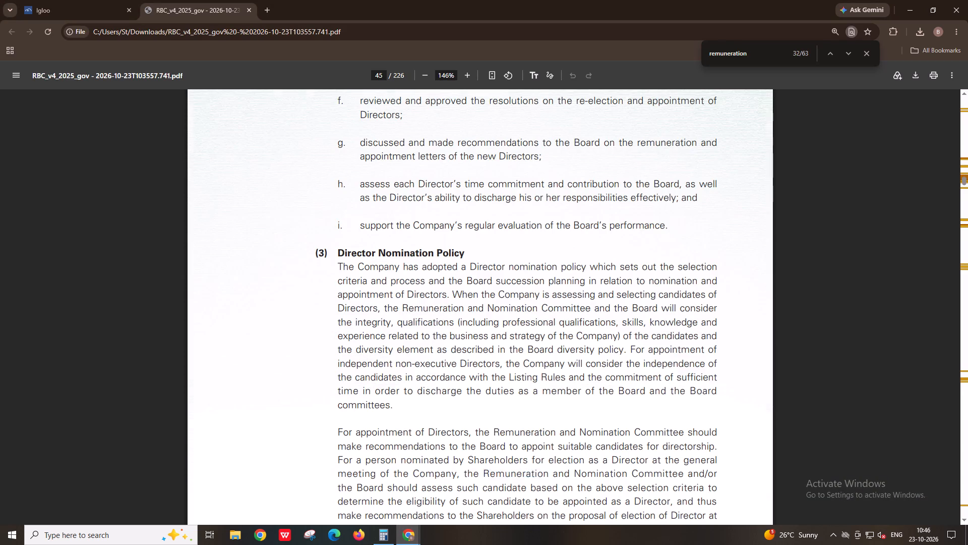
# Review the "remuneration" matches covering the auditor's remuneration, employee remuneration policies and the start of section (XIX) on directors' remunerations.
pyautogui.press('Return')
pyautogui.press('Return')
pyautogui.press('Return')
pyautogui.press('Return')
pyautogui.press('Return')
pyautogui.press('Return')
pyautogui.press('Return')
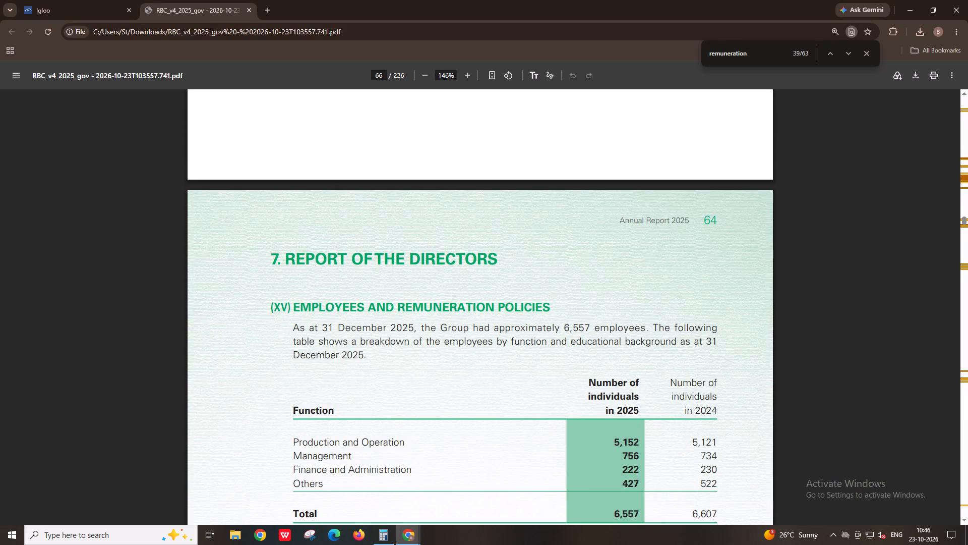
pyautogui.hotkey('shift', 'Return')
pyautogui.hotkey('shift', 'Return')
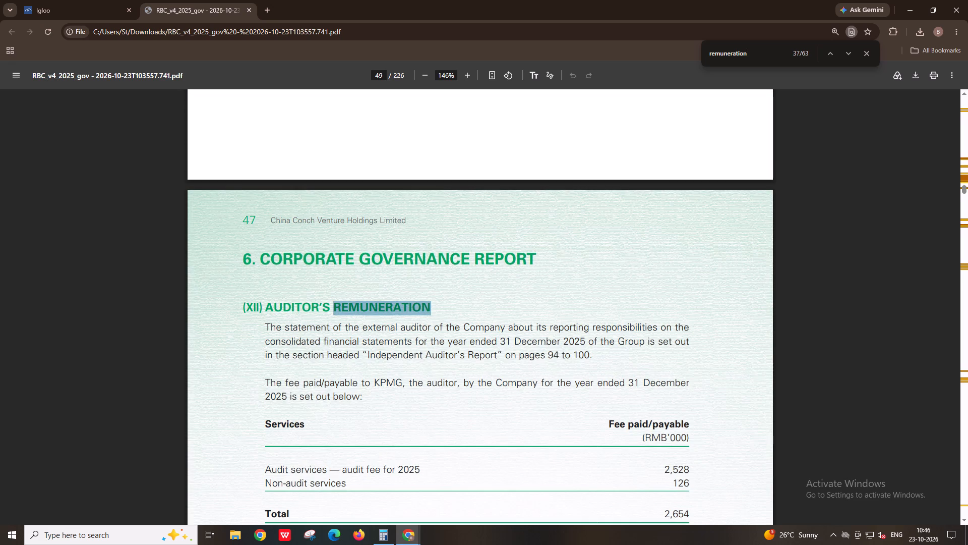
pyautogui.press('Return')
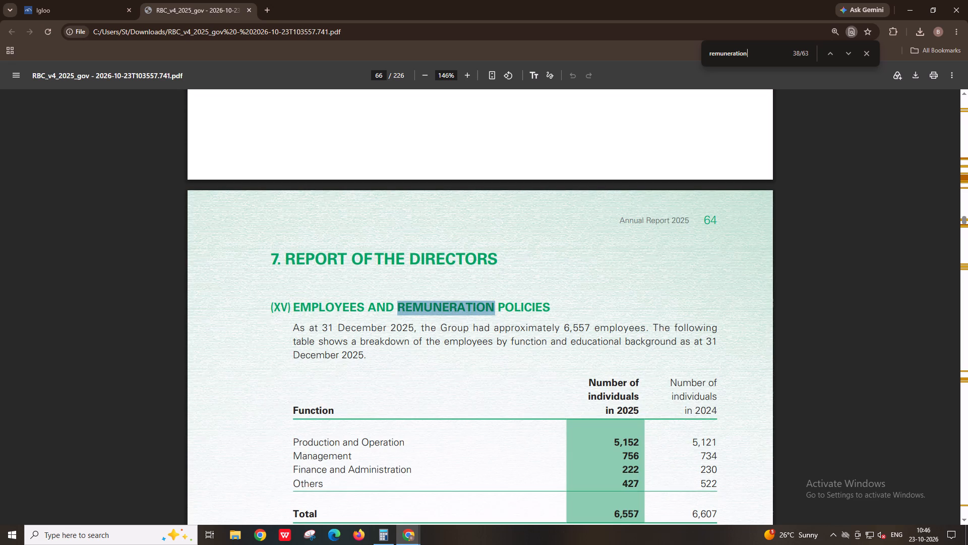
pyautogui.press('Return')
pyautogui.press('Return')
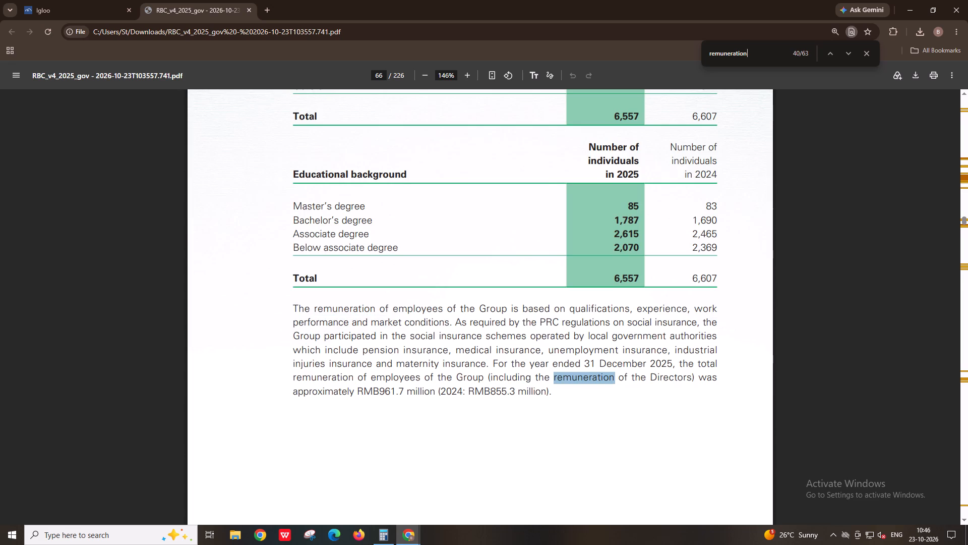
pyautogui.press('Return')
pyautogui.press('Return')
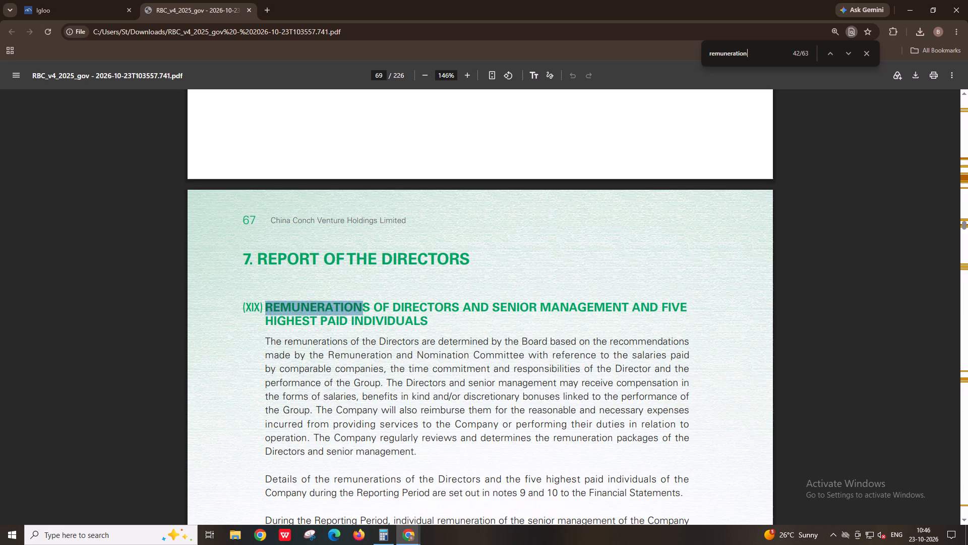
# Read the Report of the Directors from section (XIX) on remunerations through board committees, director changes and connected transactions.
pyautogui.press('Return')
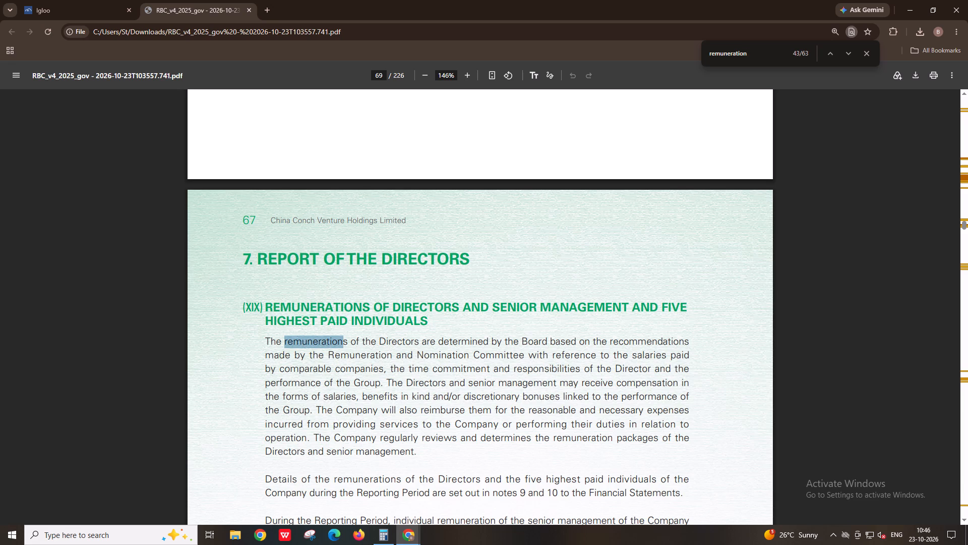
pyautogui.scroll(-4, 410, 343)
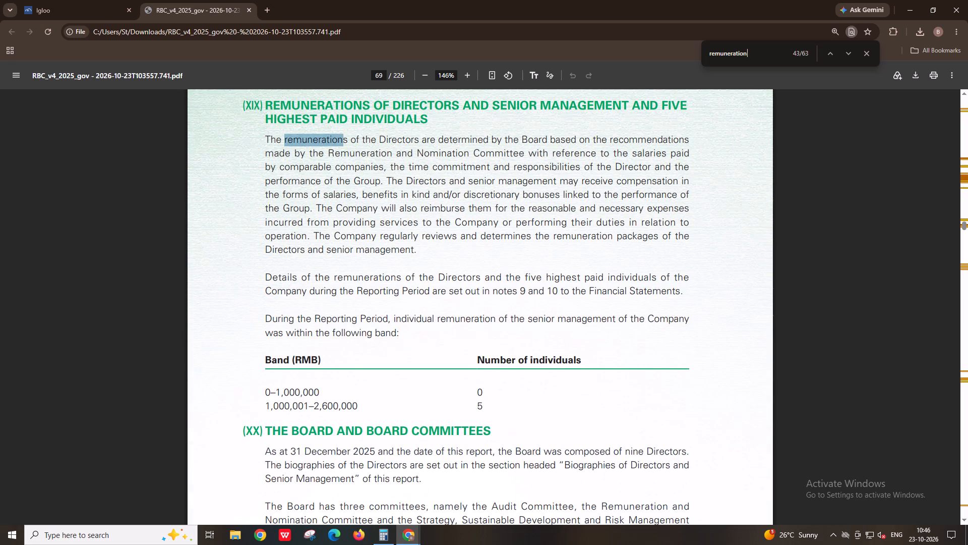
pyautogui.scroll(-2, 404, 345)
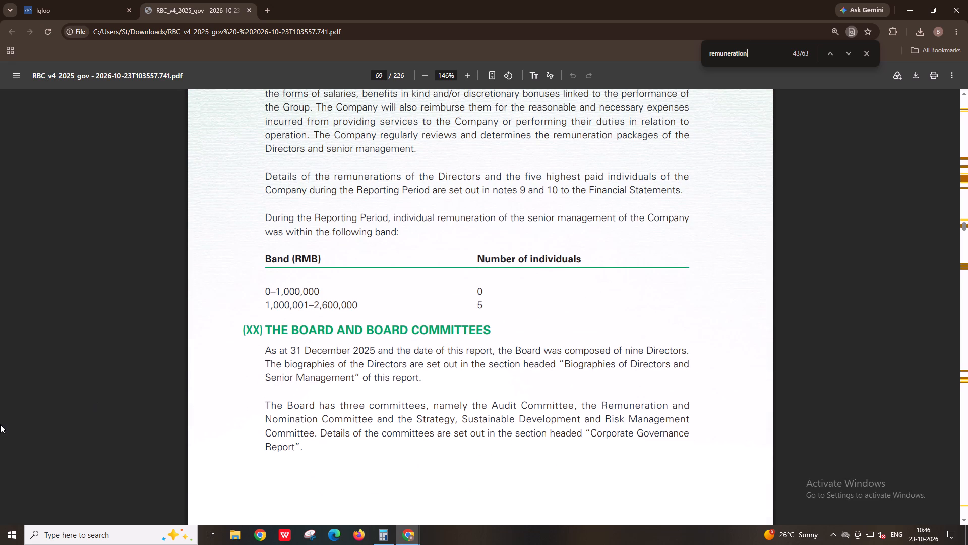
pyautogui.scroll(-8, 0, 424)
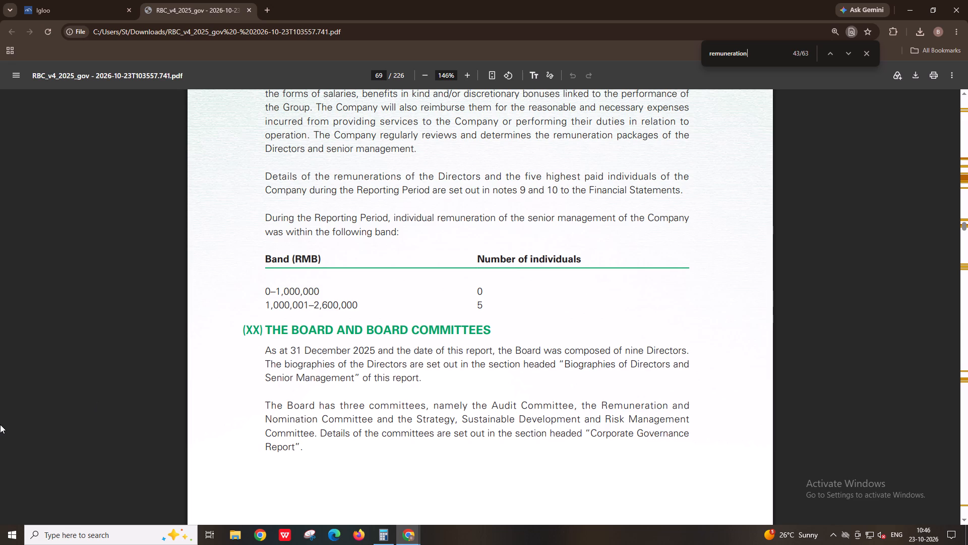
pyautogui.scroll(-11, 326, 393)
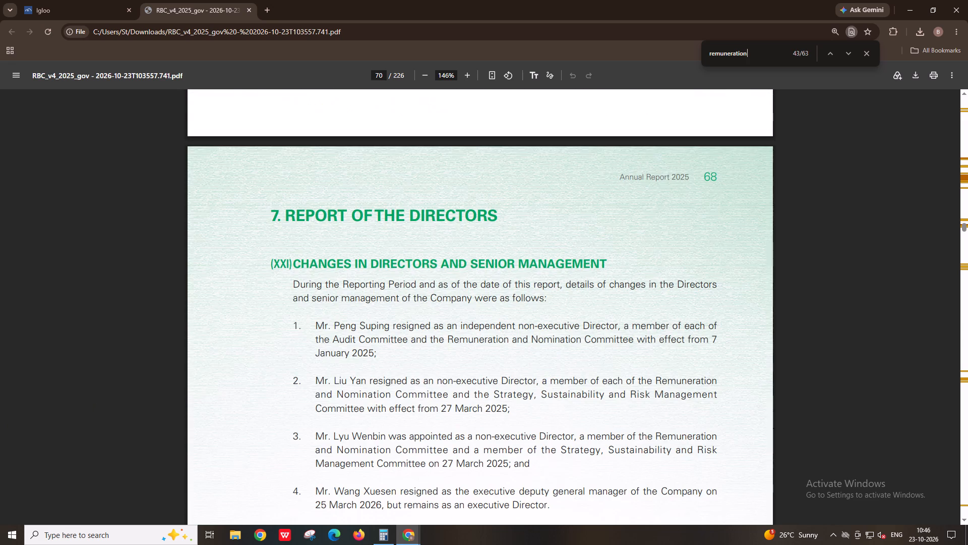
pyautogui.scroll(-2, 326, 393)
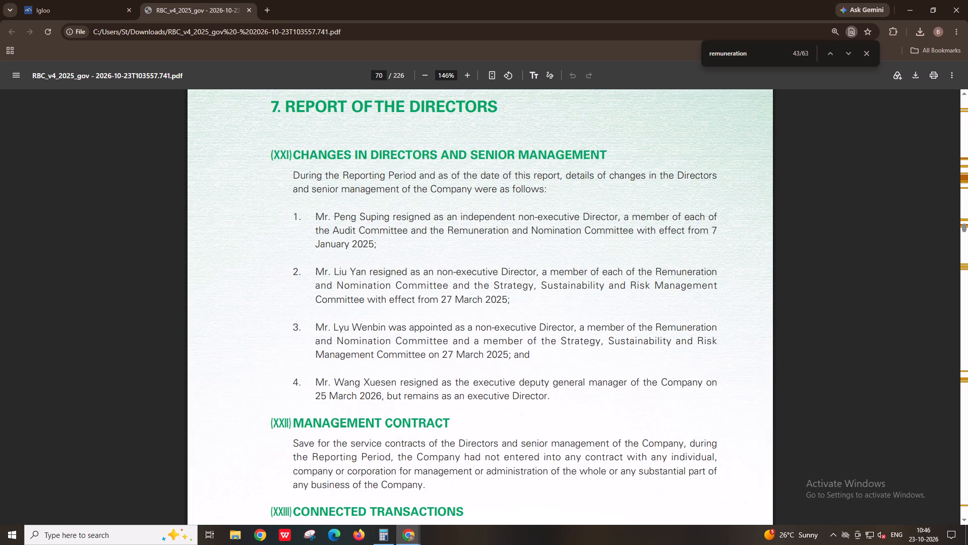
pyautogui.scroll(-13, 326, 393)
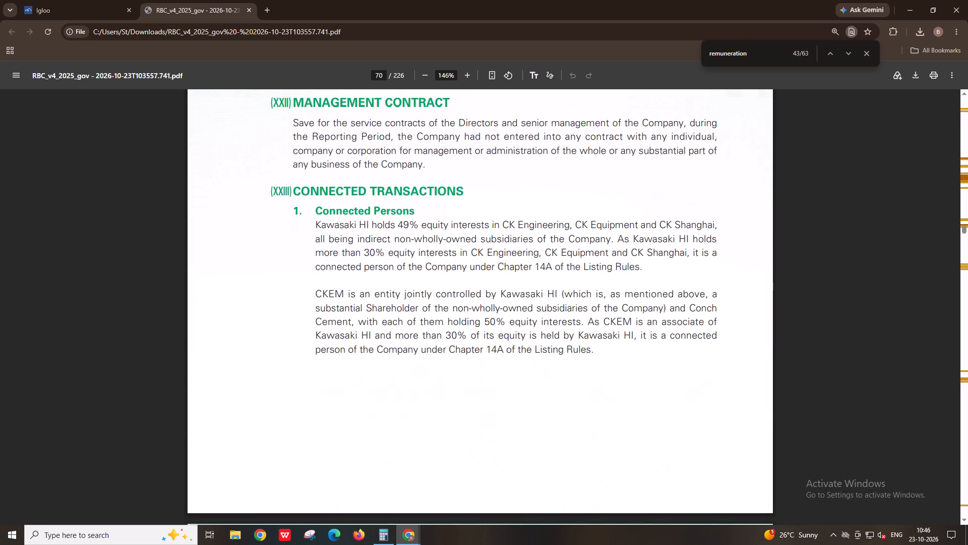
pyautogui.scroll(-2, 326, 393)
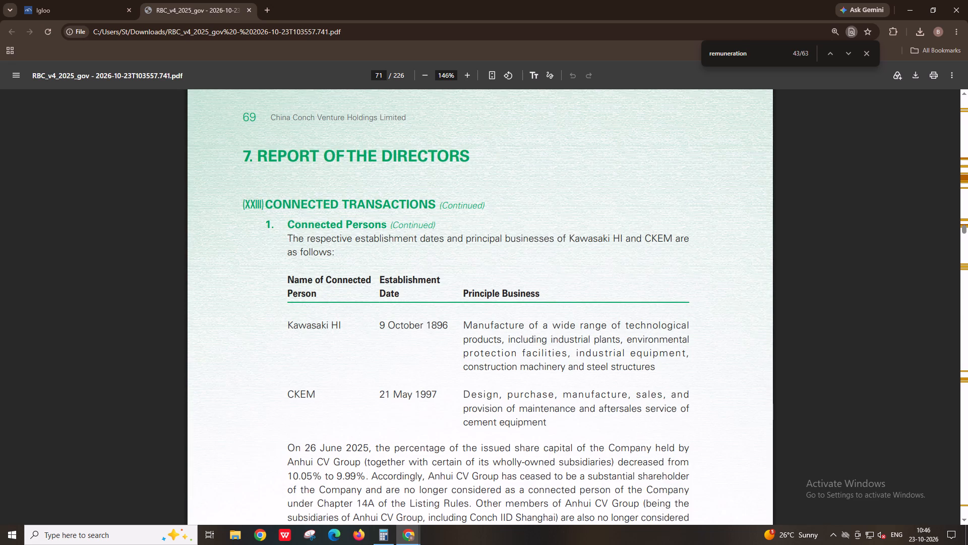
pyautogui.scroll(-10, 326, 393)
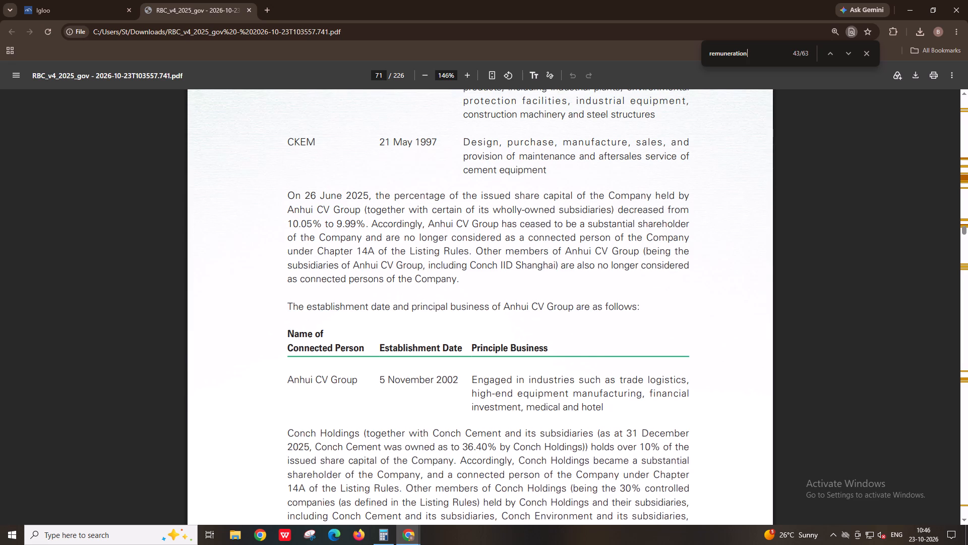
pyautogui.scroll(-7, 326, 393)
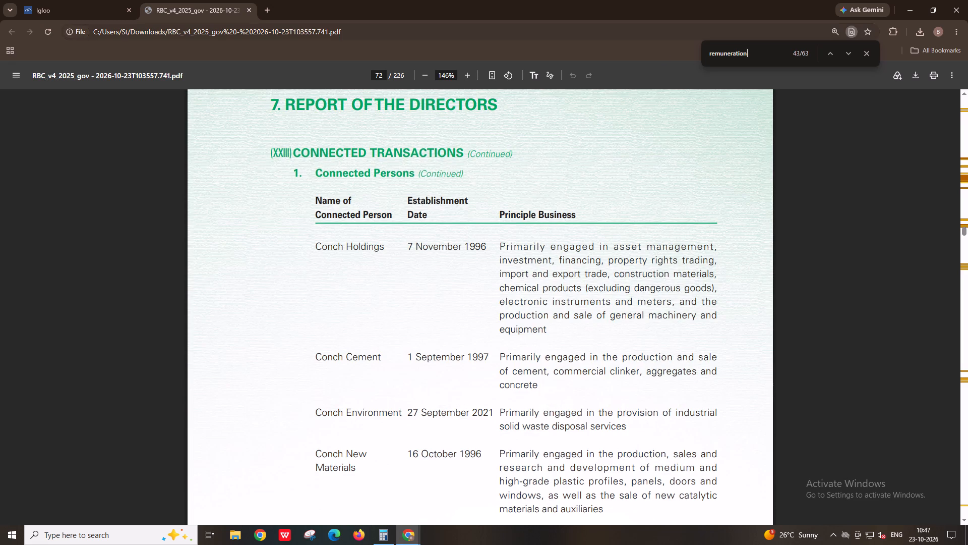
# Review the "remuneration" matches in section (XIX) and in the changes in directors and senior management.
pyautogui.press('Return')
pyautogui.press('Return')
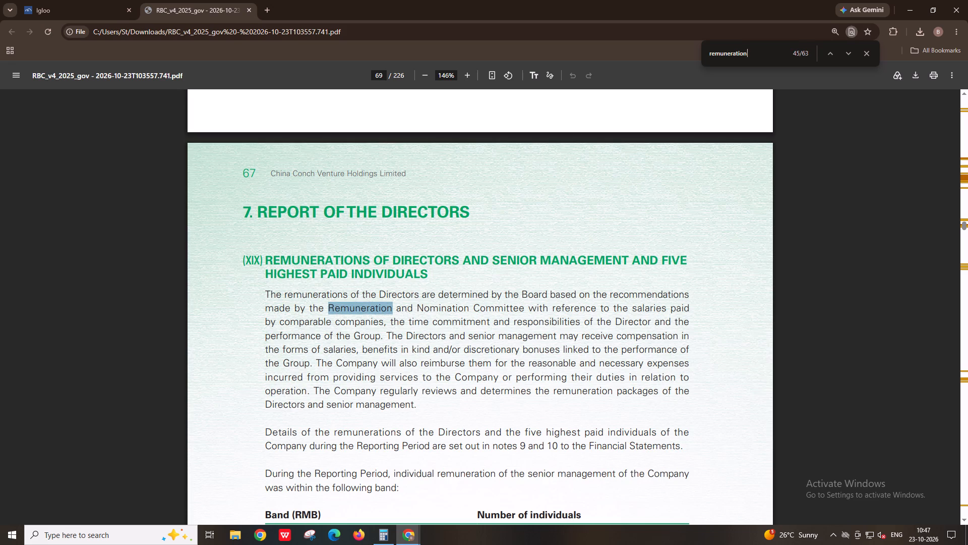
pyautogui.press('Return')
pyautogui.press('Return')
pyautogui.press('Return')
pyautogui.press('Return')
pyautogui.press('Return')
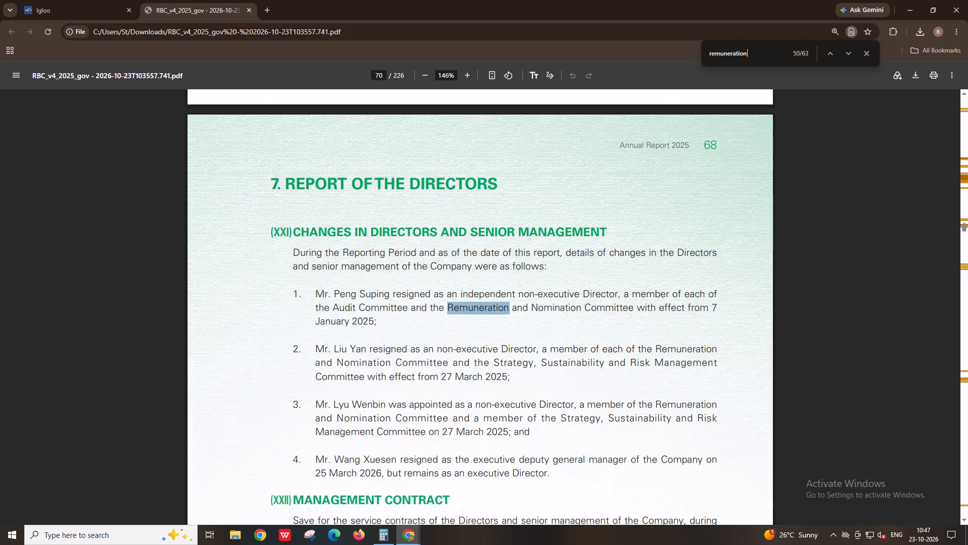
pyautogui.press('Return')
pyautogui.press('Return')
# Check the "remuneration" matches in the directors' biographies and the auditors' remuneration line in the financial statement notes.
pyautogui.press('Return')
pyautogui.press('Return')
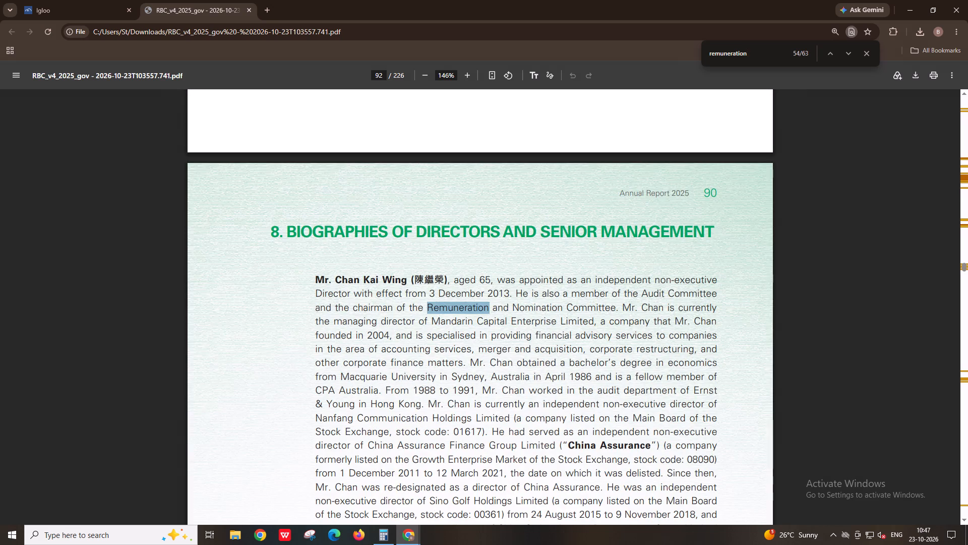
pyautogui.hotkey('shift', 'Return')
pyautogui.press('Return')
pyautogui.press('Return')
pyautogui.press('Return')
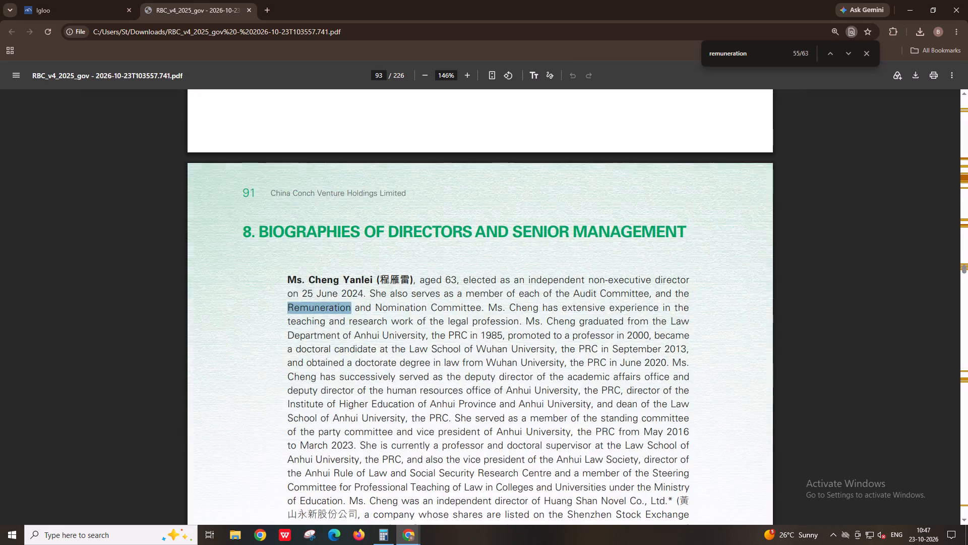
pyautogui.press('Return')
pyautogui.press('Return')
pyautogui.hotkey('shift', 'Return')
pyautogui.hotkey('shift', 'Return')
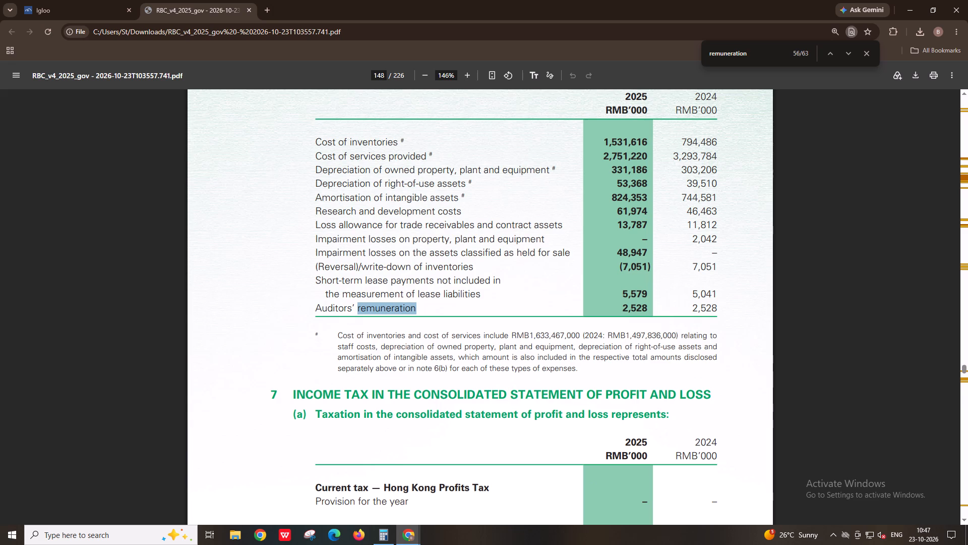
pyautogui.hotkey('shift', 'Return')
pyautogui.press('Return')
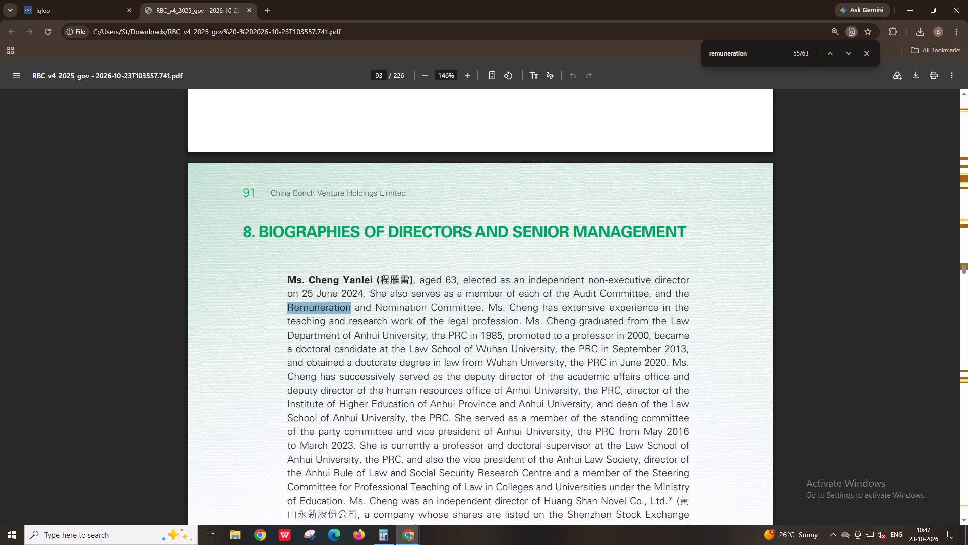
# Examine note 9 on directors' remuneration and note 10 on individuals with highest emoluments in the financial statements.
pyautogui.press('Return')
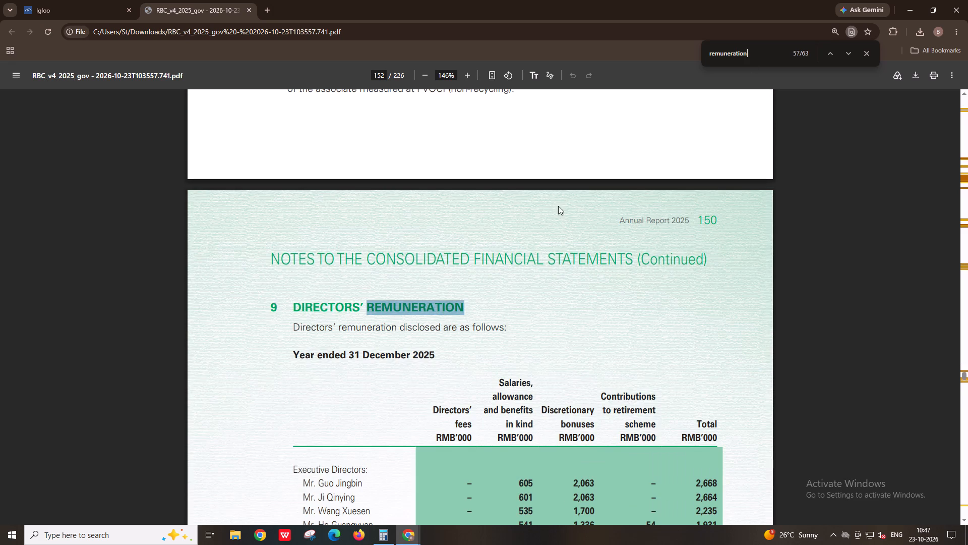
pyautogui.scroll(-5, 556, 214)
pyautogui.scroll(-16, 486, 260)
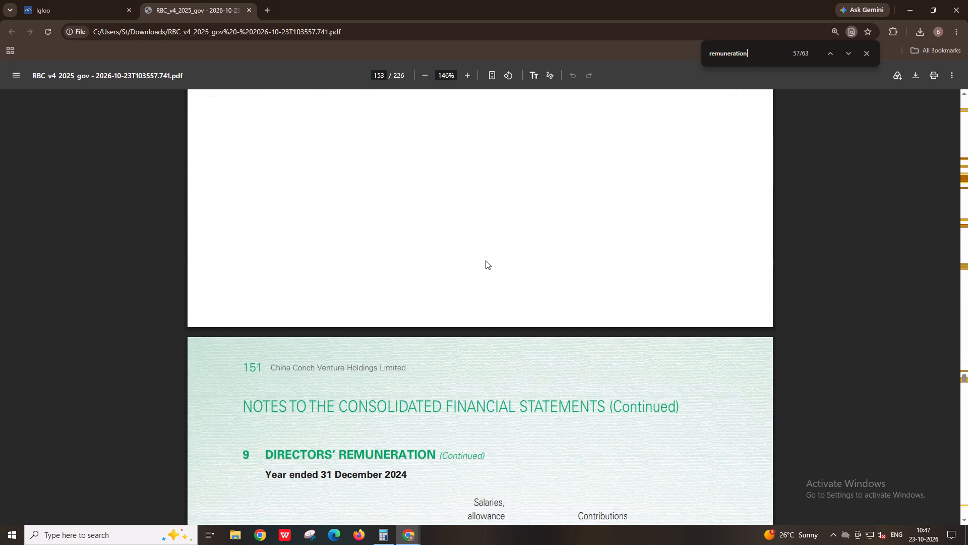
pyautogui.scroll(-15, 486, 260)
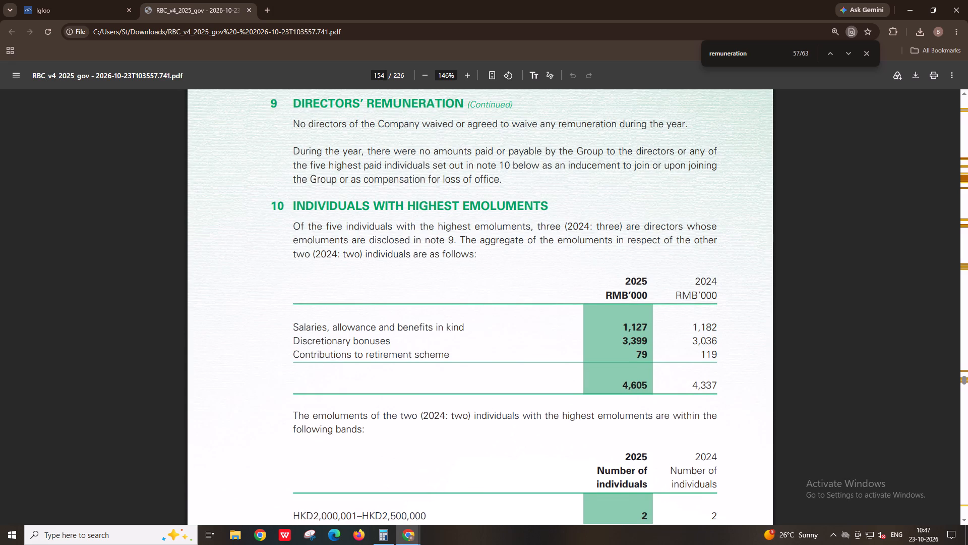
# Skim the notes after highest emoluments, covering property, plant and equipment, right-of-use assets and intangible assets.
pyautogui.scroll(-7, 411, 248)
pyautogui.scroll(-7, 381, 282)
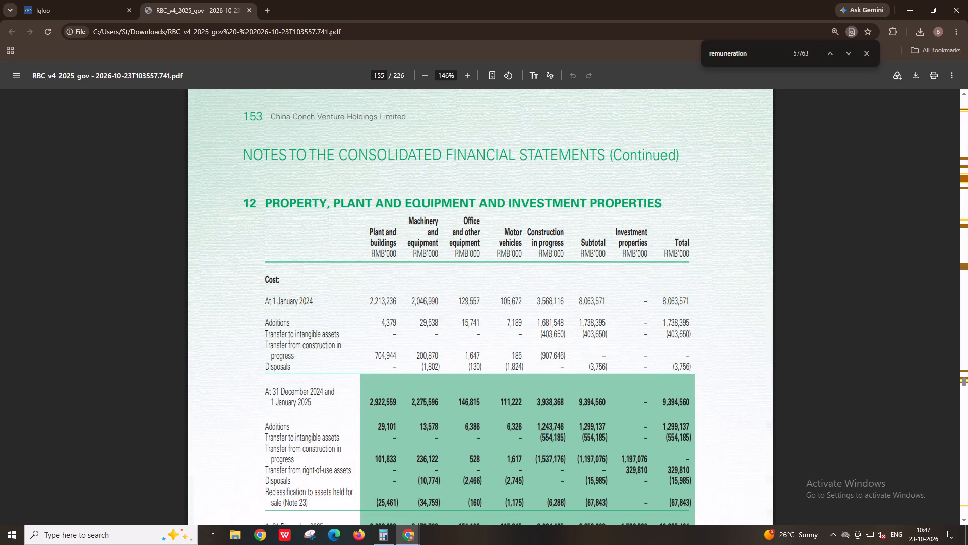
pyautogui.scroll(-4, 383, 214)
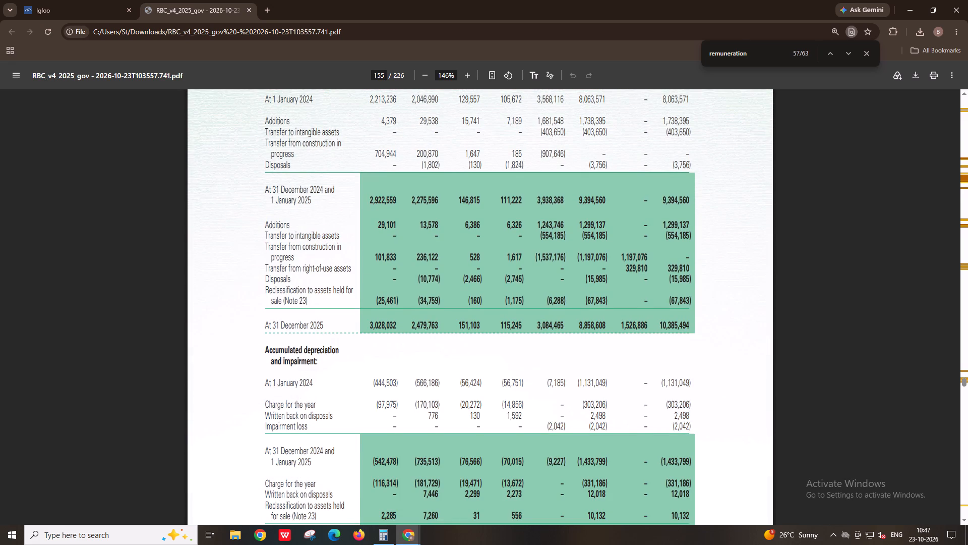
pyautogui.scroll(-15, 382, 215)
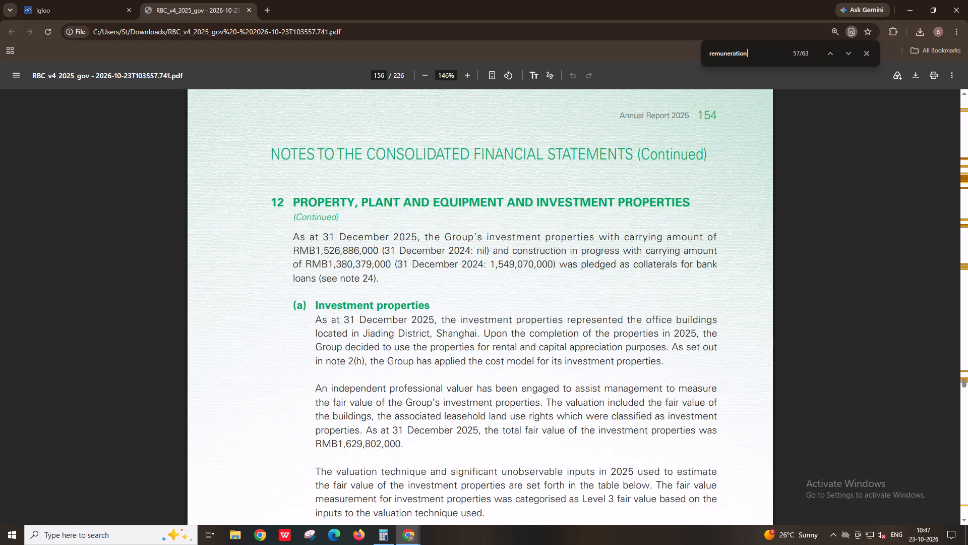
pyautogui.scroll(-18, 382, 233)
pyautogui.scroll(-18, 388, 228)
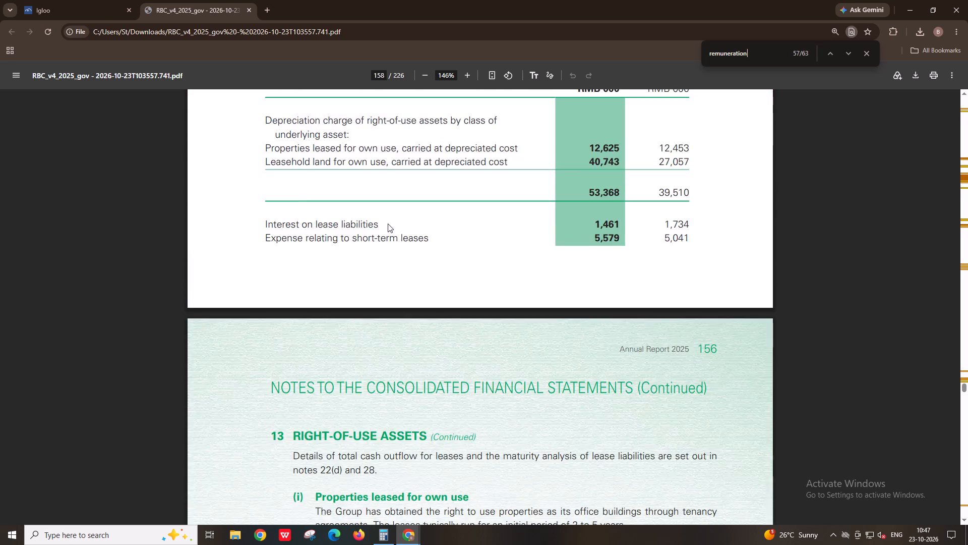
pyautogui.scroll(-15, 388, 224)
pyautogui.scroll(-8, 388, 224)
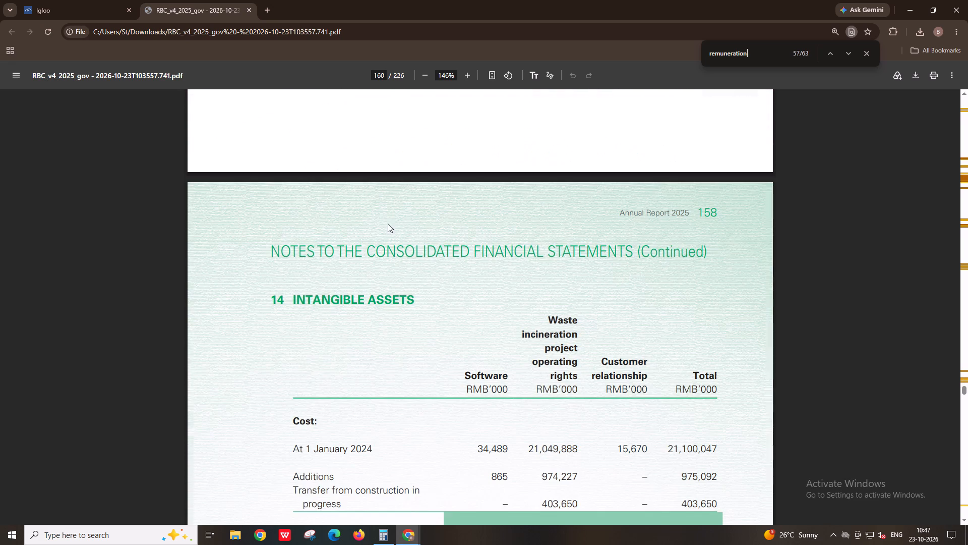
# Review the last "remuneration" matches in note 9 and note 34's key management personnel remuneration, and return to note 9.
pyautogui.press('Return')
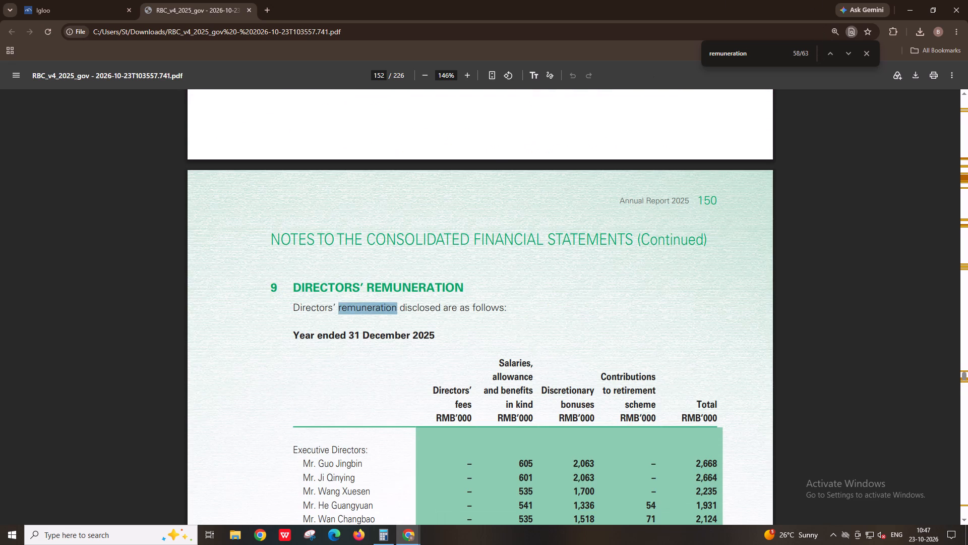
pyautogui.press('Return')
pyautogui.press('Return')
pyautogui.press('Return')
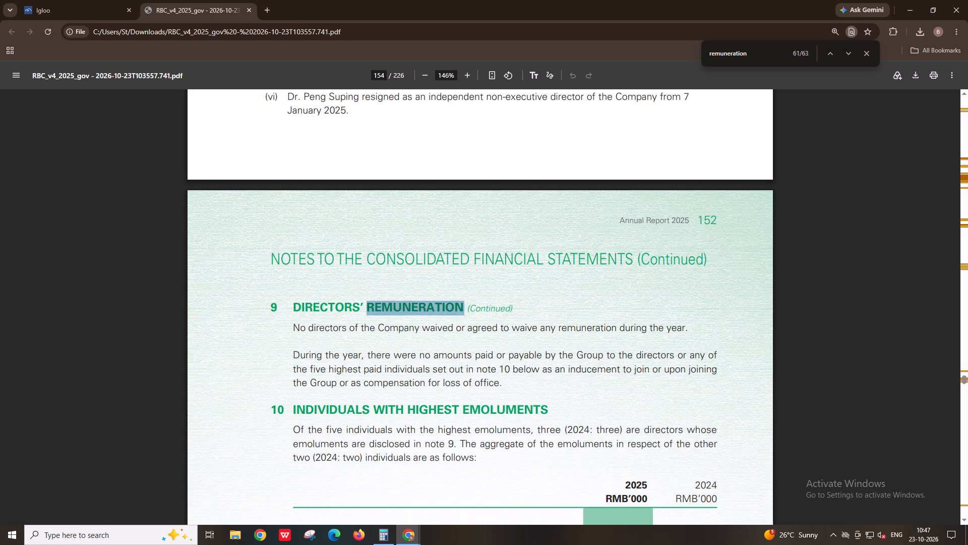
pyautogui.press('Return')
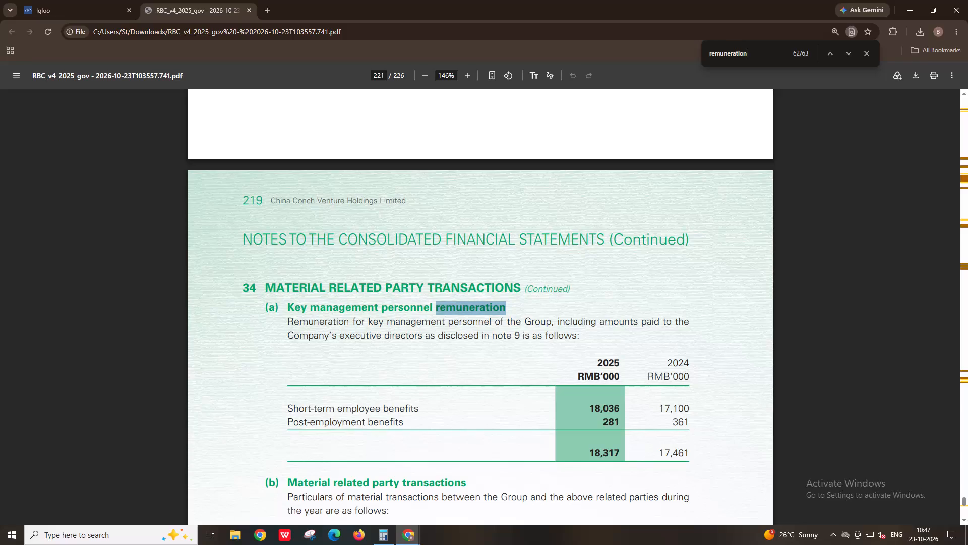
pyautogui.press('Return')
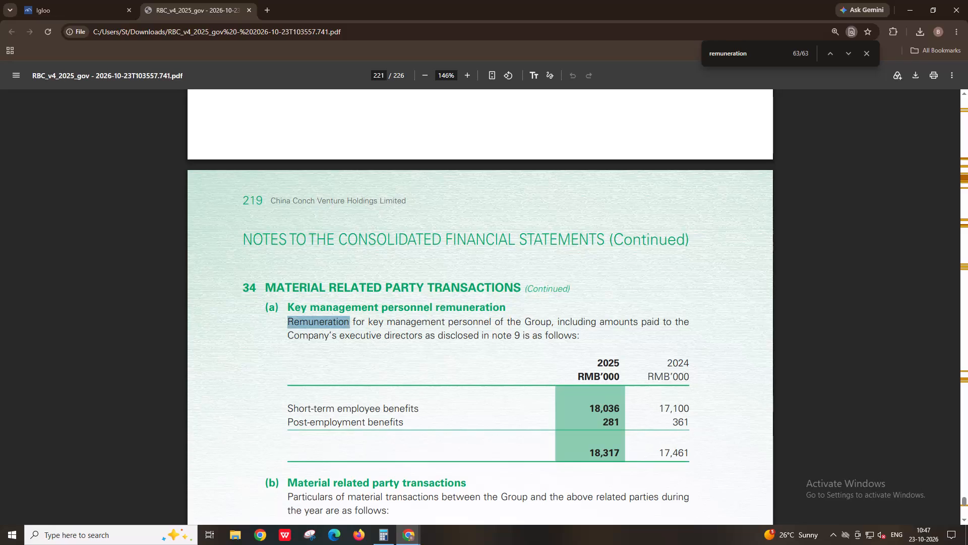
pyautogui.hotkey('shift', 'Return')
pyautogui.hotkey('shift', 'Return')
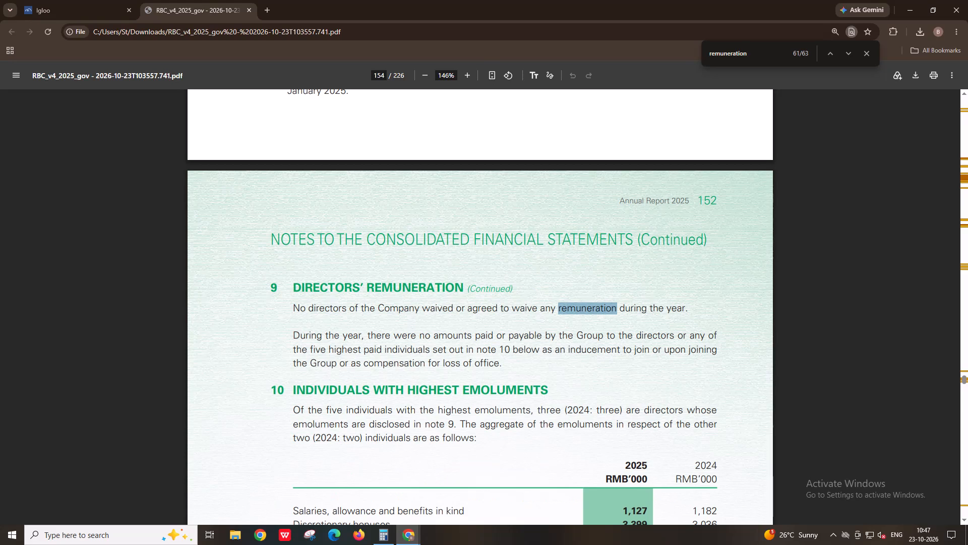
pyautogui.hotkey('shift', 'Return')
pyautogui.hotkey('shift', 'Return')
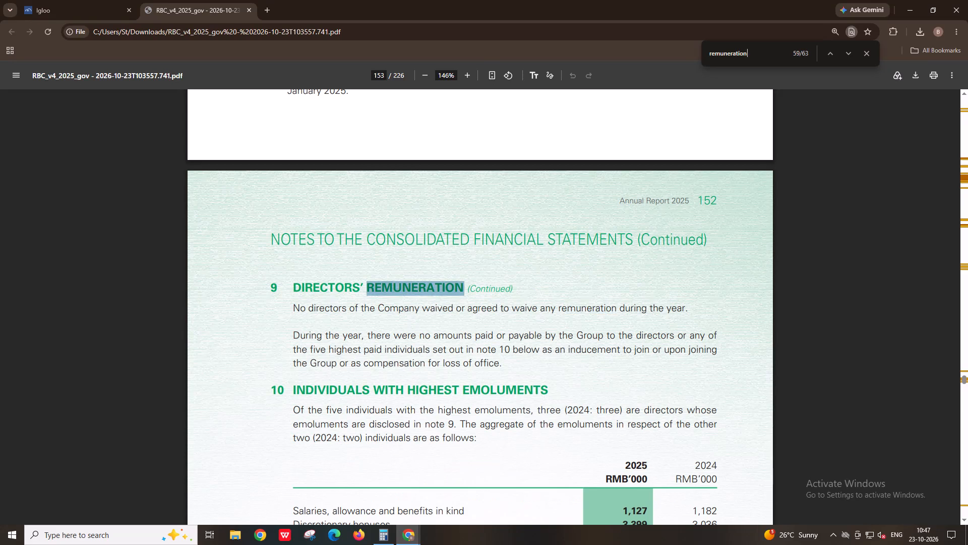
# Examine the 2025 directors' remuneration table in note 9, covering executive, non-executive and independent non-executive directors.
pyautogui.scroll(-5, 508, 43)
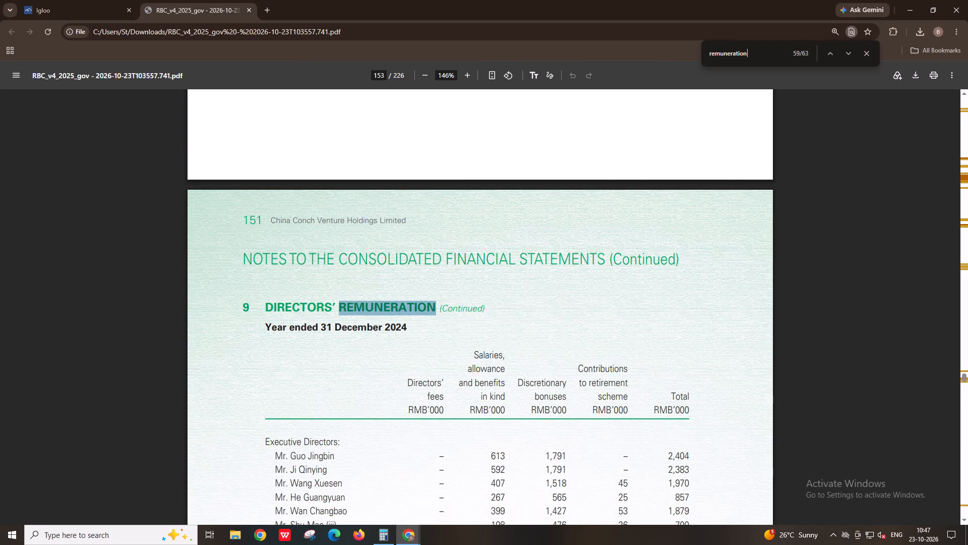
pyautogui.scroll(10, 288, 231)
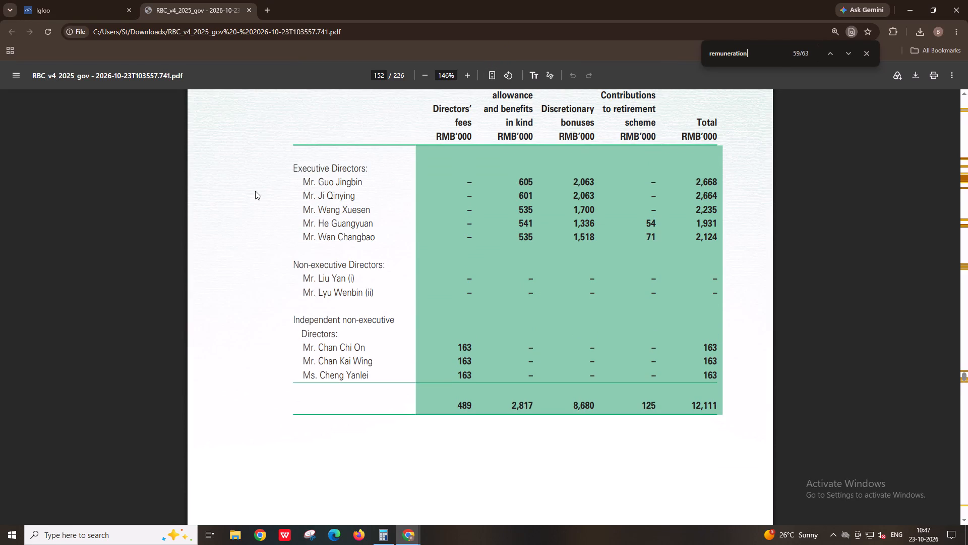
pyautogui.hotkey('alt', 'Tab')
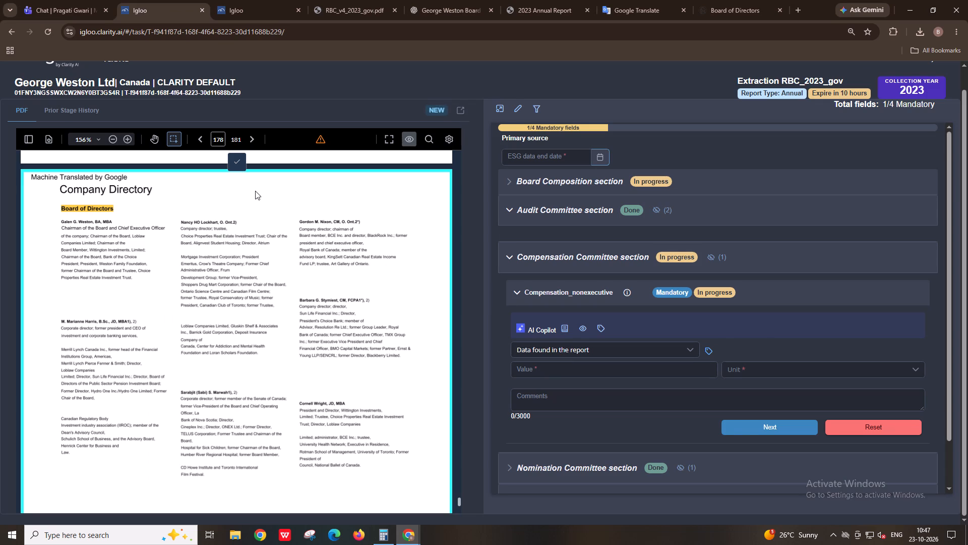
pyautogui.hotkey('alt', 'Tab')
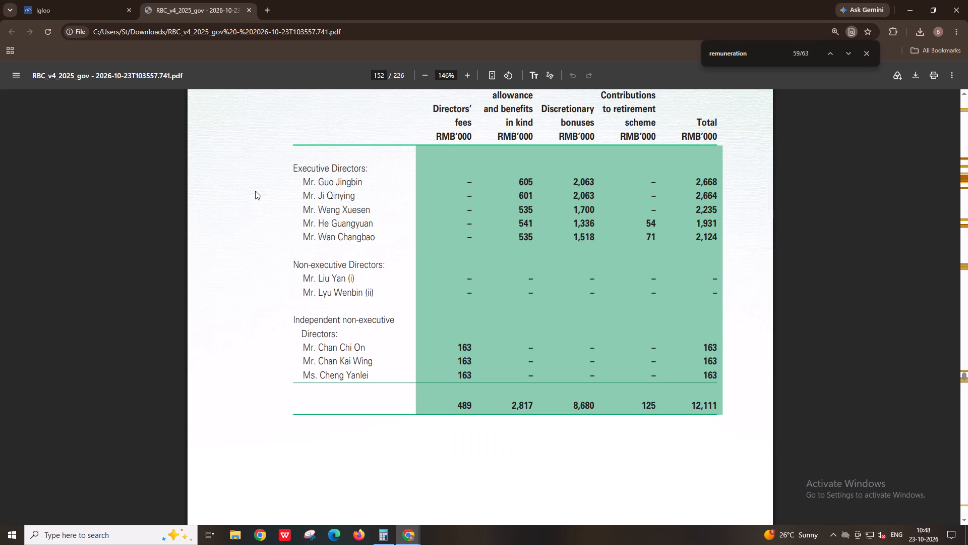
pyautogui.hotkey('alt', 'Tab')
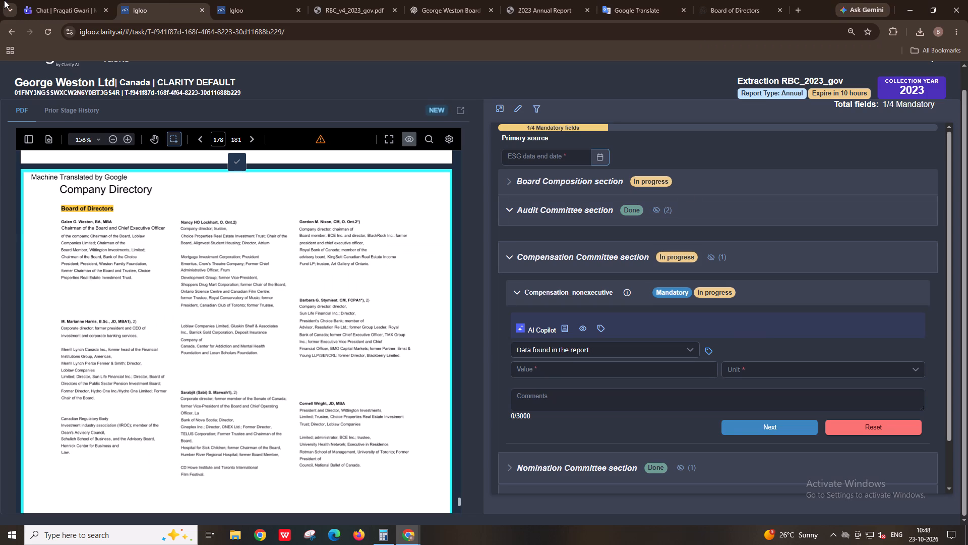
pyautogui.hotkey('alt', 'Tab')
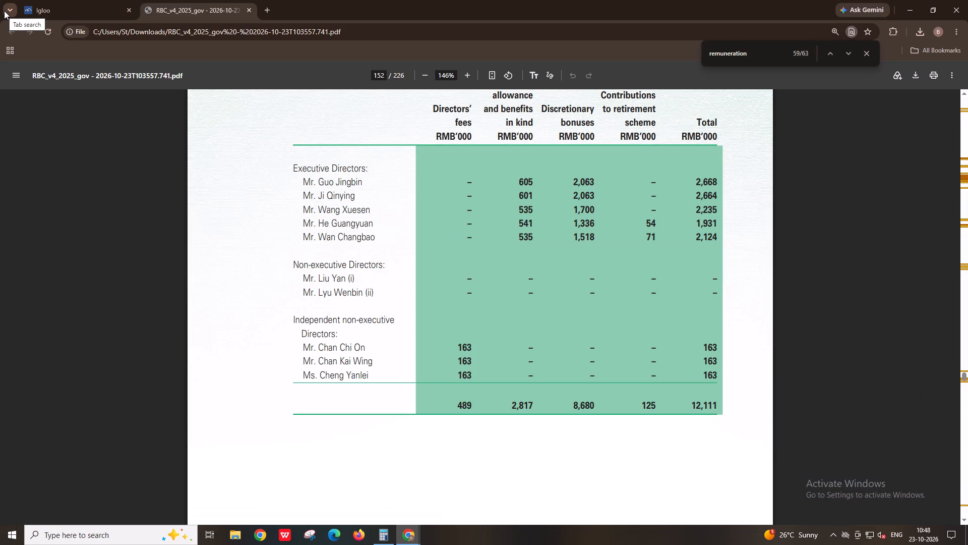
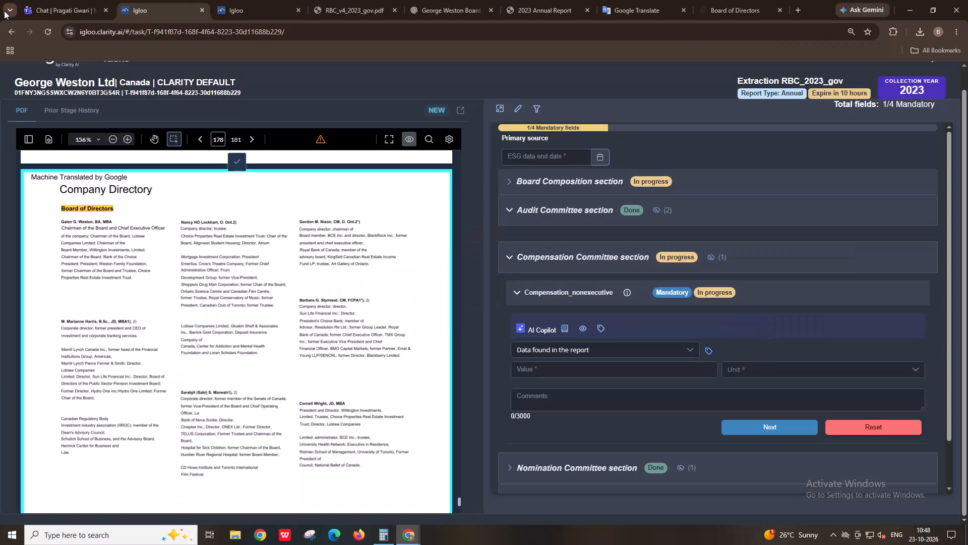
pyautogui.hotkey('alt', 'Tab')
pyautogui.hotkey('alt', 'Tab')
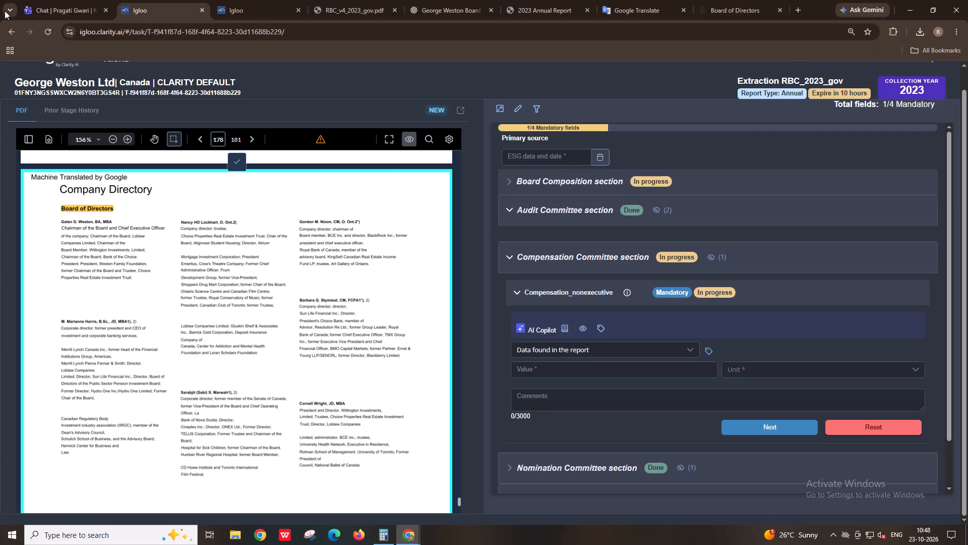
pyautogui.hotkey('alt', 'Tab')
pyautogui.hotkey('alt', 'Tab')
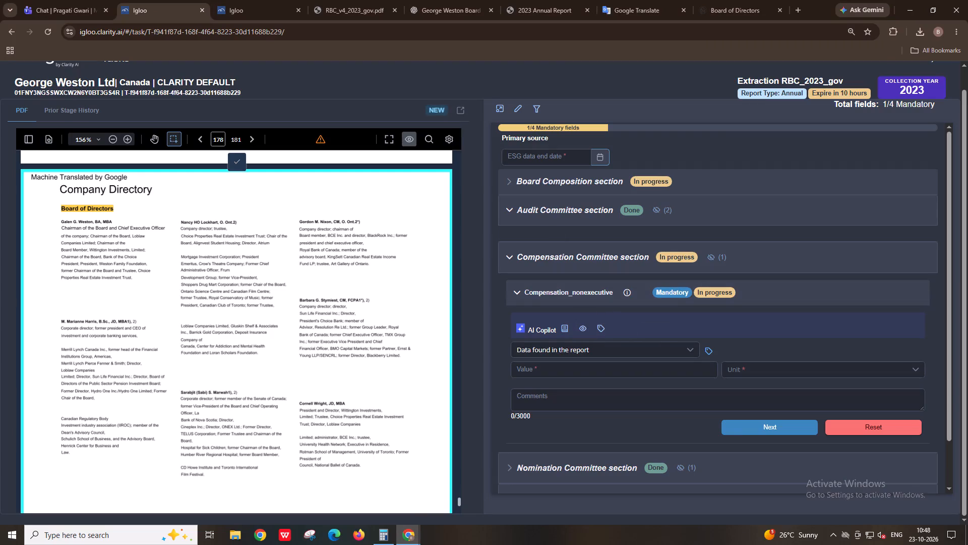
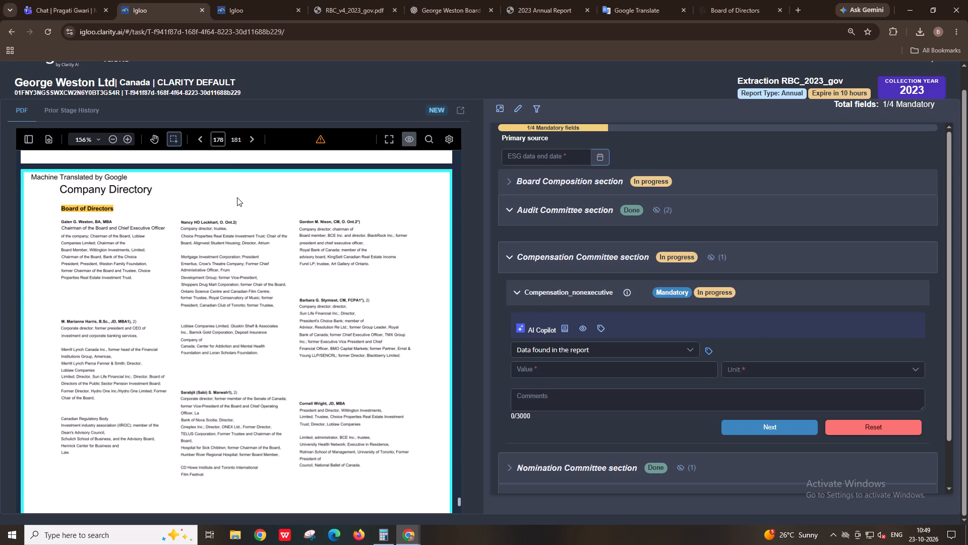
# Check George Weston's Compensation Committee and Board Composition fields for their completion status, leaving both sections collapsed.
pyautogui.click(549, 302)
pyautogui.click(572, 250)
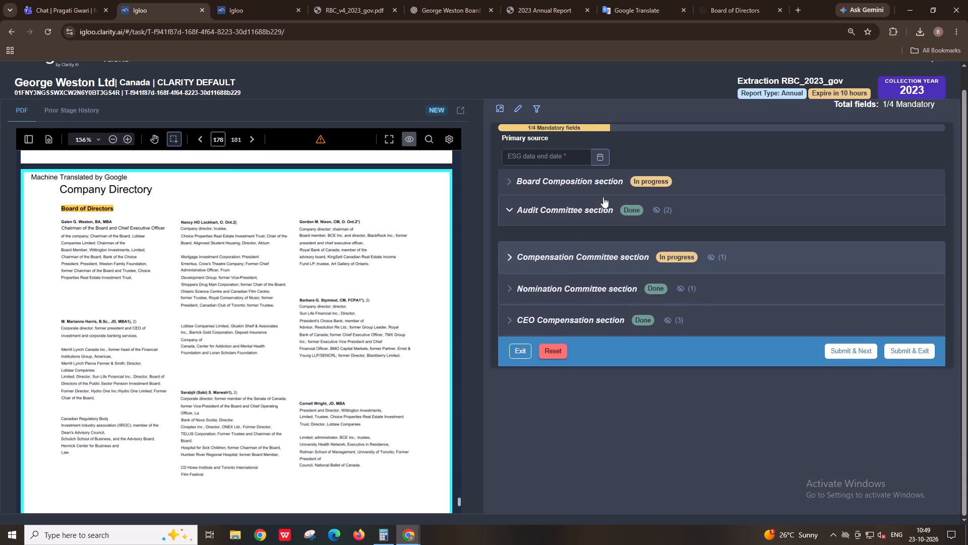
pyautogui.moveTo(605, 179); pyautogui.dragTo(598, 182)
pyautogui.click(587, 206)
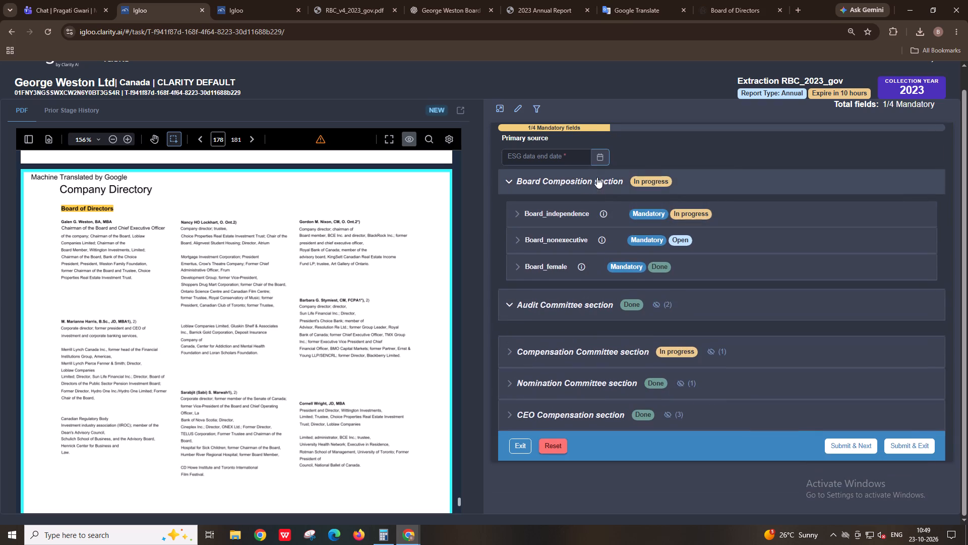
pyautogui.click(597, 177)
# In the China Conch Venture Holdings task, look through the prior-stage history entries for the board and audit fields.
pyautogui.hotkey('alt', 'Tab')
pyautogui.hotkey('alt', 'Tab')
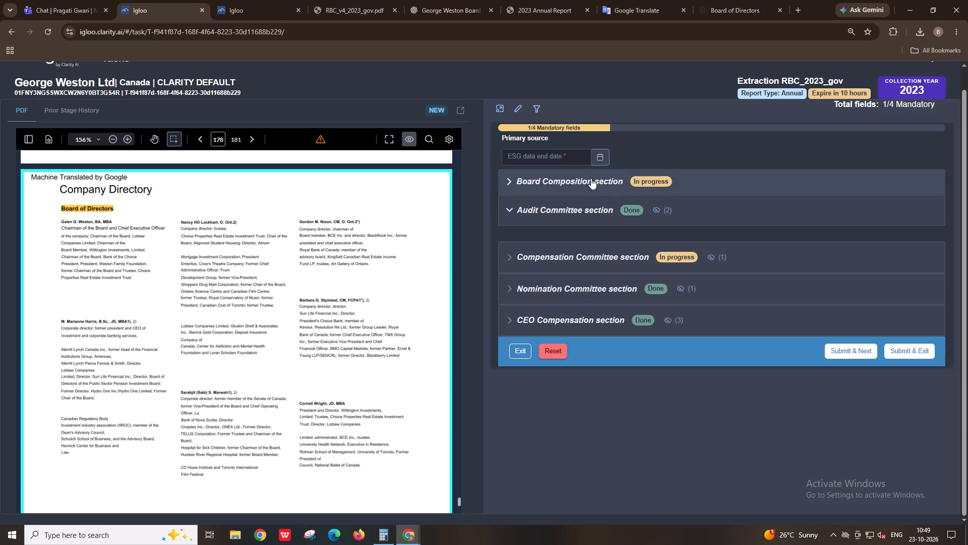
pyautogui.hotkey('alt', 'Tab')
pyautogui.moveTo(55, 0); pyautogui.dragTo(56, 20)
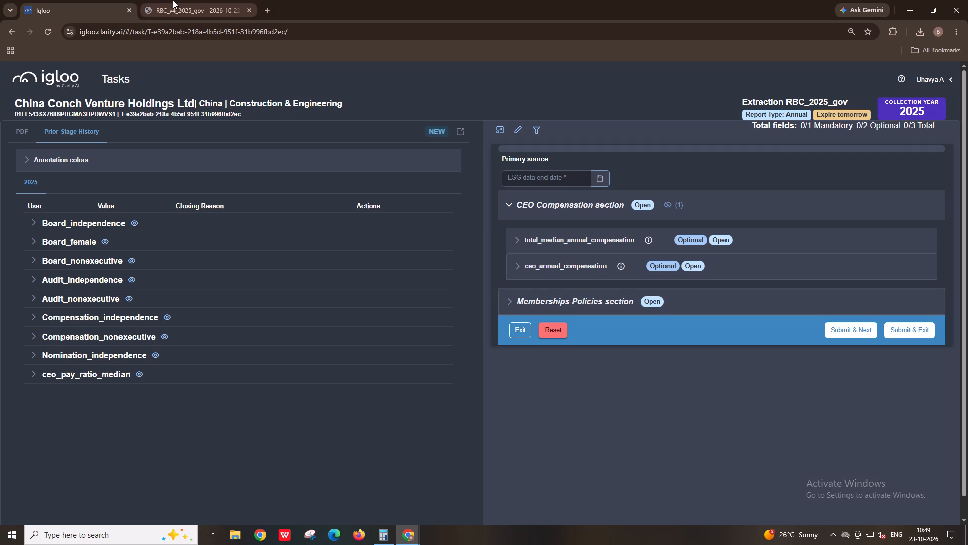
pyautogui.click(35, 223)
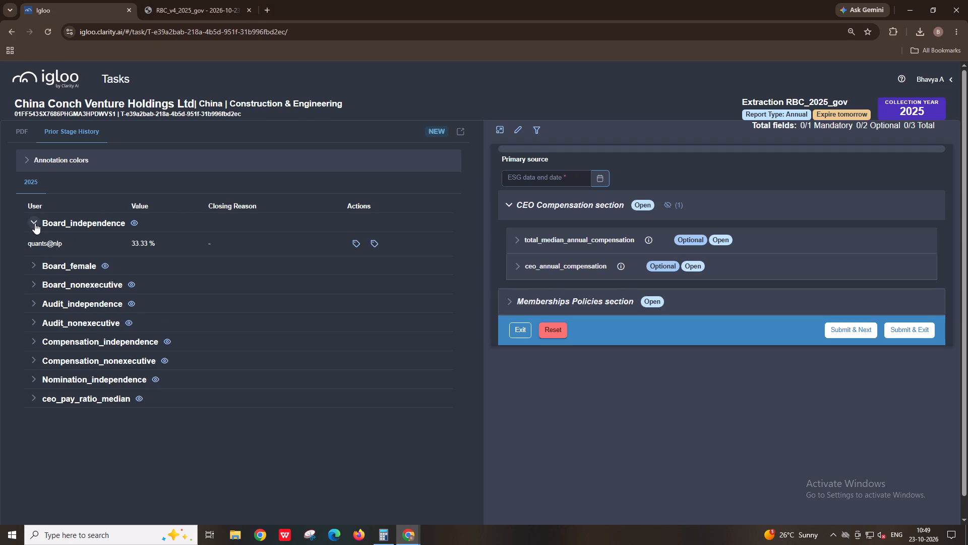
pyautogui.click(35, 223)
pyautogui.click(29, 246)
pyautogui.click(29, 246)
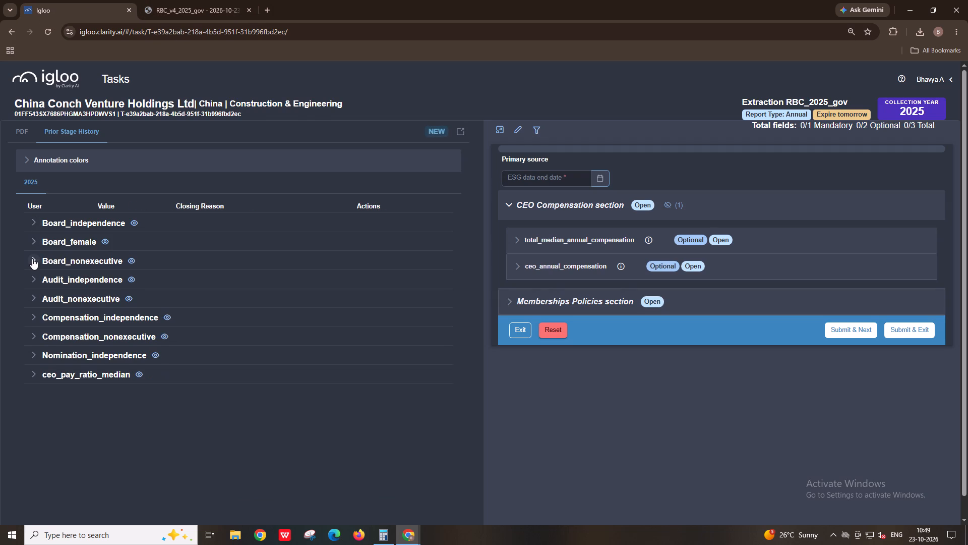
pyautogui.click(32, 258)
pyautogui.click(32, 258)
pyautogui.doubleClick(34, 275)
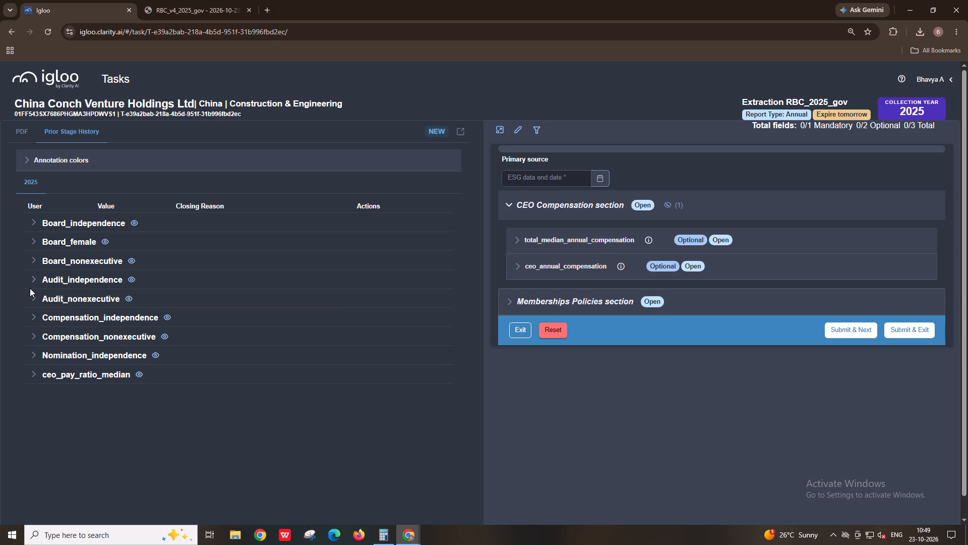
pyautogui.click(30, 288)
pyautogui.click(30, 297)
pyautogui.click(30, 297)
pyautogui.click(185, 0)
# Open the Governance Quantitative Metrics Methodology [March 2026] PDF in a new tab beside the BHAVYA TRACKING sheet.
pyautogui.hotkey('alt', 'Tab')
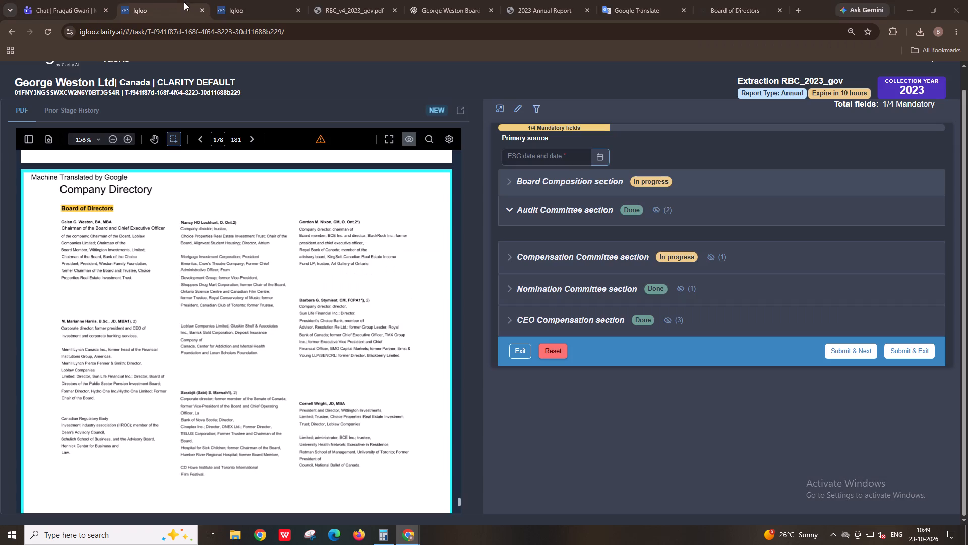
pyautogui.hotkey('alt', 'Tab')
pyautogui.hotkey('alt', 'Tab')
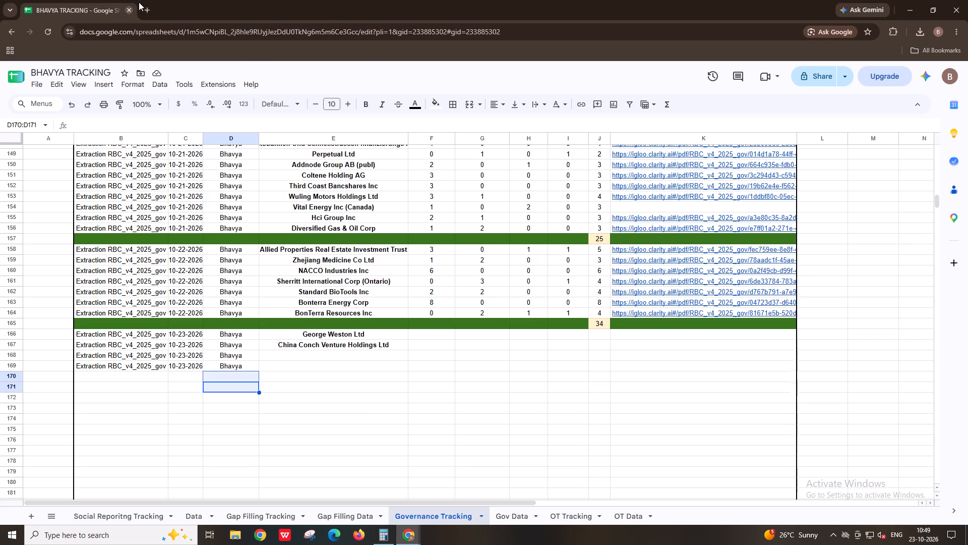
pyautogui.click(150, 0)
pyautogui.press('g')
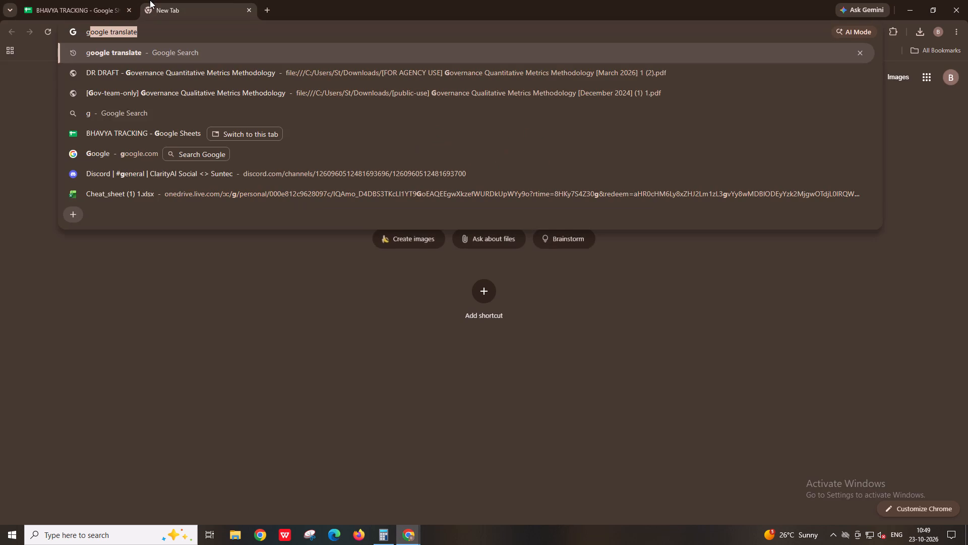
pyautogui.press('Down')
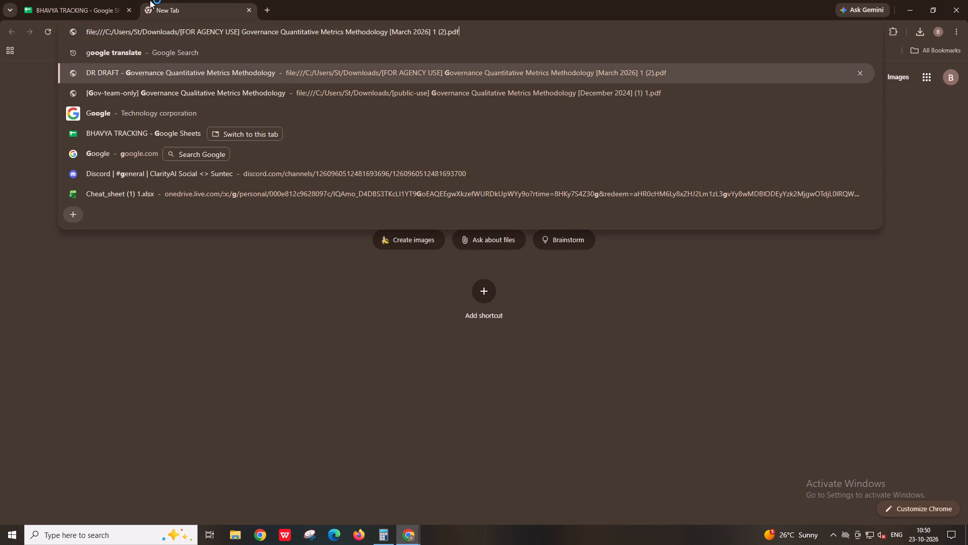
pyautogui.press('Return')
pyautogui.hotkey('ctrl', 't')
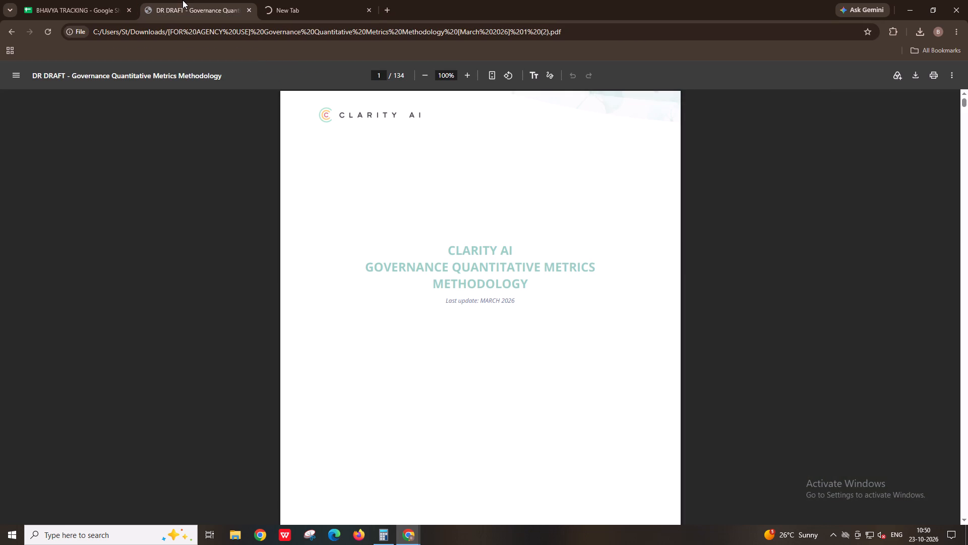
pyautogui.scroll(-15, 507, 234)
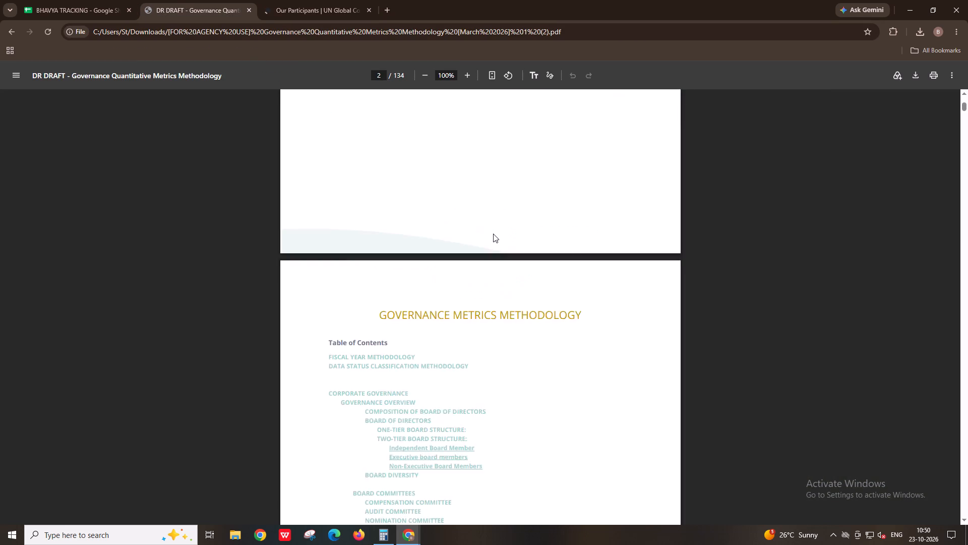
pyautogui.click(378, 187)
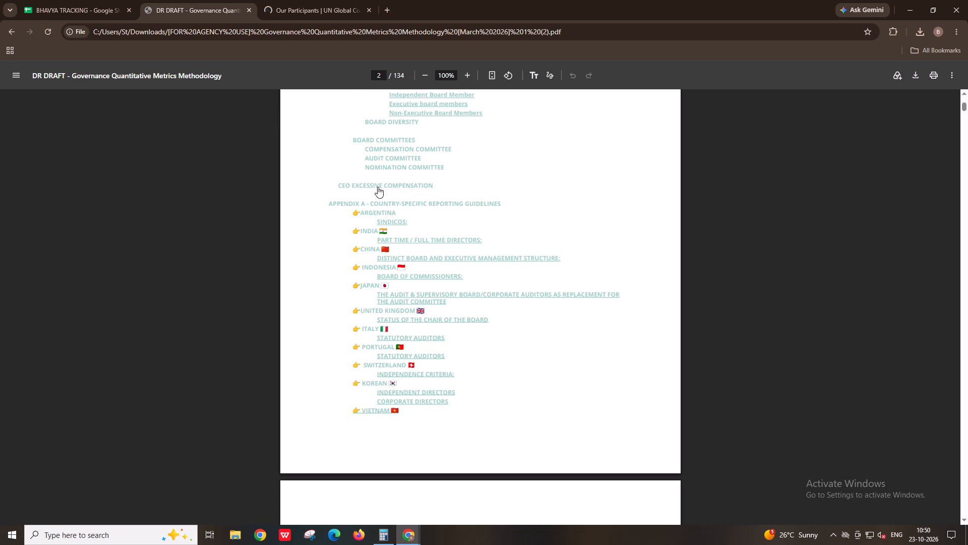
pyautogui.keyDown('ctrl'); pyautogui.scroll(1, 339, 254); pyautogui.keyUp('ctrl')
pyautogui.scroll(-1, 339, 254)
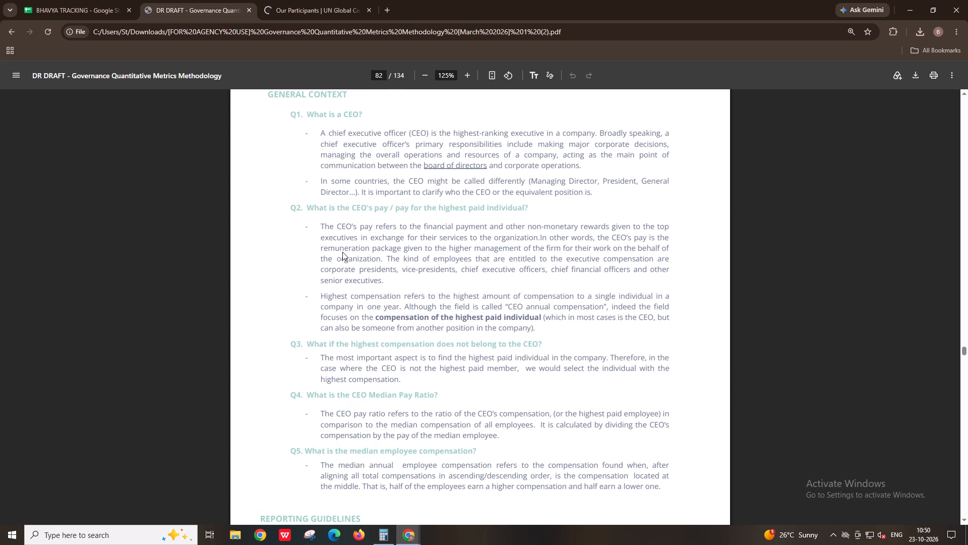
pyautogui.scroll(1, 376, 281)
pyautogui.hotkey('alt', 'Tab')
pyautogui.hotkey('alt', 'Tab')
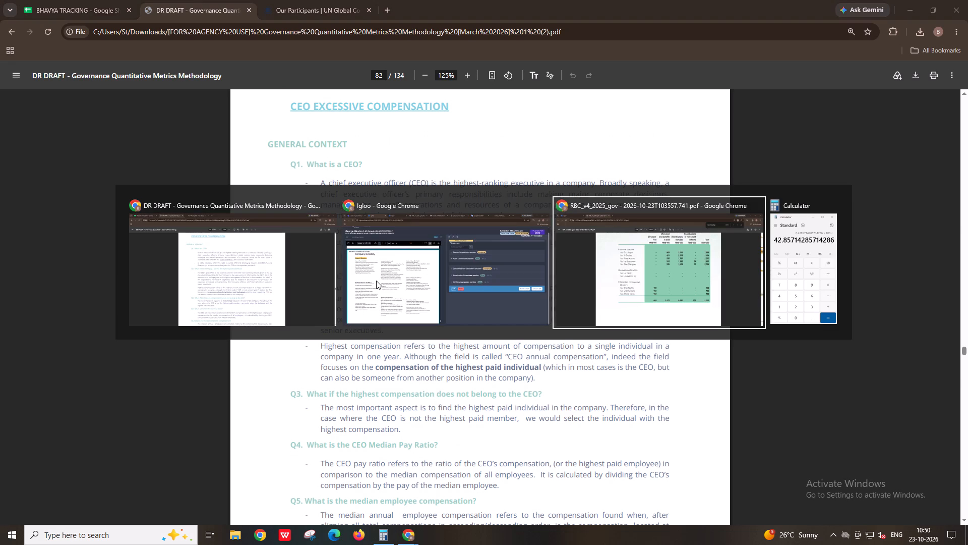
pyautogui.hotkey('alt', 'Tab')
pyautogui.hotkey('alt', 'Tab')
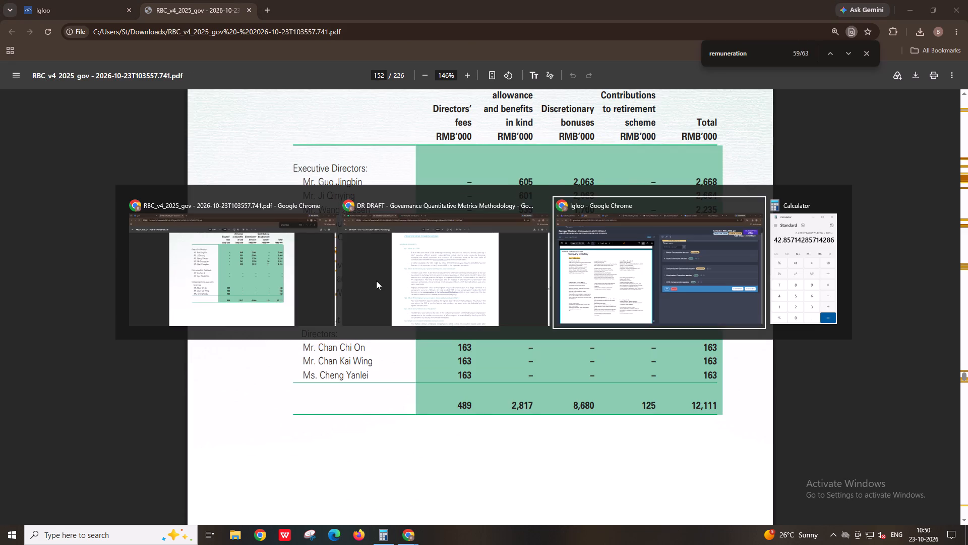
pyautogui.hotkey('alt', 'Tab')
pyautogui.hotkey('alt', 'Tab')
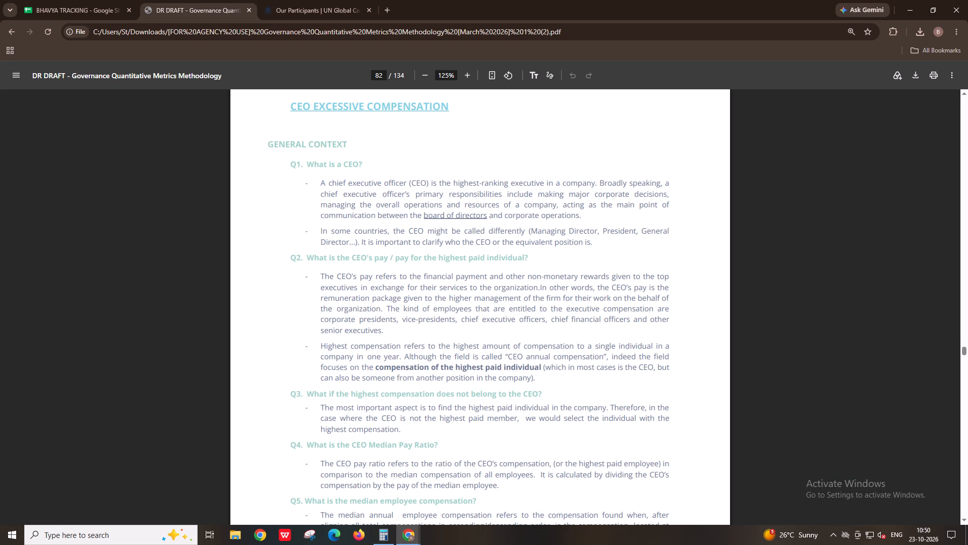
# Read the CEO Excessive Compensation definitions, collection steps and Ceo_annual_compensation rules, including the priority order for executive and non-executive directors' remuneration.
pyautogui.scroll(-2, 372, 269)
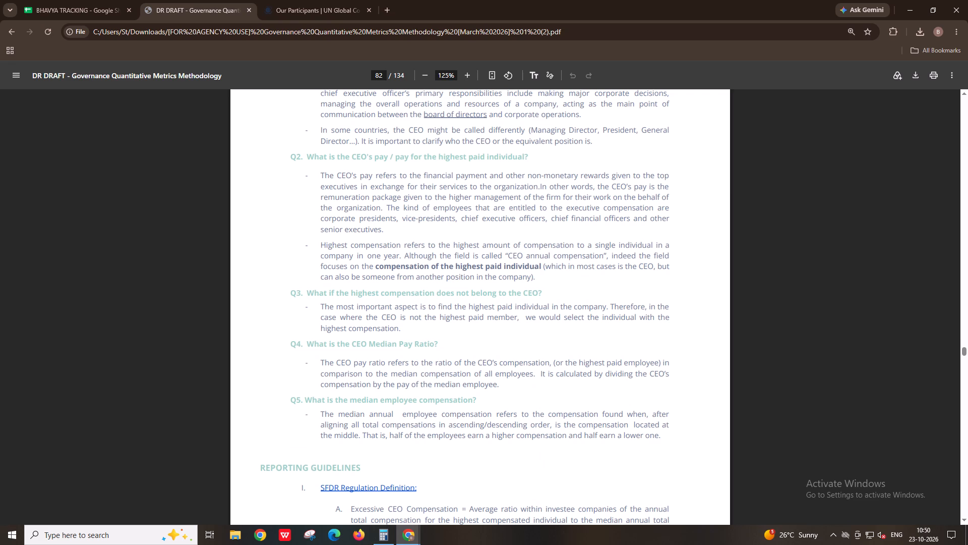
pyautogui.scroll(-5, 365, 269)
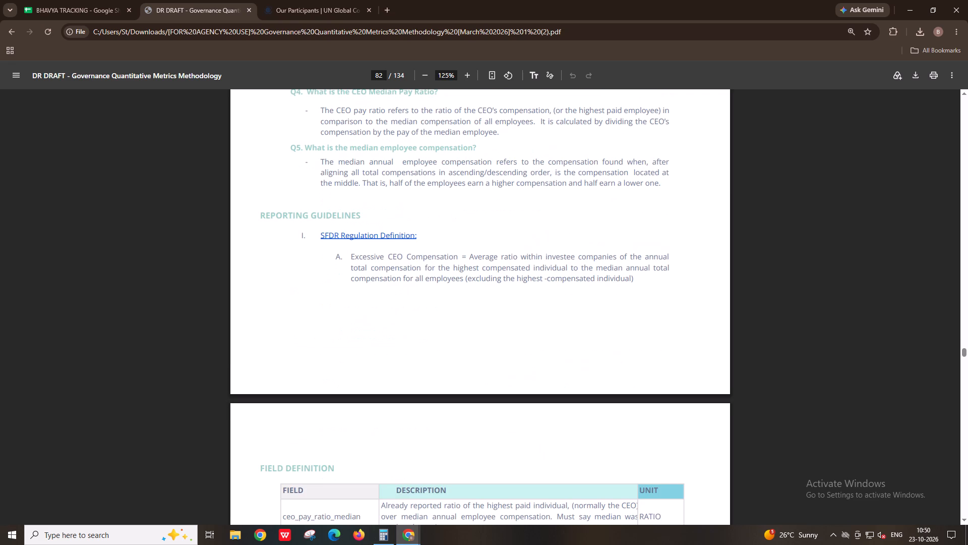
pyautogui.scroll(-12, 362, 271)
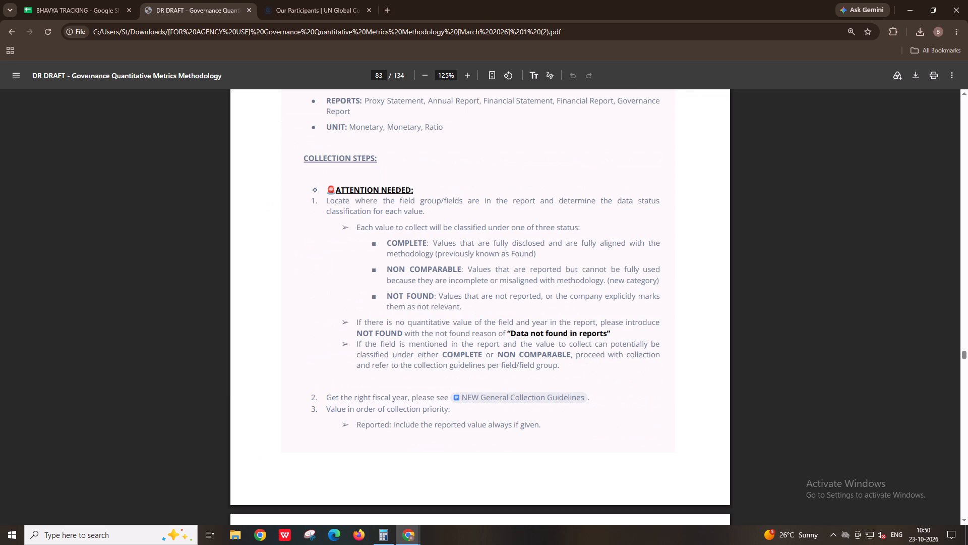
pyautogui.scroll(-7, 361, 273)
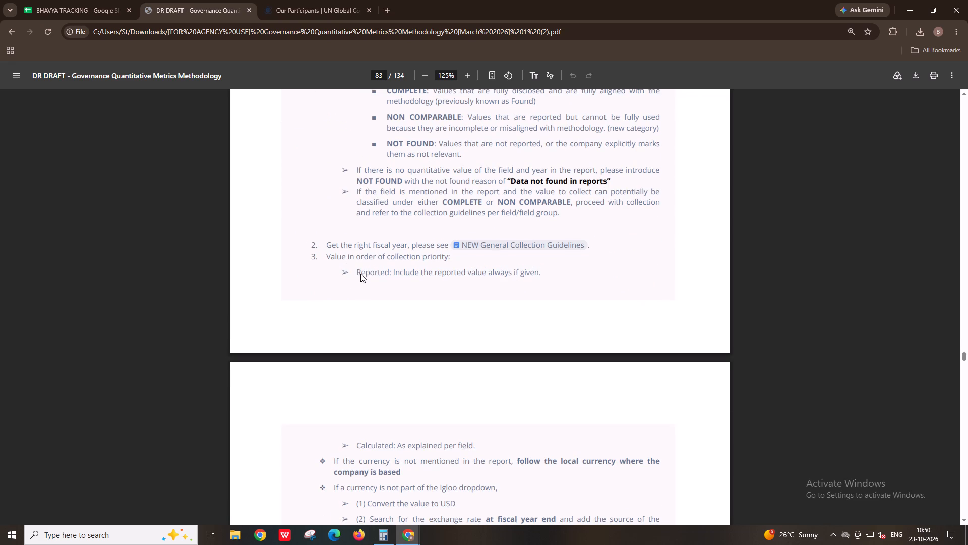
pyautogui.scroll(-3, 360, 274)
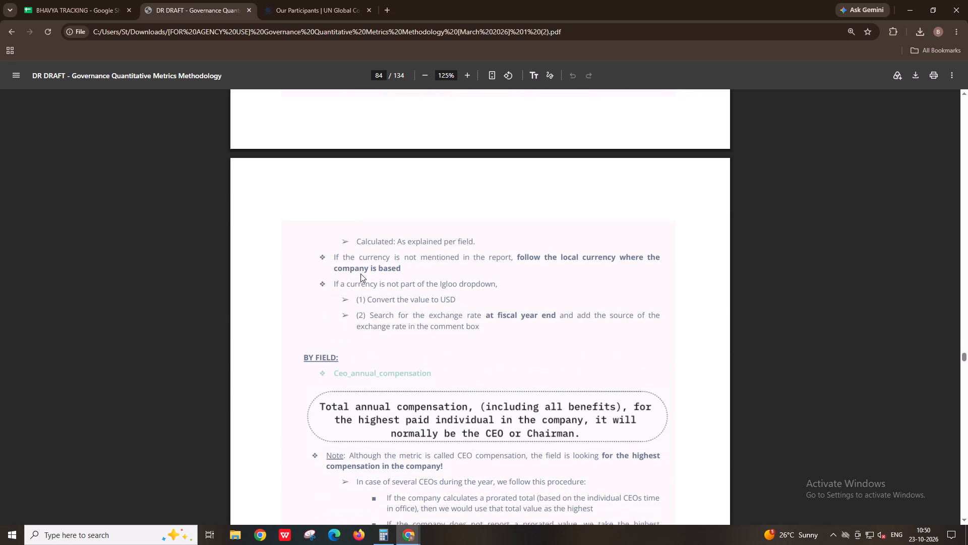
pyautogui.scroll(-1, 360, 274)
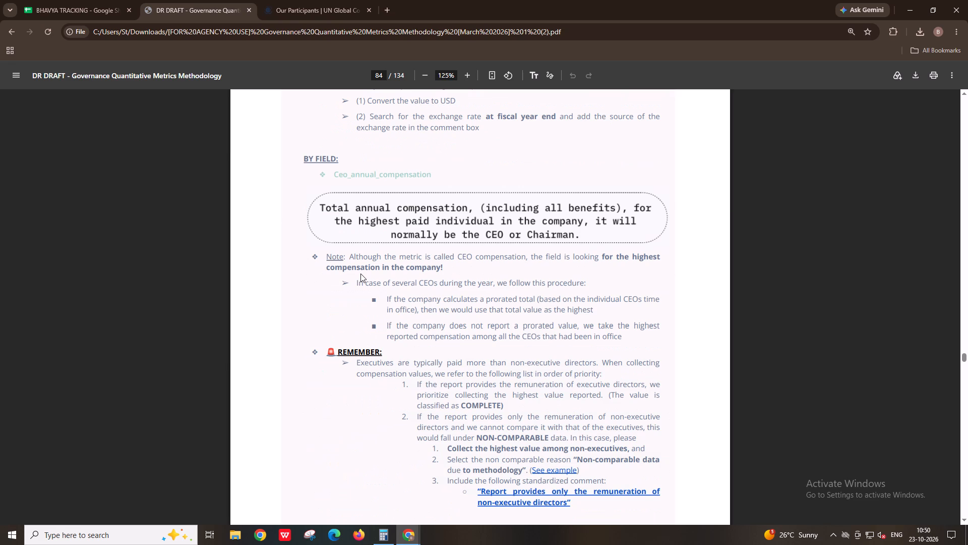
pyautogui.scroll(-1, 360, 274)
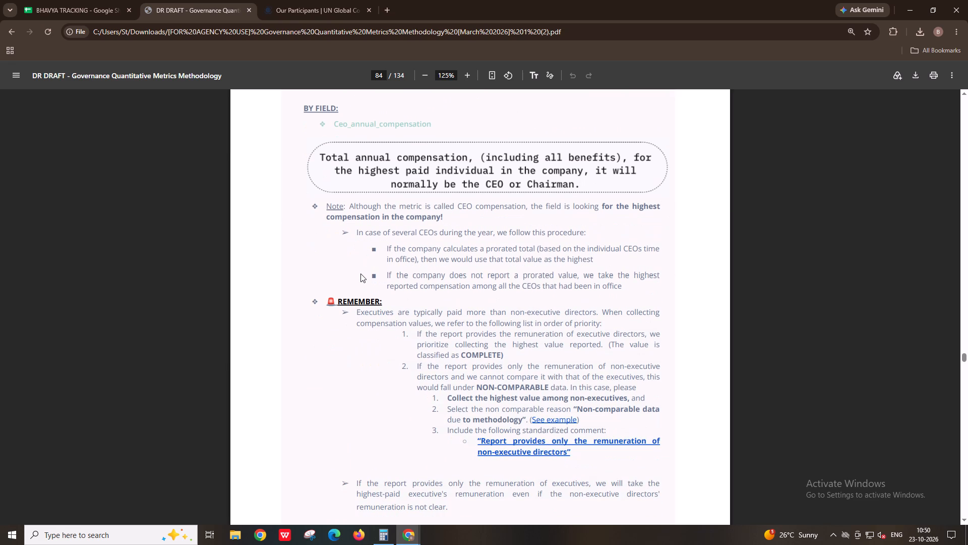
pyautogui.hotkey('alt', 'Tab')
pyautogui.hotkey('alt', 'Tab')
pyautogui.hotkey('alt', 'Tab')
pyautogui.hotkey('alt', 'Tab')
pyautogui.keyDown('ctrl'); pyautogui.scroll(1, 478, 255); pyautogui.keyUp('ctrl')
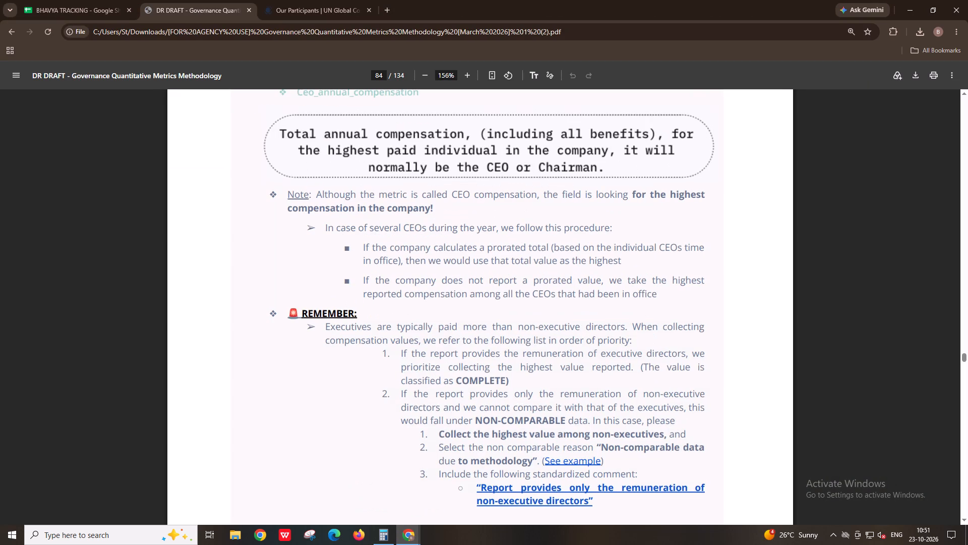
pyautogui.scroll(-3, 474, 252)
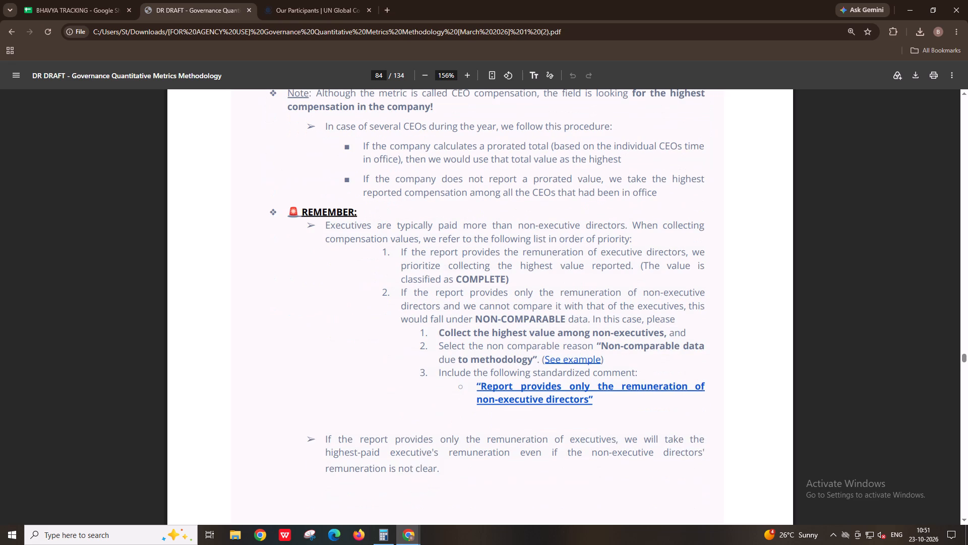
# Review the methodology's rules for Total_median_annual_compensation and Ceo_pay_ratio_median, including the reported-ratio notes and the data-not-found cases.
pyautogui.scroll(-11, 474, 252)
pyautogui.scroll(1, 474, 252)
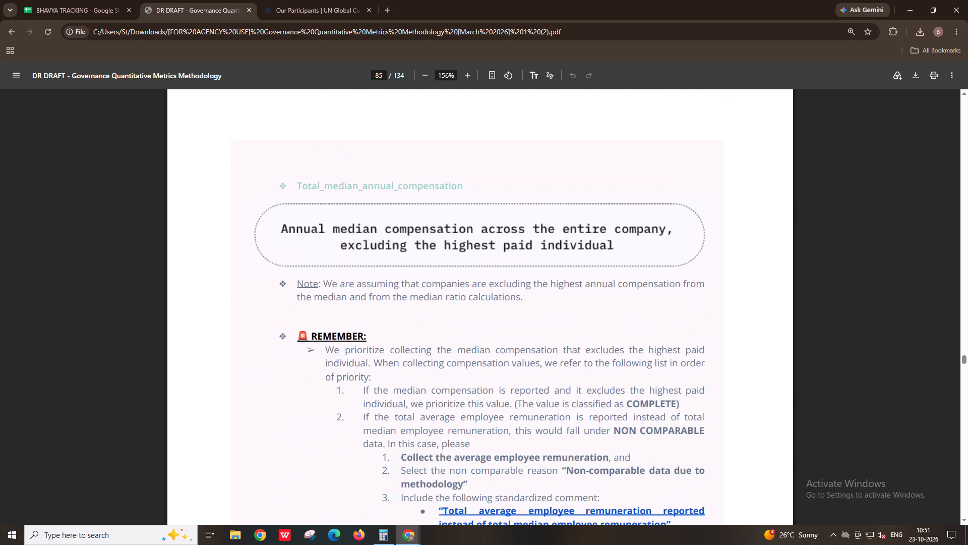
pyautogui.scroll(-15, 474, 252)
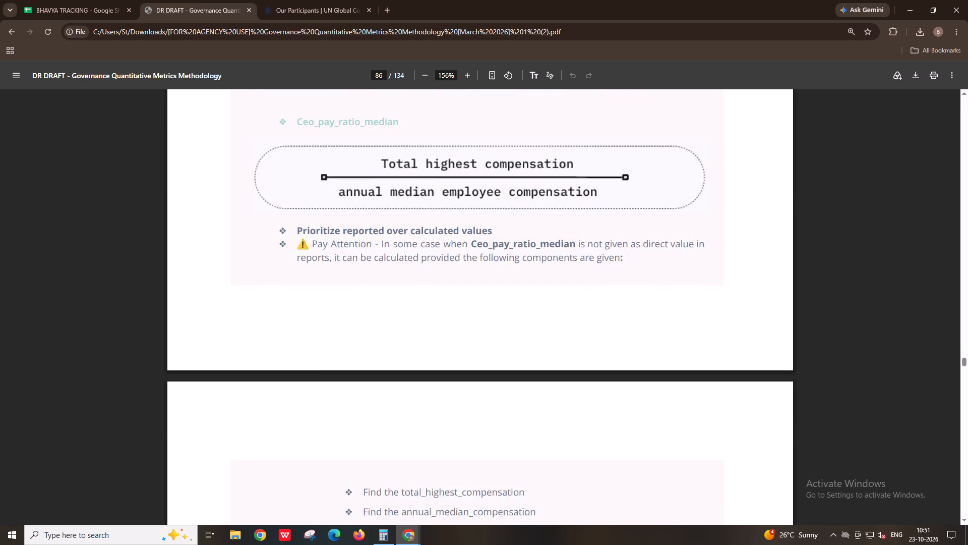
pyautogui.hotkey('alt', 'Tab')
pyautogui.hotkey('alt', 'Tab')
pyautogui.scroll(-4, 471, 257)
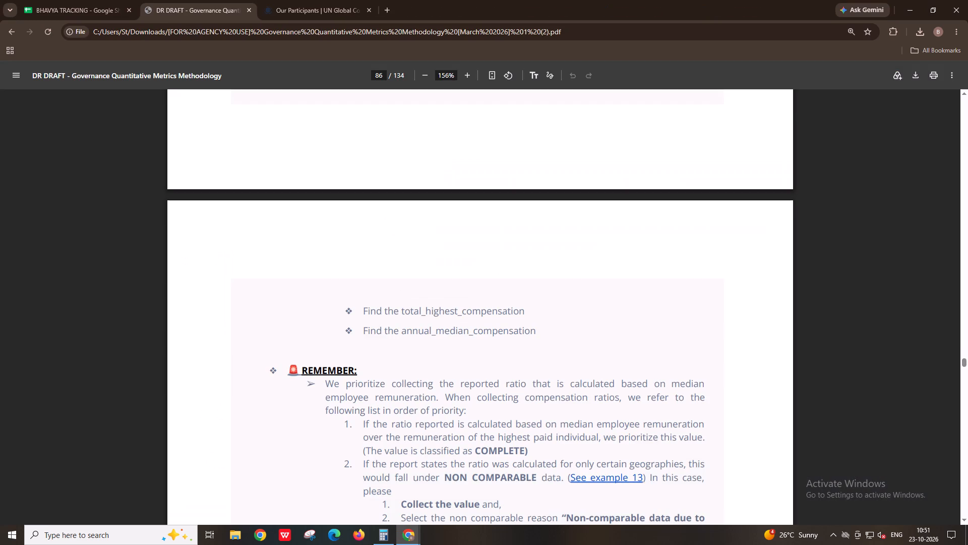
pyautogui.scroll(-8, 471, 257)
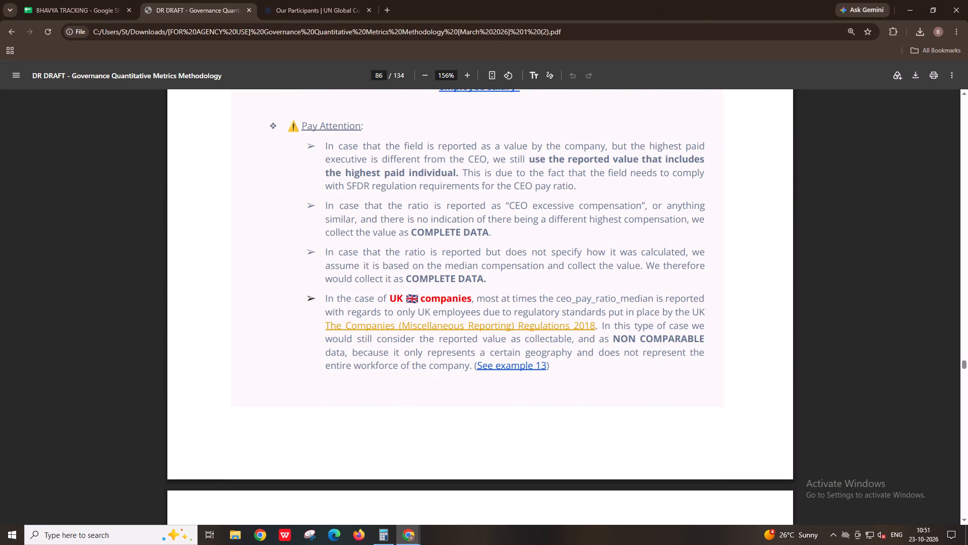
pyautogui.scroll(-13, 471, 257)
pyautogui.scroll(-14, 473, 256)
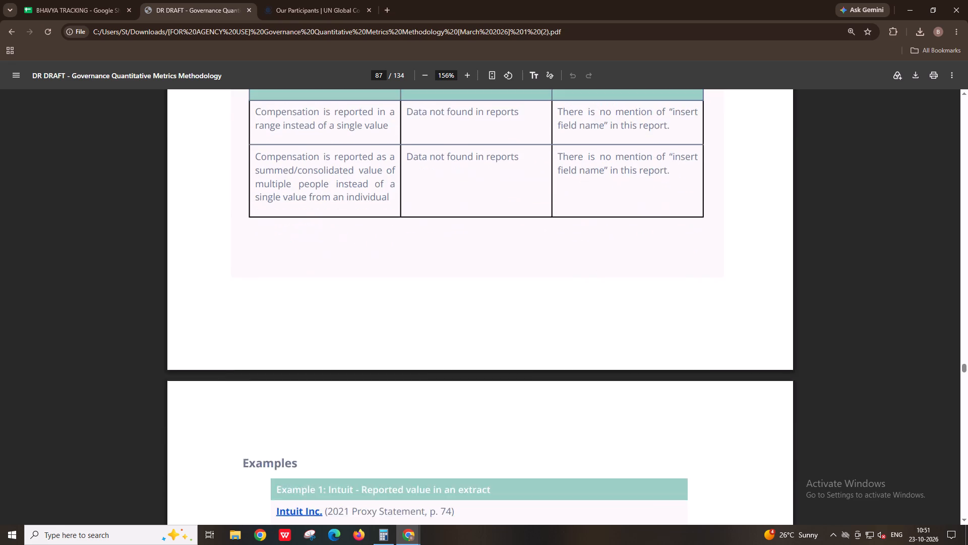
# Look through the worked CEO compensation examples, from Intuit onward, up to the start of the Appendices.
pyautogui.scroll(-16, 473, 256)
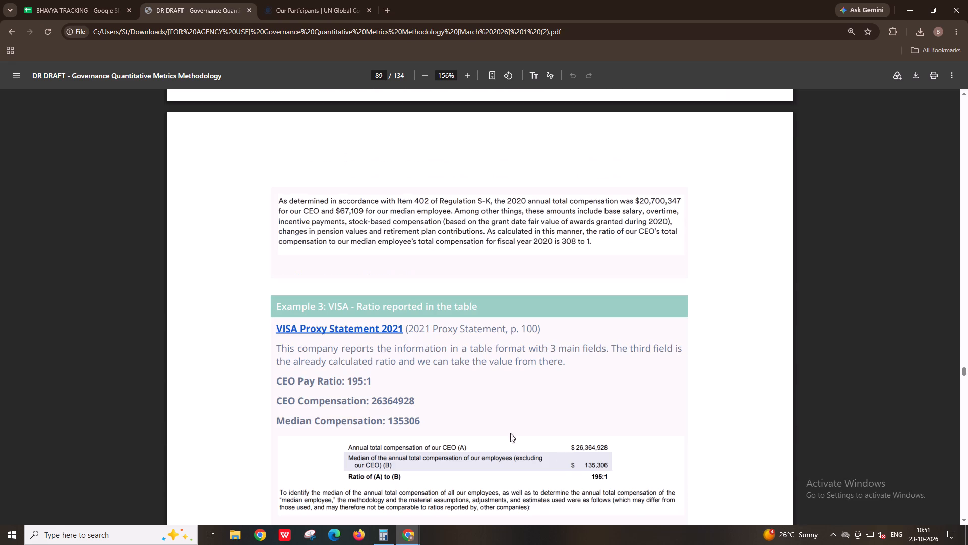
pyautogui.scroll(-20, 504, 430)
pyautogui.scroll(-2, 504, 430)
pyautogui.scroll(3, 493, 429)
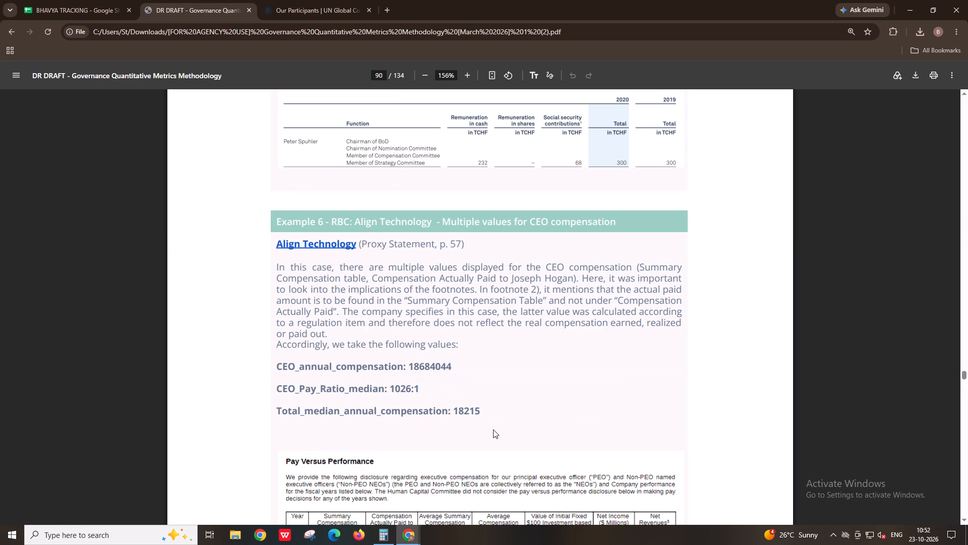
pyautogui.scroll(-9, 493, 429)
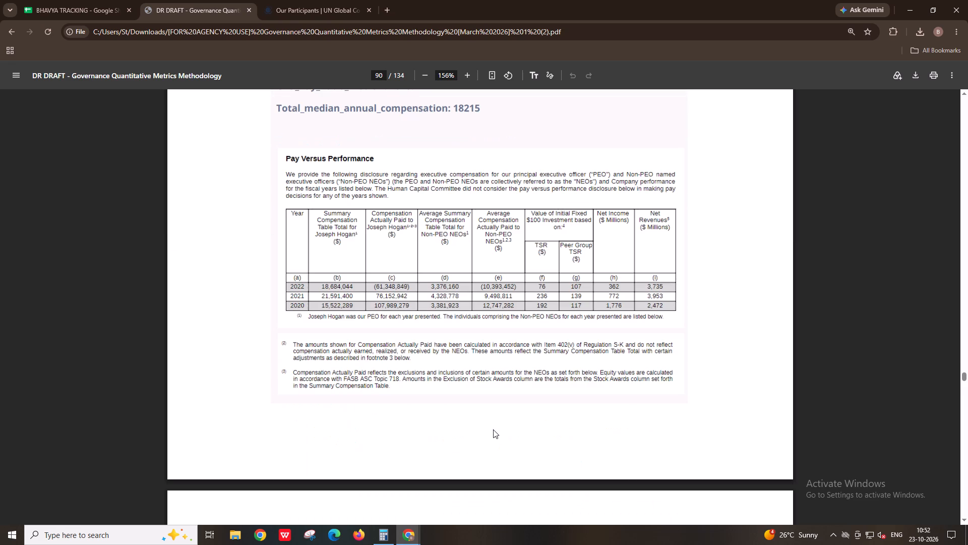
pyautogui.scroll(2, 493, 429)
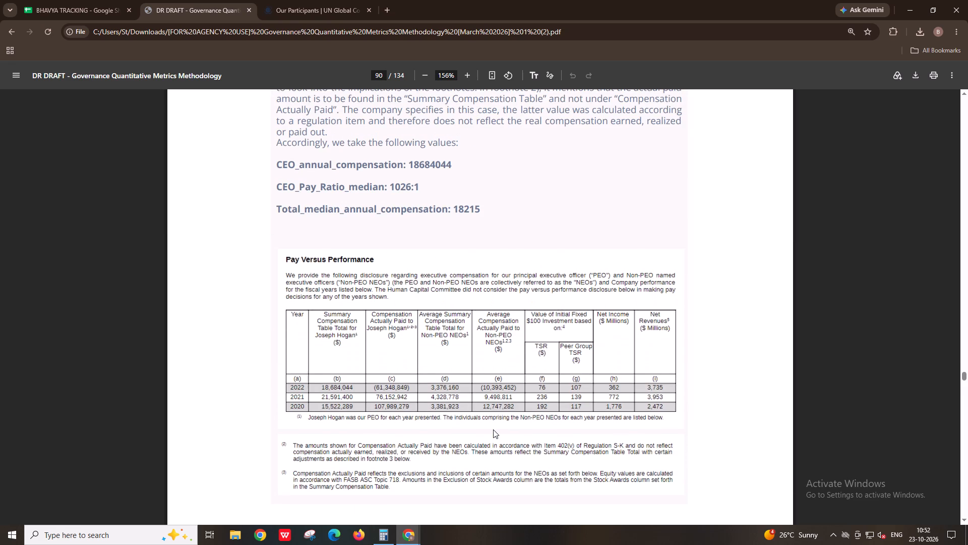
pyautogui.scroll(-9, 493, 429)
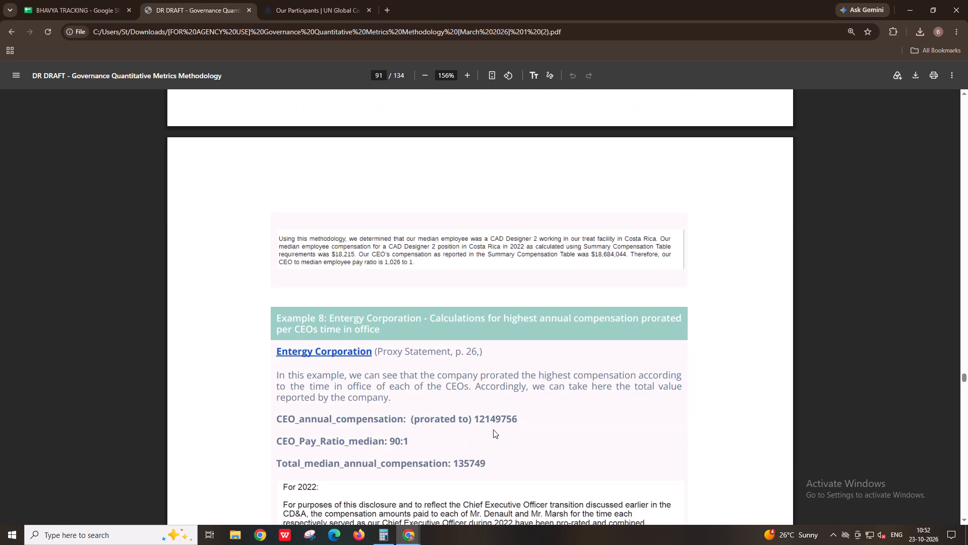
pyautogui.scroll(-12, 493, 429)
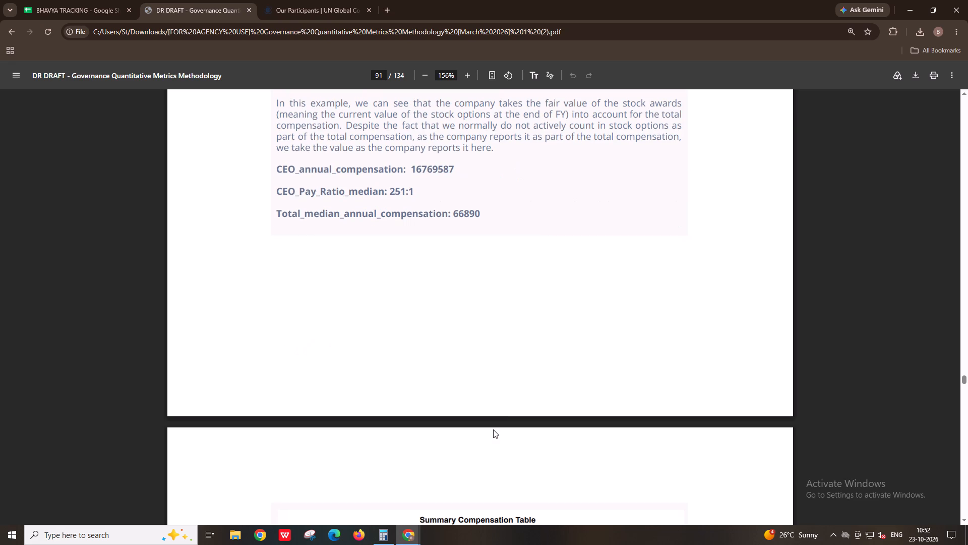
pyautogui.scroll(-15, 493, 429)
pyautogui.scroll(-9, 493, 429)
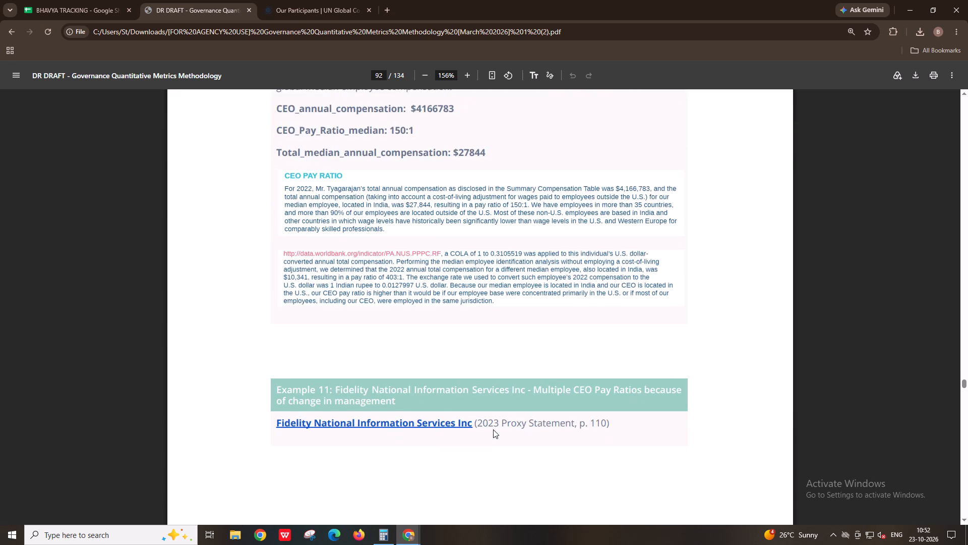
pyautogui.scroll(-14, 493, 429)
pyautogui.scroll(-20, 493, 429)
pyautogui.scroll(-5, 493, 429)
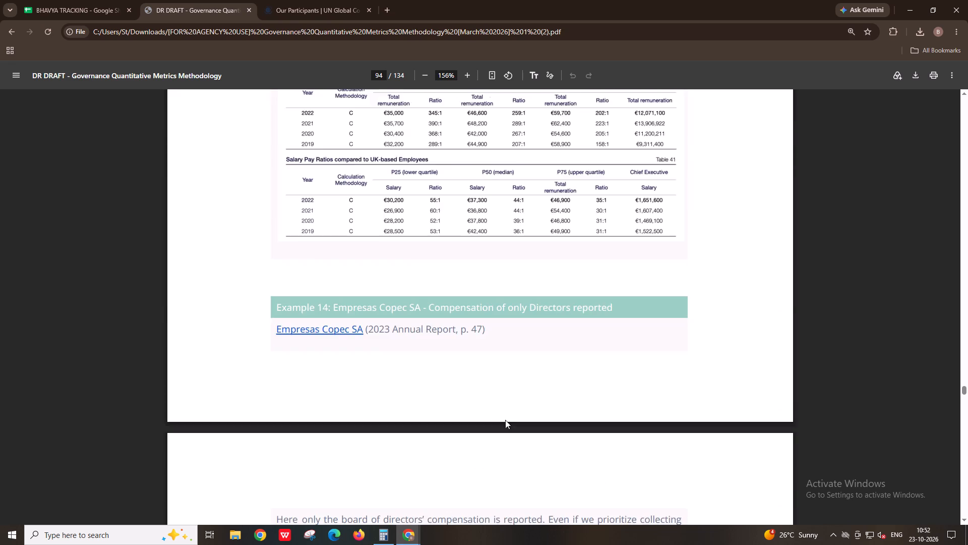
pyautogui.scroll(-20, 505, 420)
pyautogui.scroll(-16, 505, 420)
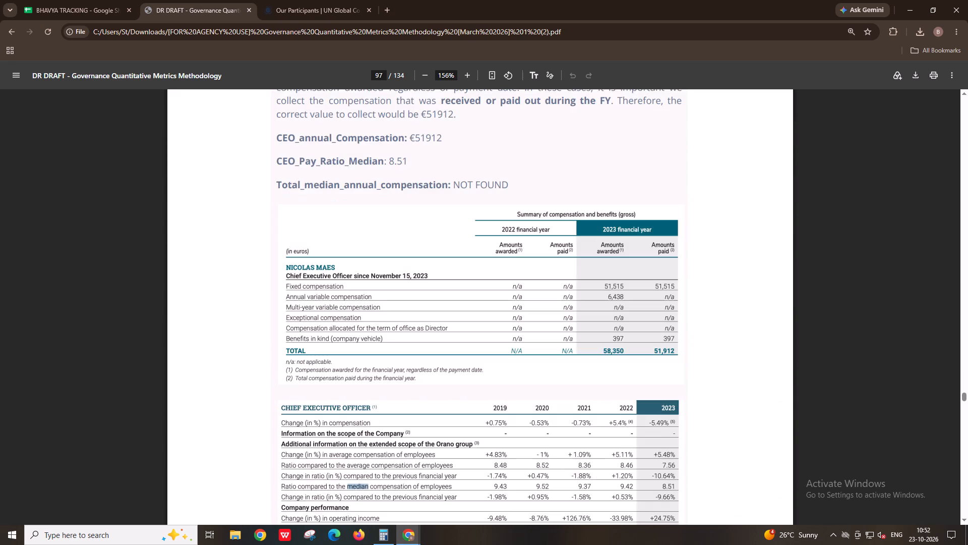
pyautogui.scroll(-8, 505, 420)
pyautogui.scroll(7, 506, 419)
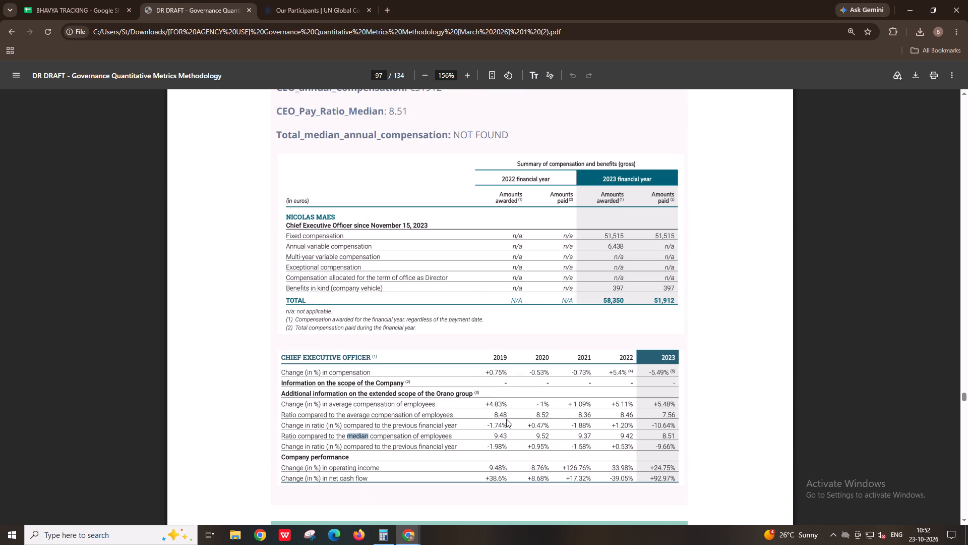
pyautogui.scroll(-15, 506, 419)
pyautogui.scroll(2, 506, 419)
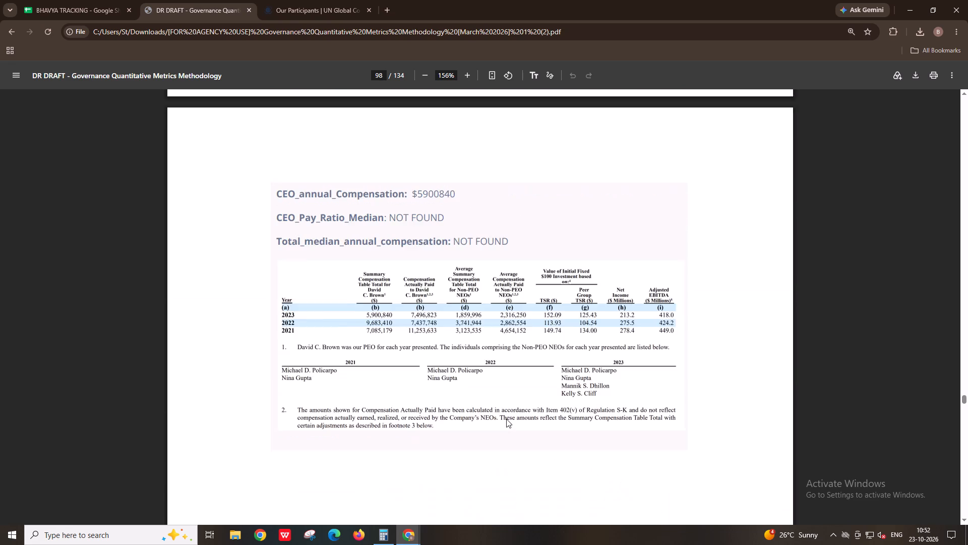
pyautogui.scroll(-9, 506, 419)
# Search the methodology PDF for "compensation".
pyautogui.hotkey('ctrl', 'f')
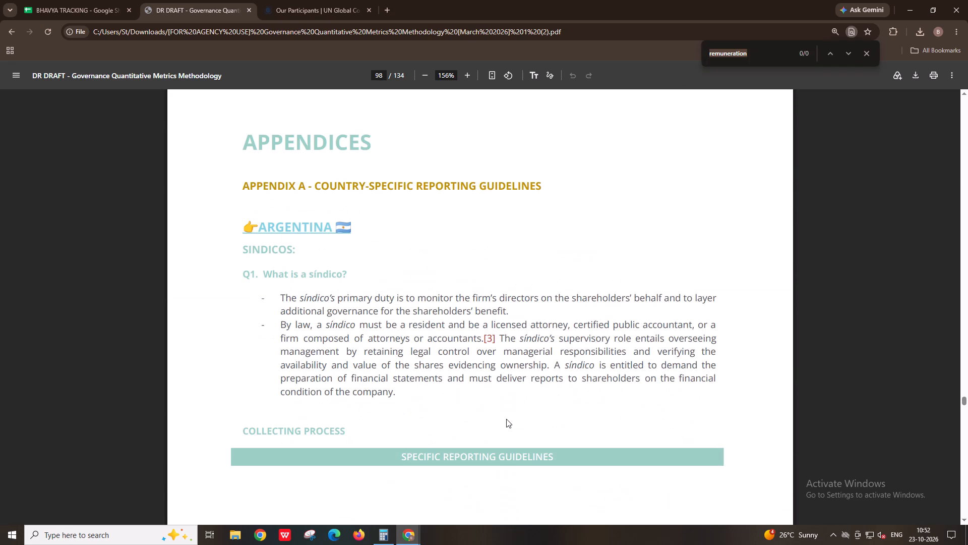
pyautogui.hotkey('alt', 'Tab')
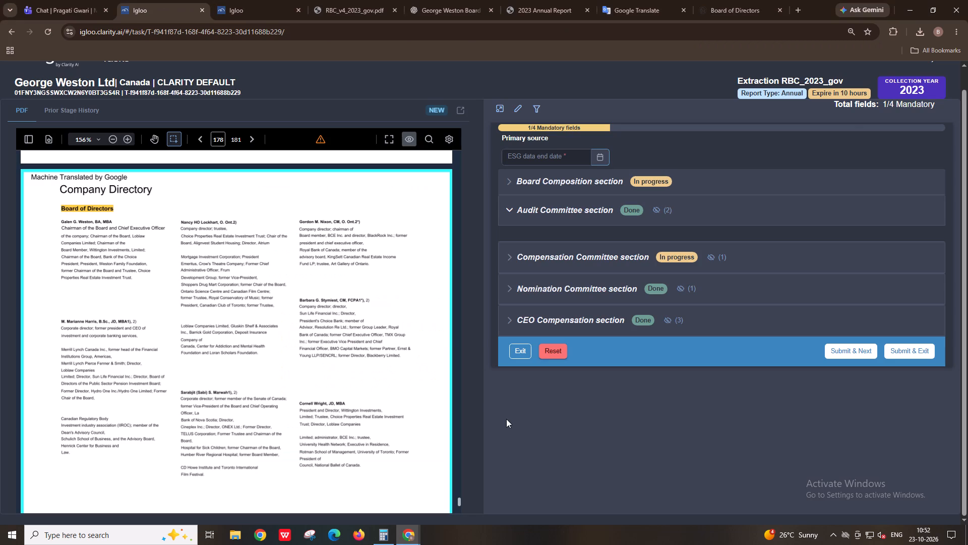
pyautogui.hotkey('alt', 'Tab')
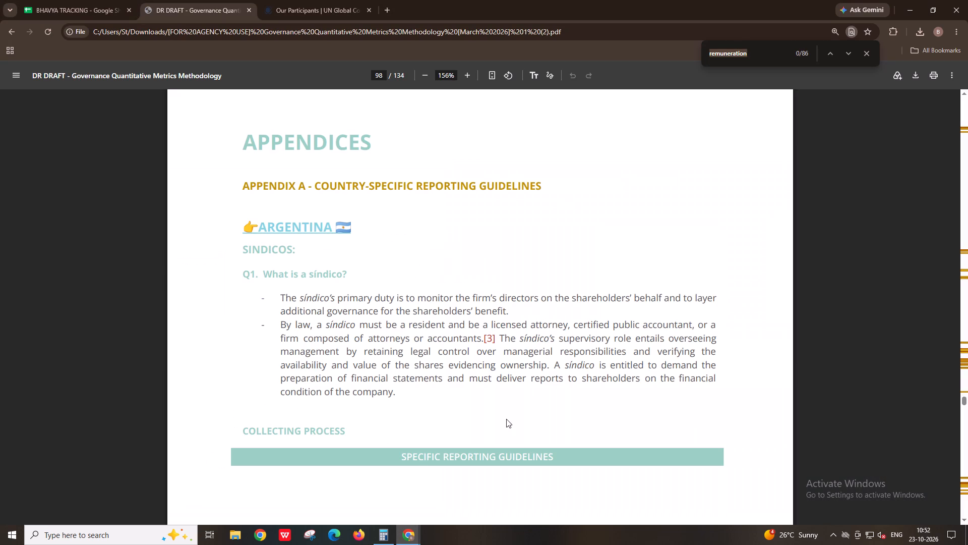
pyautogui.write('compensation')
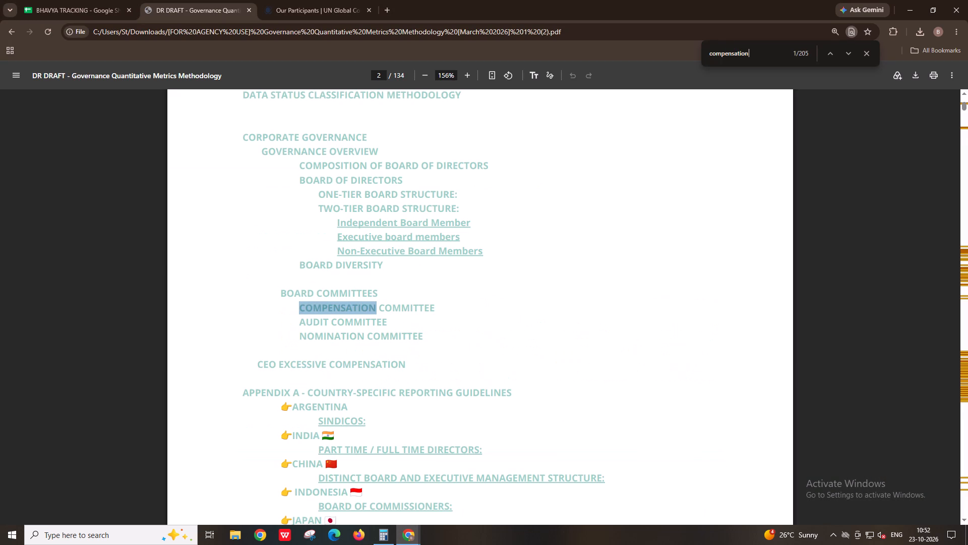
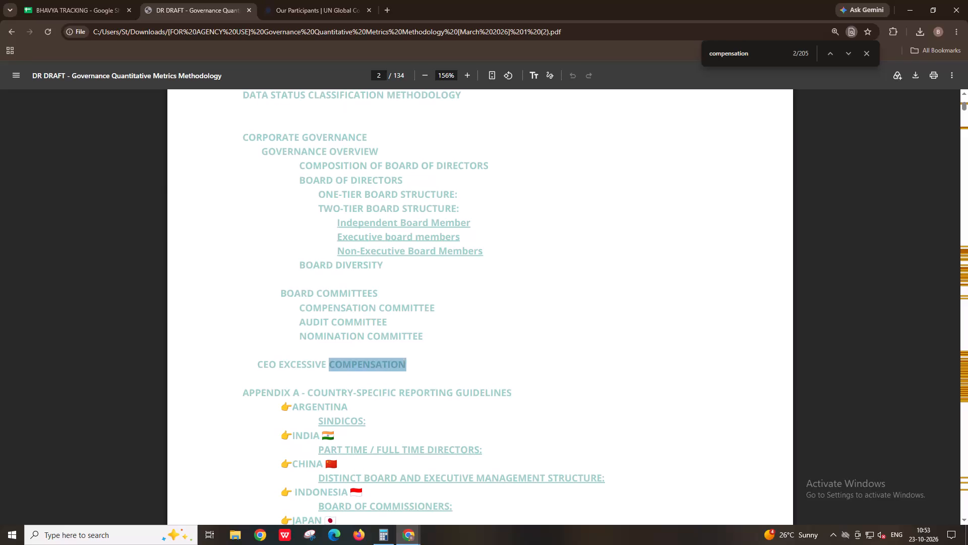
# Browse the methodology's "compensation" matches, going backward from the end of the document to the CEO compensation examples around Example 18.
pyautogui.press('Return')
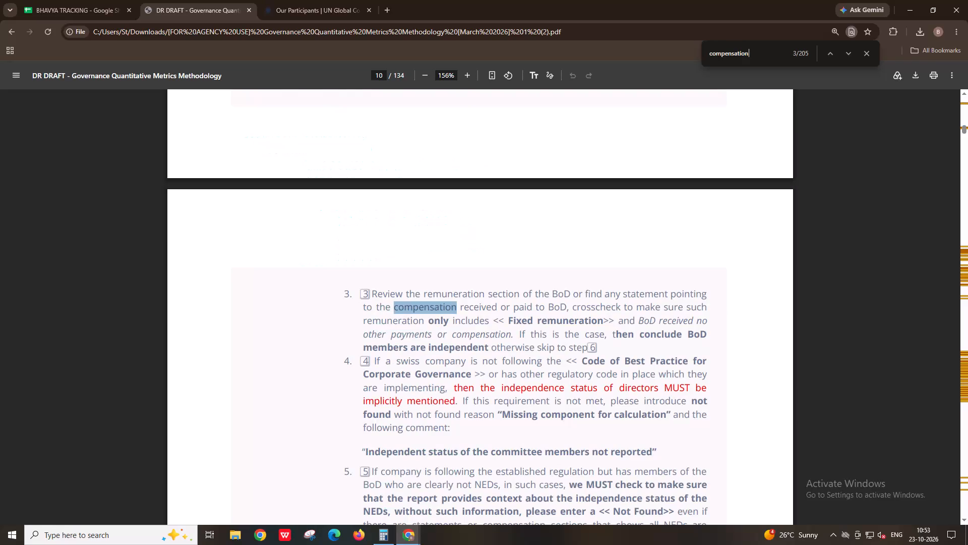
pyautogui.hotkey('shift', 'Return')
pyautogui.hotkey('shift', 'Return')
pyautogui.hotkey('shift', 'Return')
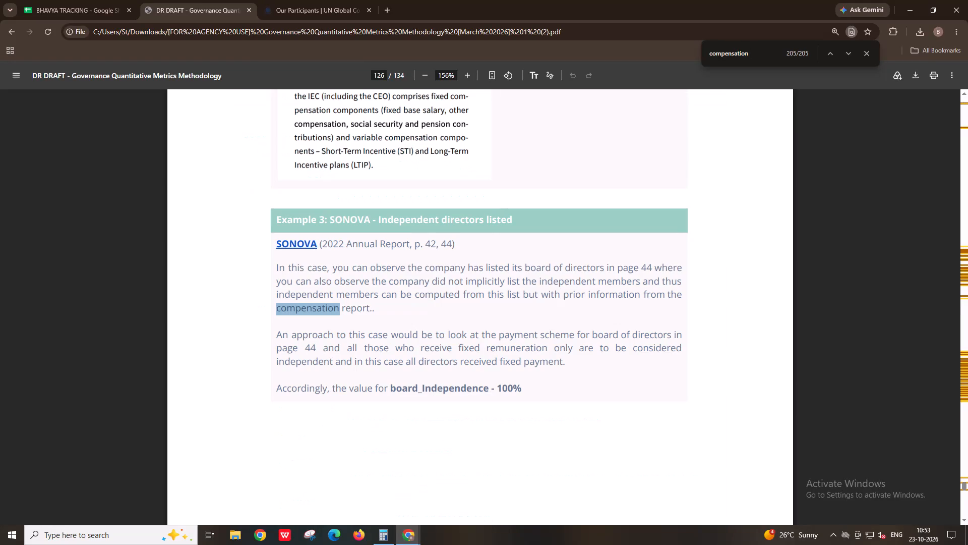
pyautogui.hotkey('shift', 'Return')
pyautogui.hotkey('shift', 'Return')
pyautogui.hotkey('shift', 'Return')
pyautogui.hotkey('shift', 'Return')
pyautogui.hotkey('shift', 'Return')
pyautogui.hotkey('shift', 'Return')
pyautogui.hotkey('shift', 'Return')
pyautogui.hotkey('shift', 'Return')
pyautogui.hotkey('shift', 'Return')
pyautogui.hotkey('shift', 'Return')
pyautogui.hotkey('shift', 'Return')
pyautogui.hotkey('shift', 'Return')
pyautogui.hotkey('shift', 'Return')
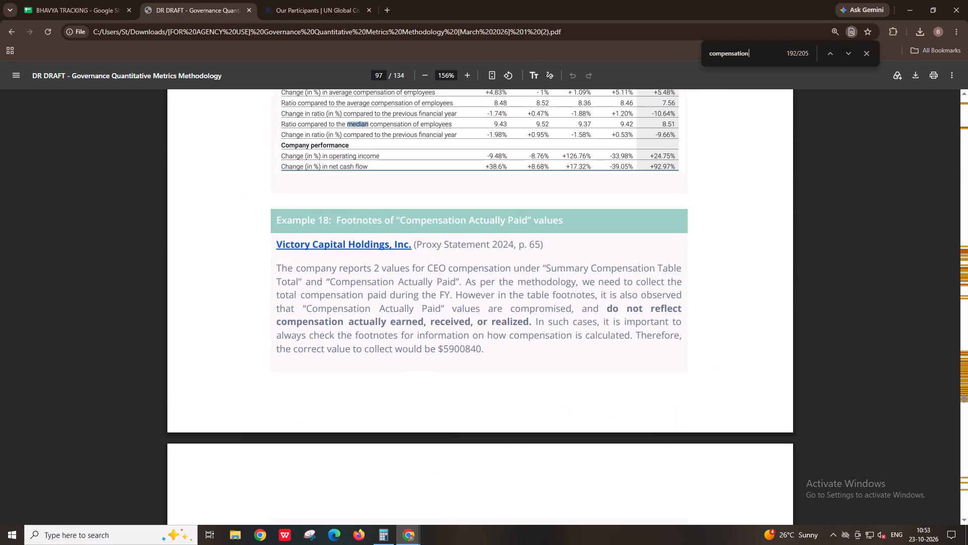
# Switch to the George Weston Ltd RBC_2023_gov extraction in Igloo.
pyautogui.hotkey('alt', 'Tab')
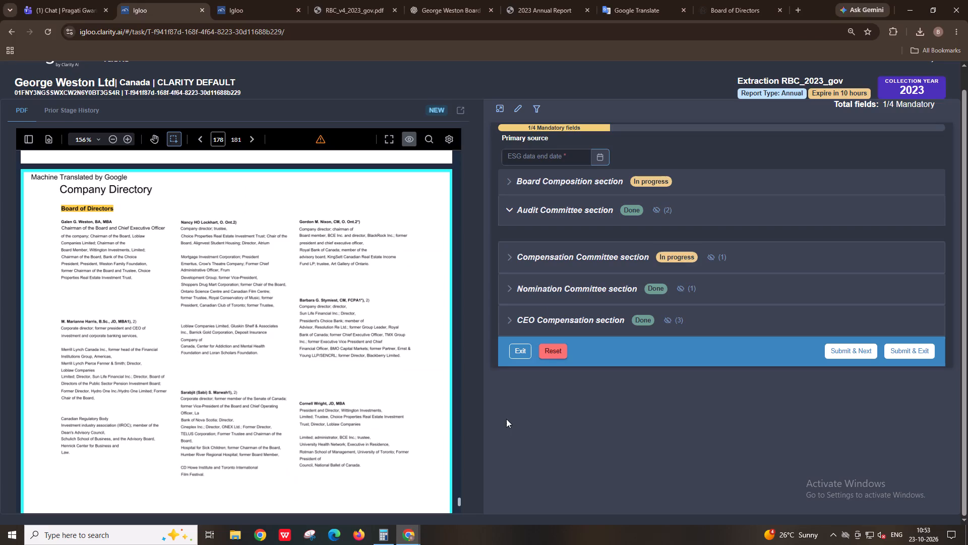
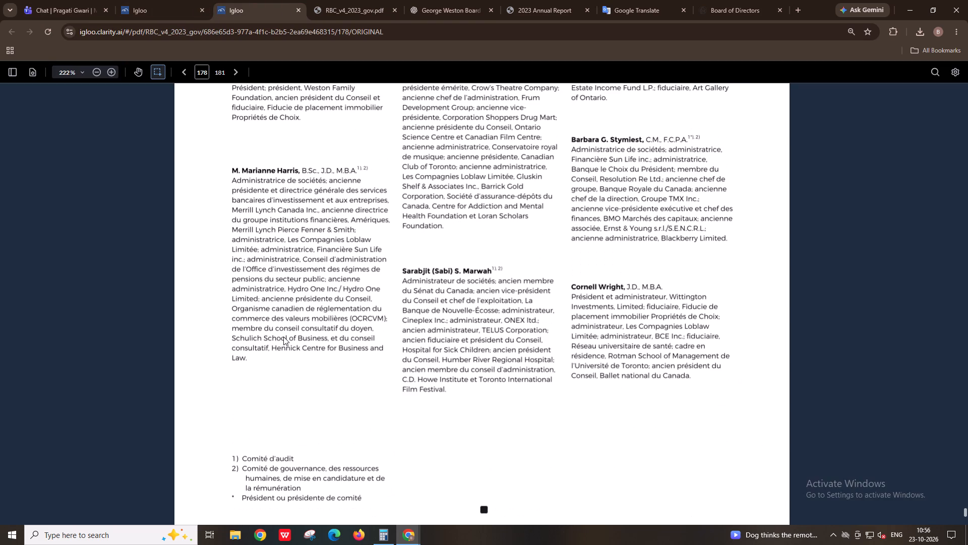
# Look through the closing pages of the original French 2023 annual report, going backward from the board directory on page 178.
pyautogui.scroll(11, 283, 337)
pyautogui.scroll(-1, 283, 337)
pyautogui.scroll(6, 283, 337)
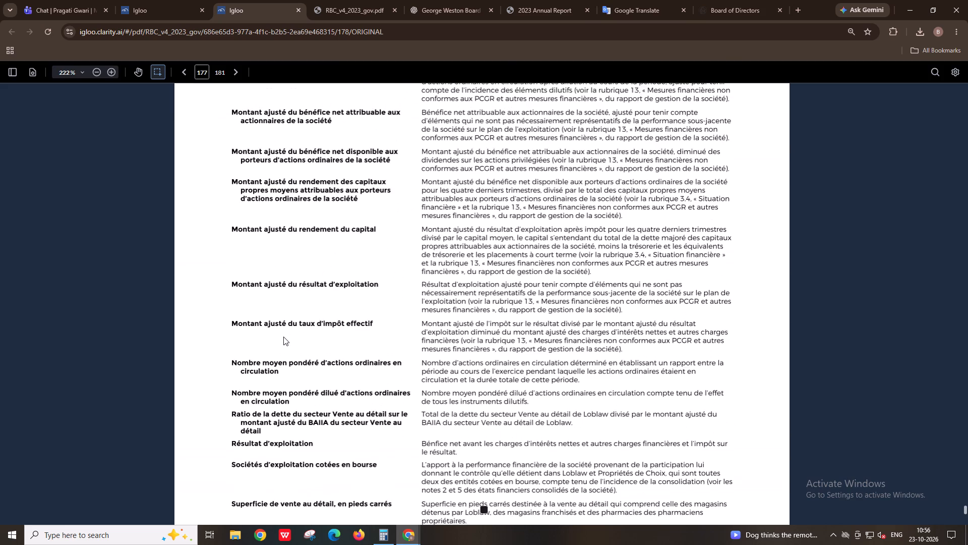
pyautogui.scroll(6, 283, 337)
pyautogui.scroll(20, 283, 337)
pyautogui.scroll(13, 283, 337)
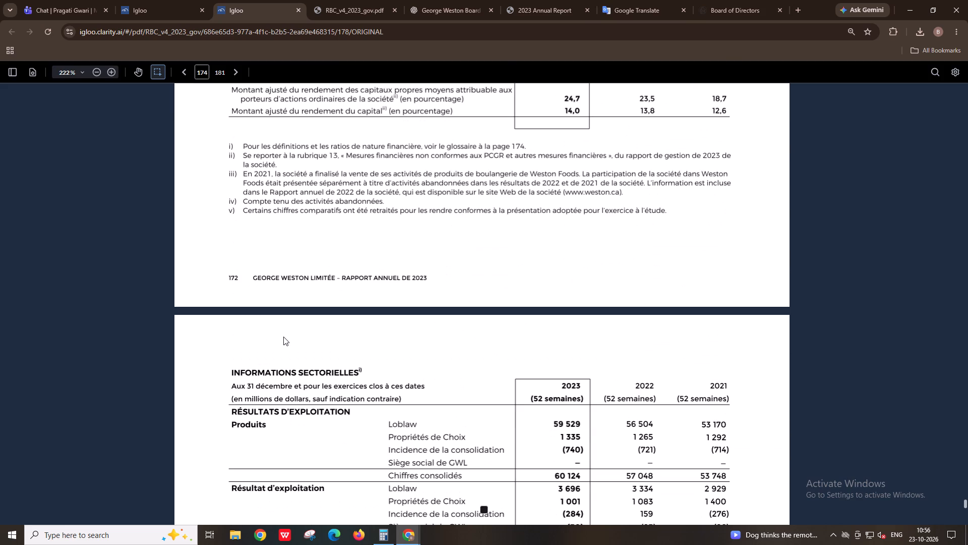
pyautogui.scroll(6, 283, 337)
pyautogui.click(155, 0)
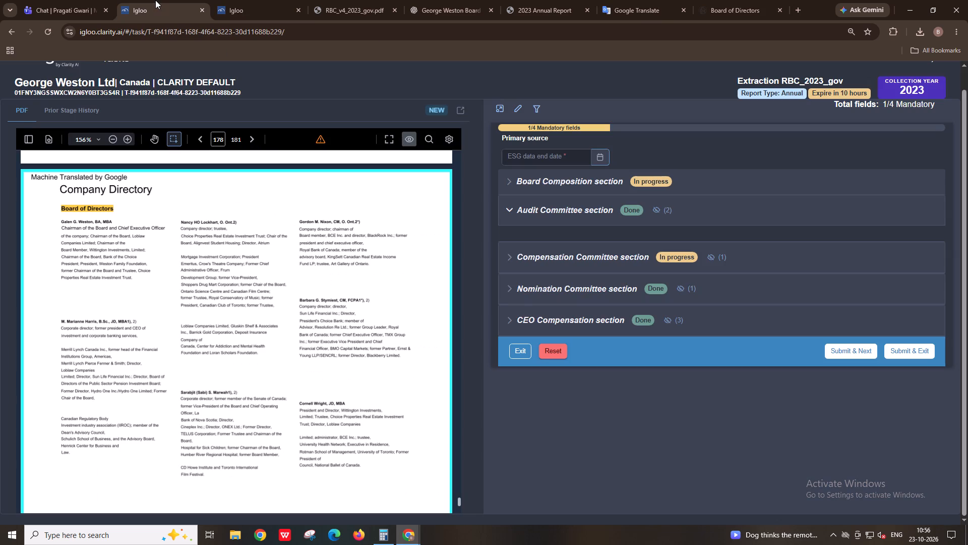
pyautogui.click(288, 0)
pyautogui.hotkey('ctrl', 'f')
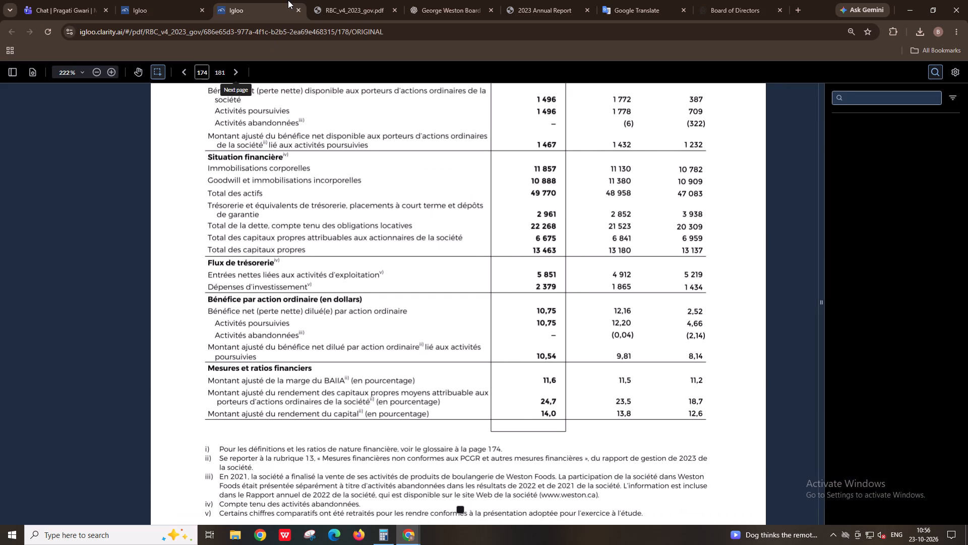
pyautogui.press('Escape')
# Switch to the translated RBC_v4_2023_gov.pdf and search it for "audit c".
pyautogui.click(355, 0)
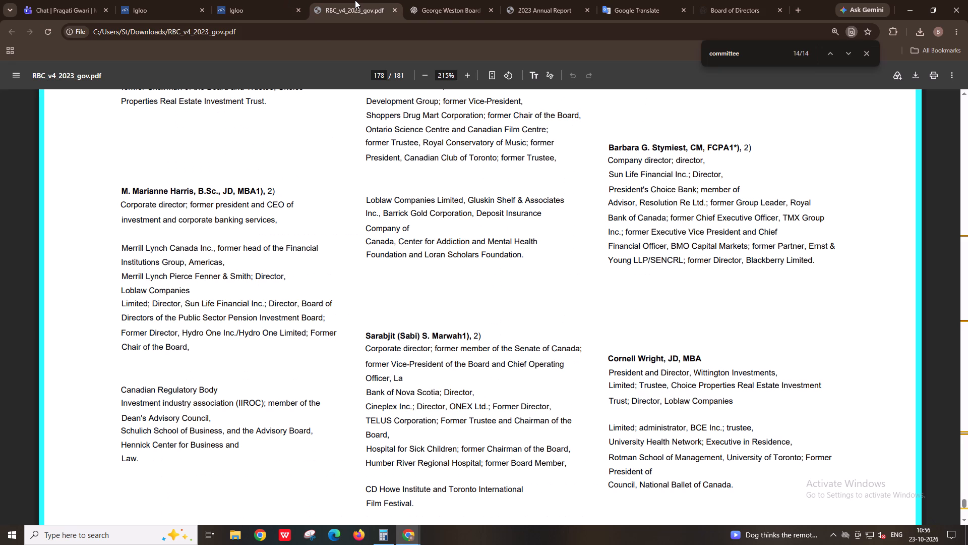
pyautogui.hotkey('ctrl', 'f')
pyautogui.write('audit c')
pyautogui.press('Return')
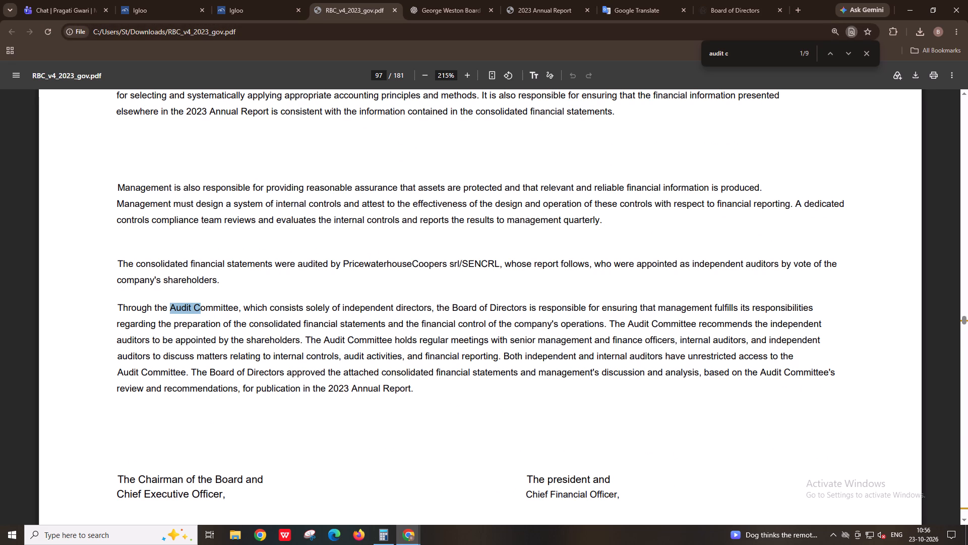
# Capture a screen snip of the page 97 paragraph stating that the Audit Committee consists solely of independent directors.
pyautogui.scroll(-1, 159, 305)
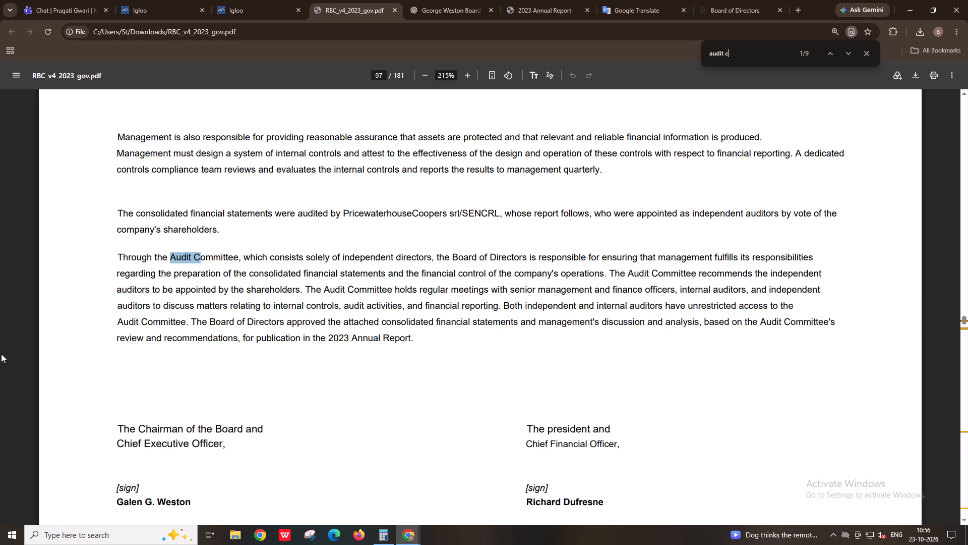
pyautogui.press('shift+super+s')
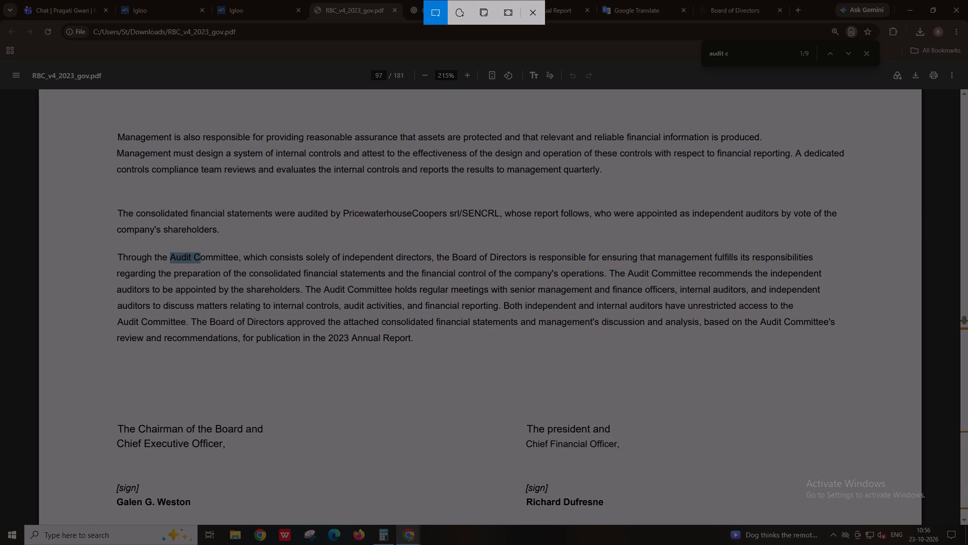
pyautogui.moveTo(101, 239); pyautogui.dragTo(865, 352)
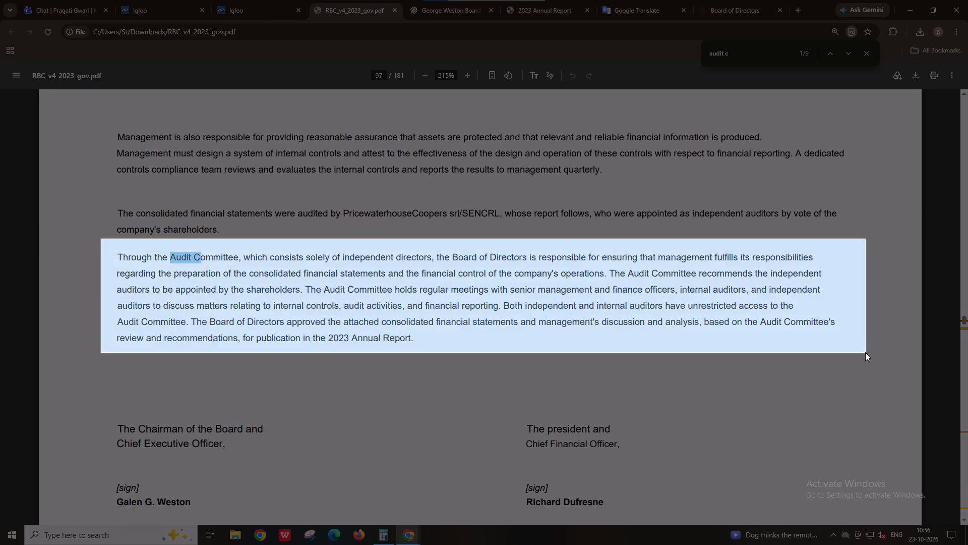
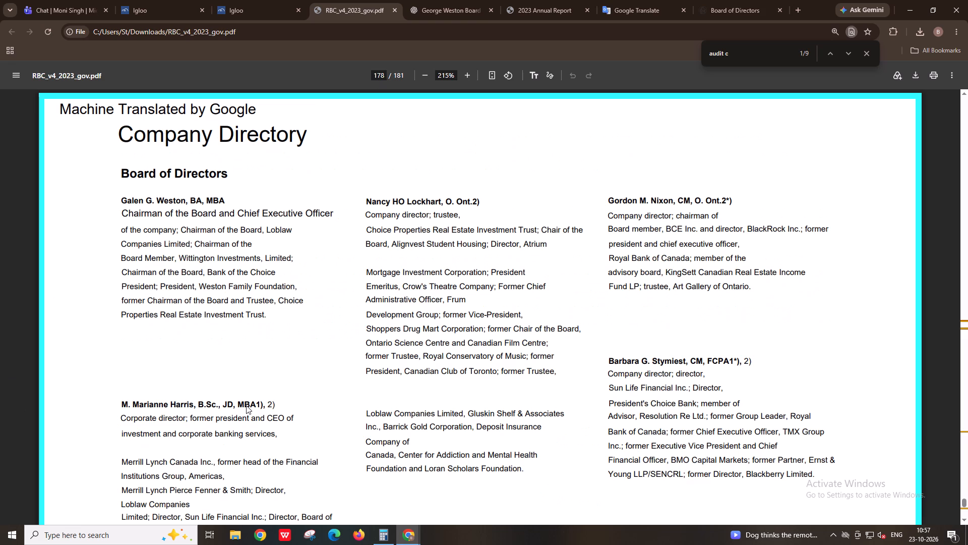
# Check the directors' committee footnotes in the Company Directory on page 178 of the translated 2023 report.
pyautogui.keyDown('ctrl'); pyautogui.scroll(-2, 255, 401); pyautogui.keyUp('ctrl')
pyautogui.scroll(-4, 255, 401)
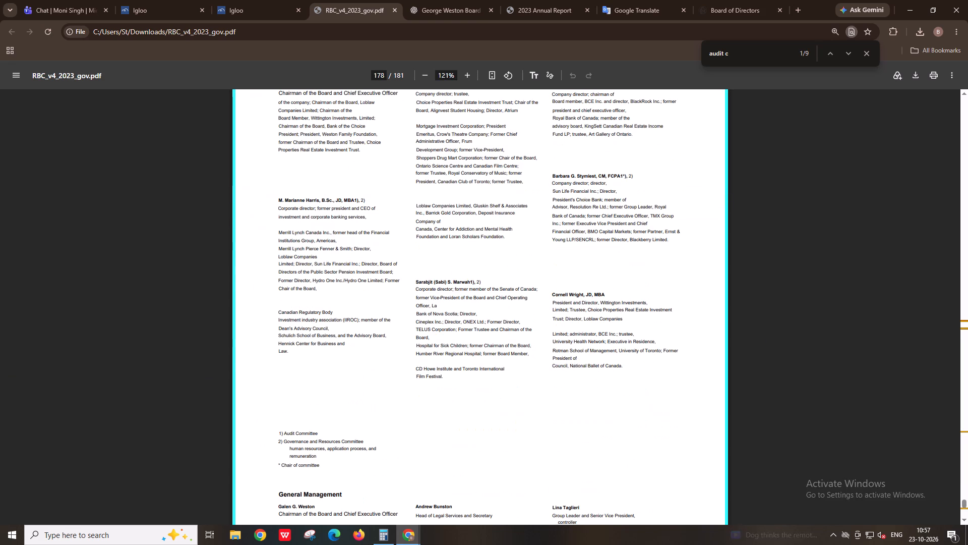
pyautogui.scroll(-2, 255, 401)
pyautogui.scroll(2, 255, 401)
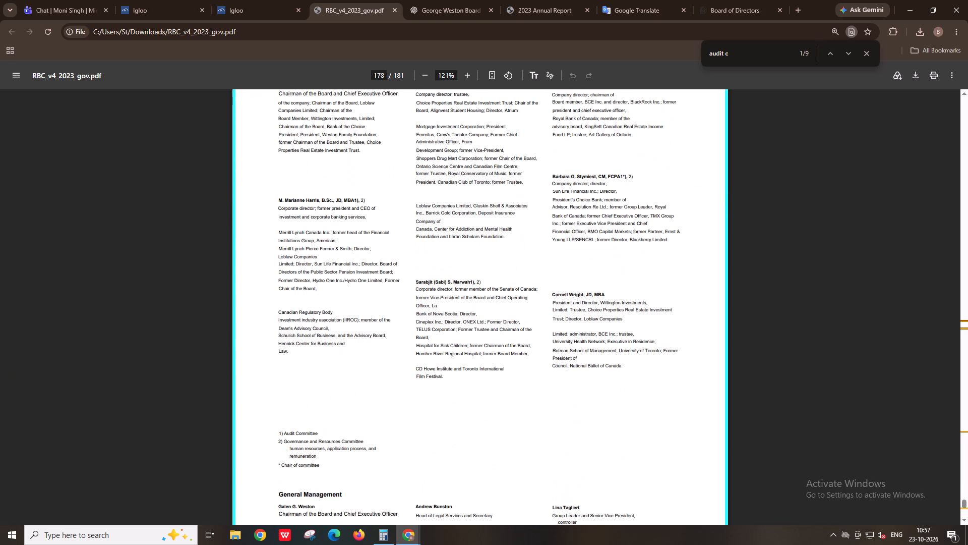
pyautogui.hotkey('alt', 'Tab')
pyautogui.hotkey('alt', 'Tab')
# Switch to the George Weston website's Board of Directors page and look through the directors' audit committee memberships.
pyautogui.click(694, 7)
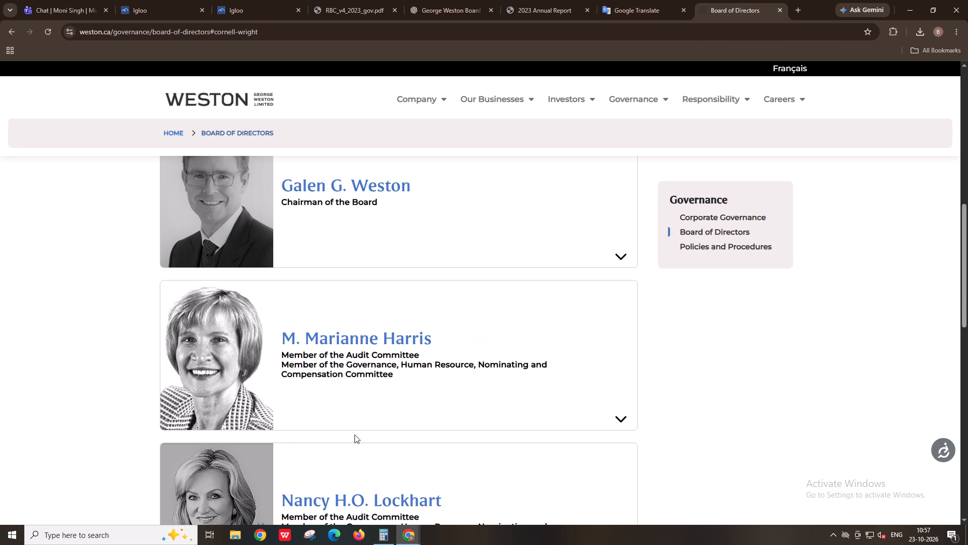
pyautogui.scroll(-14, 352, 437)
pyautogui.scroll(8, 355, 433)
pyautogui.scroll(15, 355, 433)
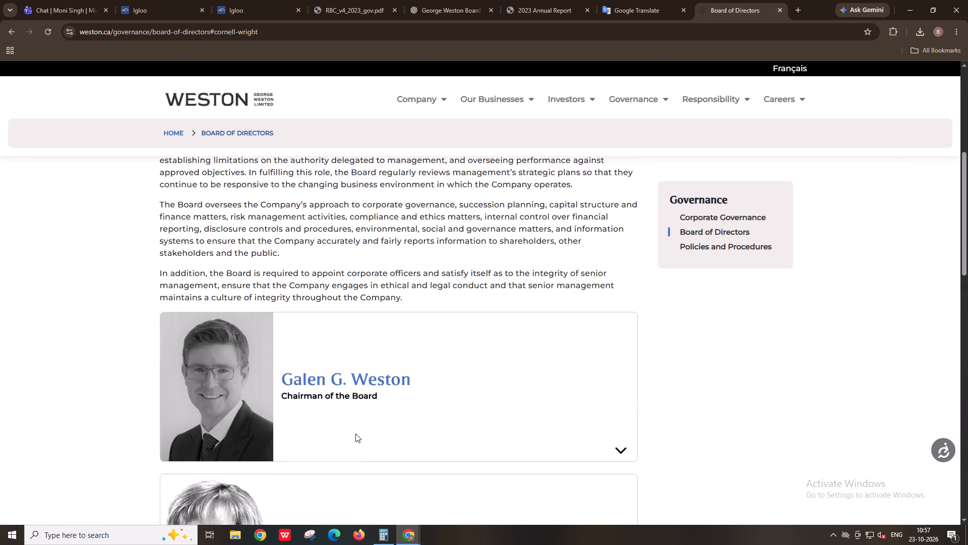
pyautogui.scroll(2, 355, 433)
pyautogui.scroll(-5, 355, 433)
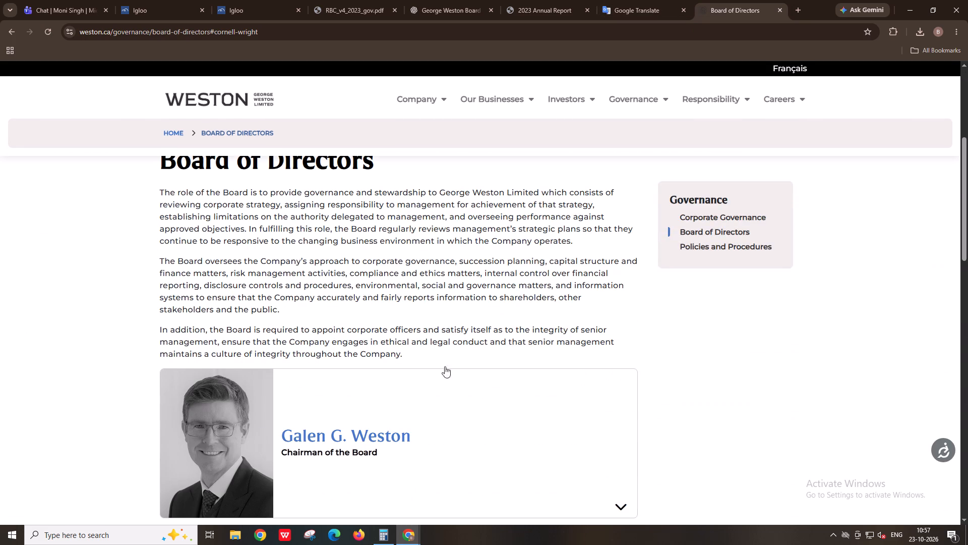
pyautogui.scroll(-9, 559, 320)
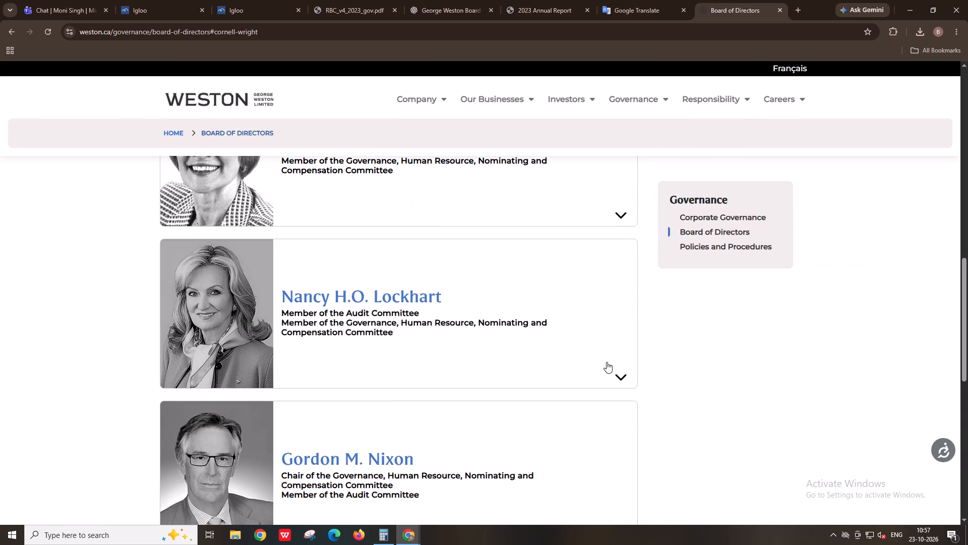
# Check the biography of audit committee member Lockhart and the Wright and Stymiest entries on the Board of Directors page.
pyautogui.click(615, 375)
pyautogui.scroll(-3, 615, 375)
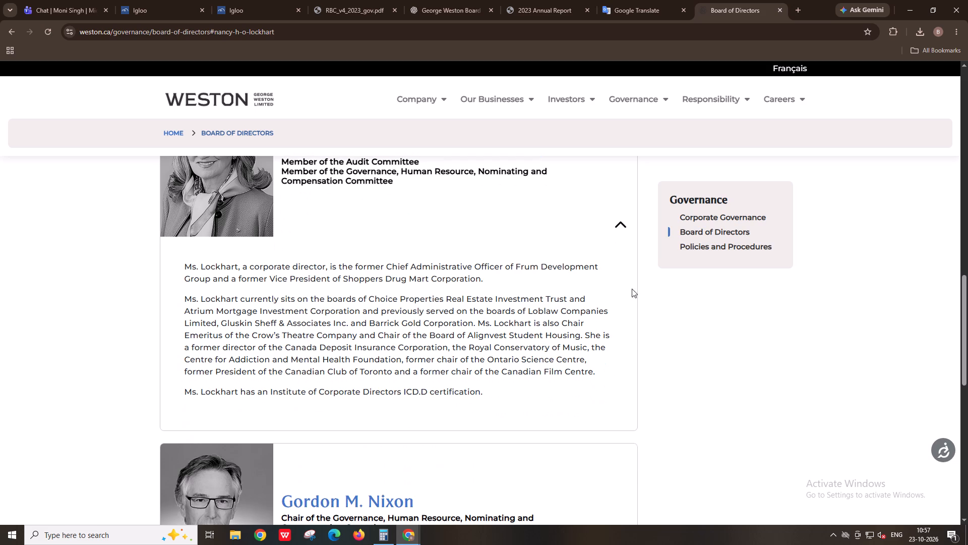
pyautogui.click(615, 229)
pyautogui.scroll(-5, 615, 229)
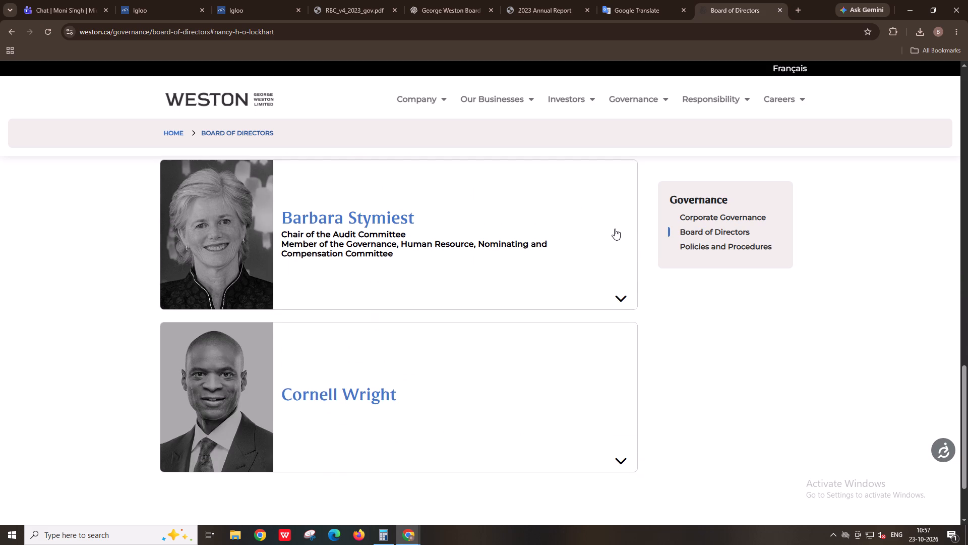
pyautogui.scroll(-5, 615, 229)
pyautogui.doubleClick(623, 357)
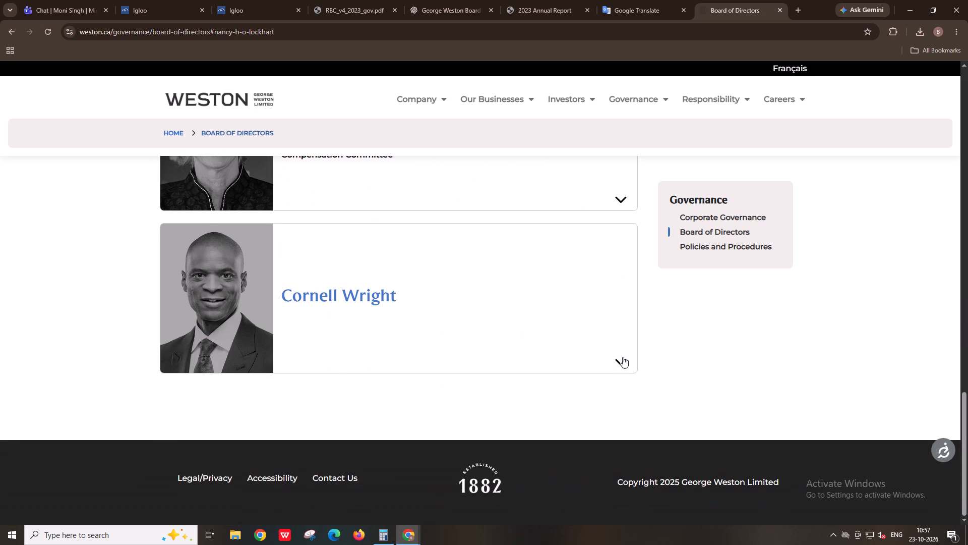
pyautogui.scroll(4, 429, 358)
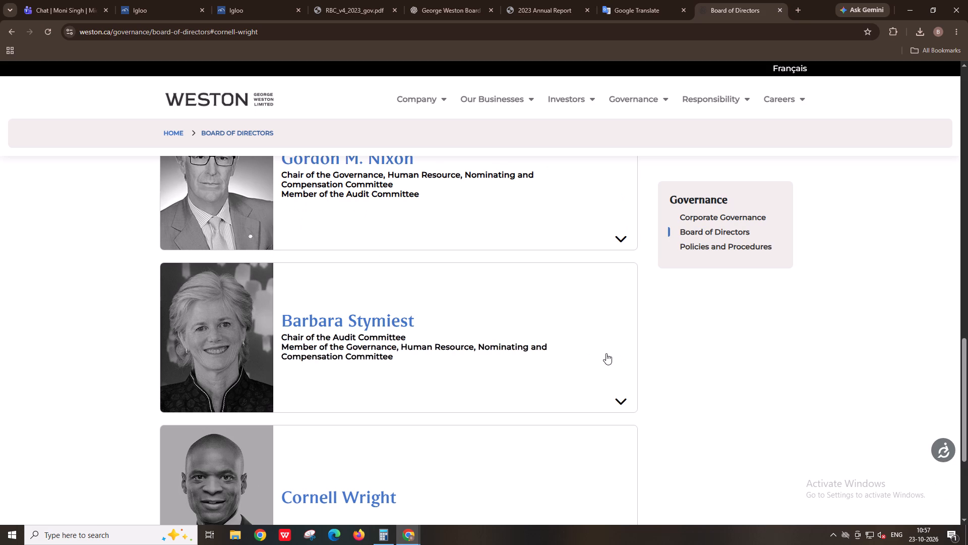
pyautogui.click(606, 353)
pyautogui.click(606, 353)
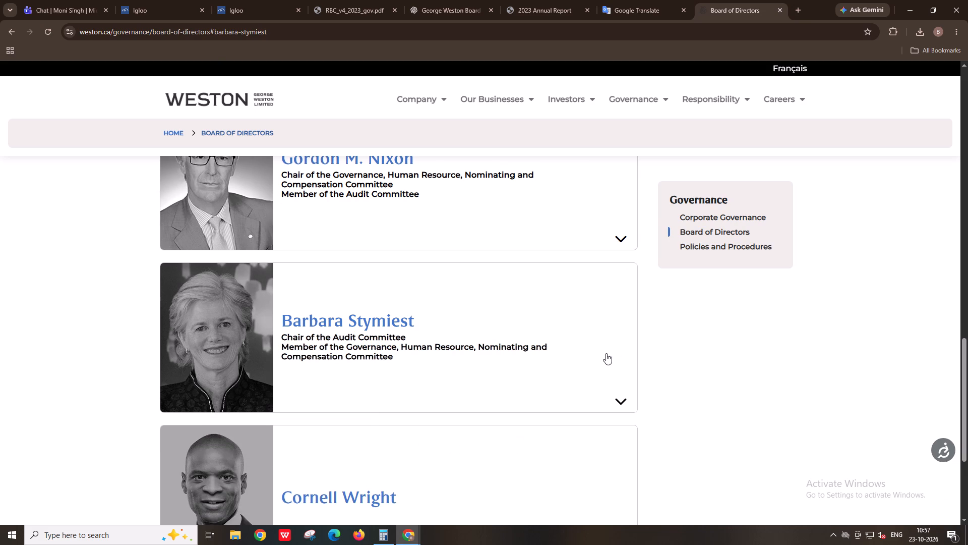
pyautogui.hotkey('alt', 'Tab')
pyautogui.hotkey('alt', 'Tab')
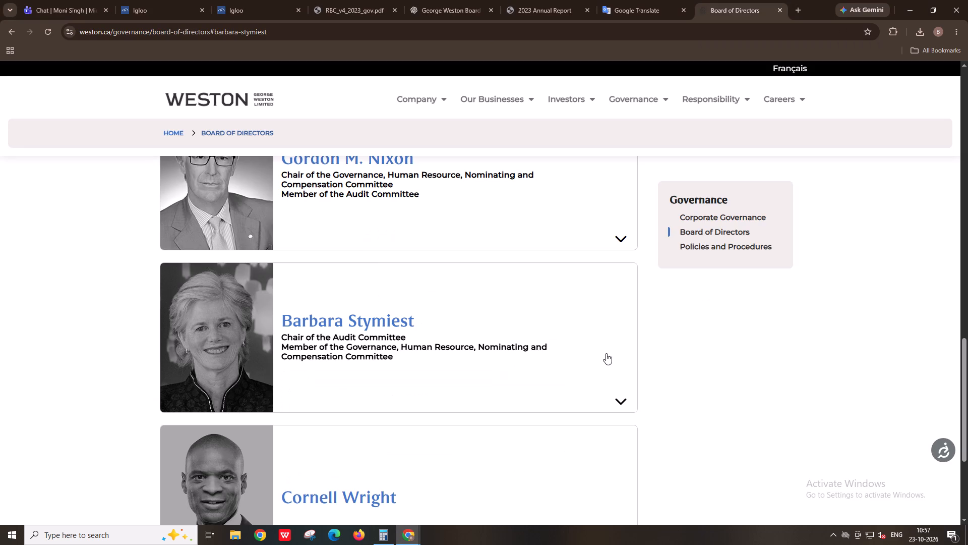
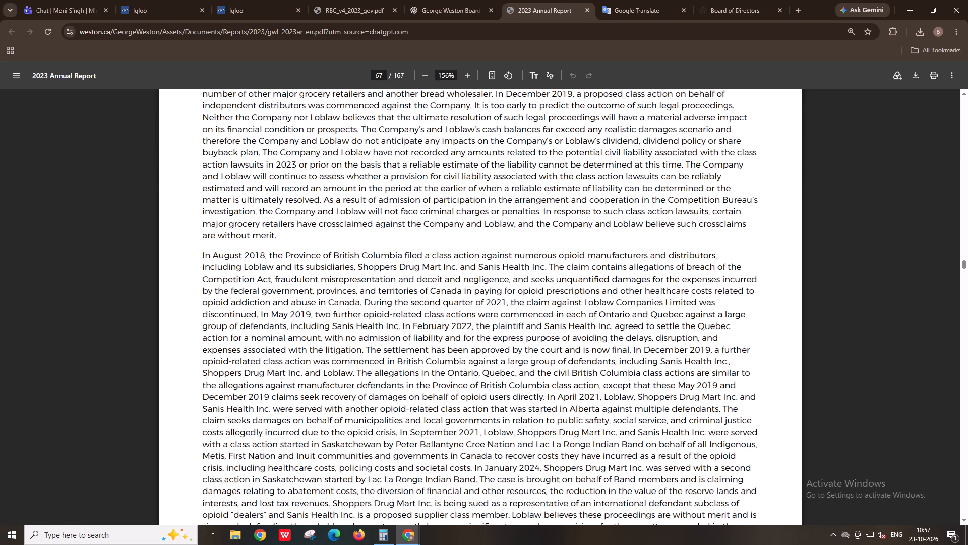
# Open the last pages of both 2023 reports for comparison: page 167 in the English report and page 181 in the translated RBC_v4_2023_gov.pdf.
pyautogui.scroll(-1, 356, 356)
pyautogui.scroll(7, 356, 356)
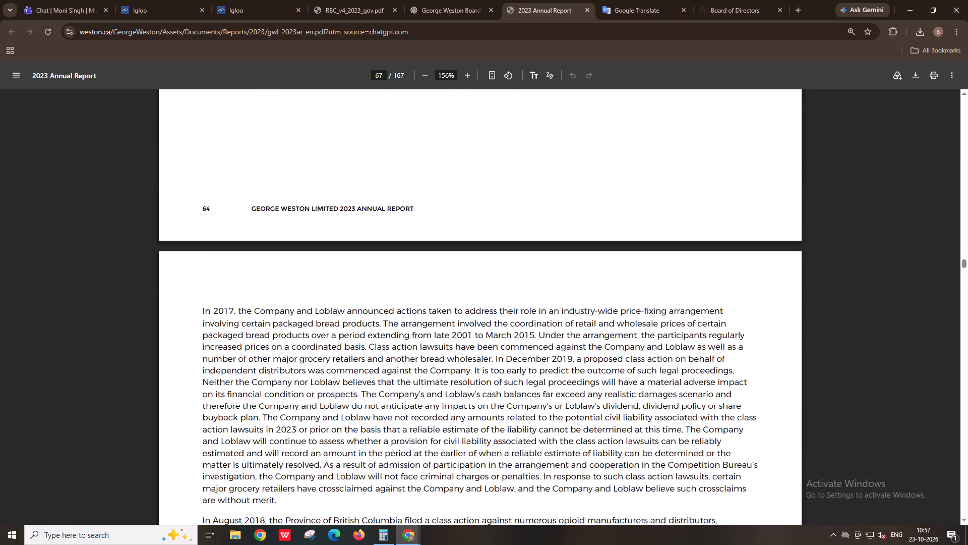
pyautogui.scroll(12, 356, 356)
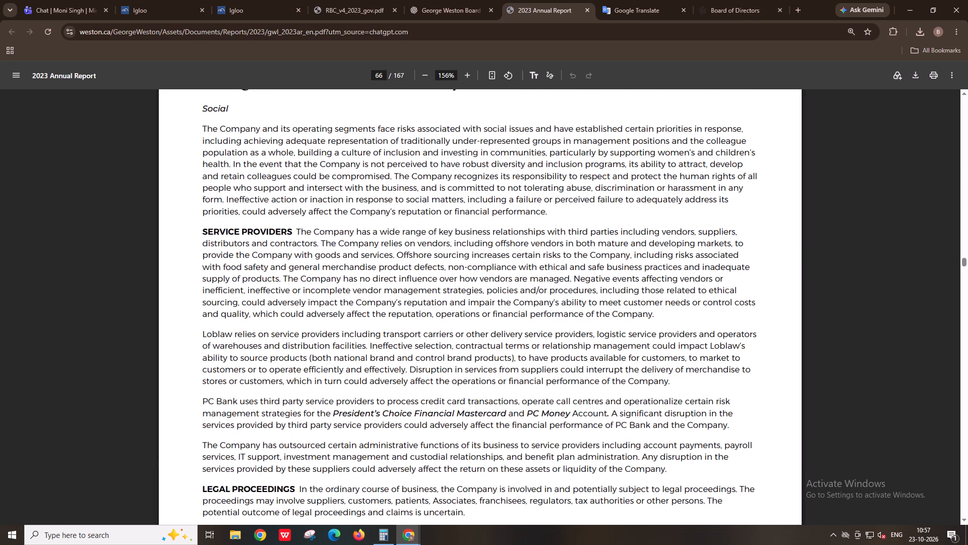
pyautogui.click(383, 75)
pyautogui.write('167')
pyautogui.press('Return')
pyautogui.click(376, 0)
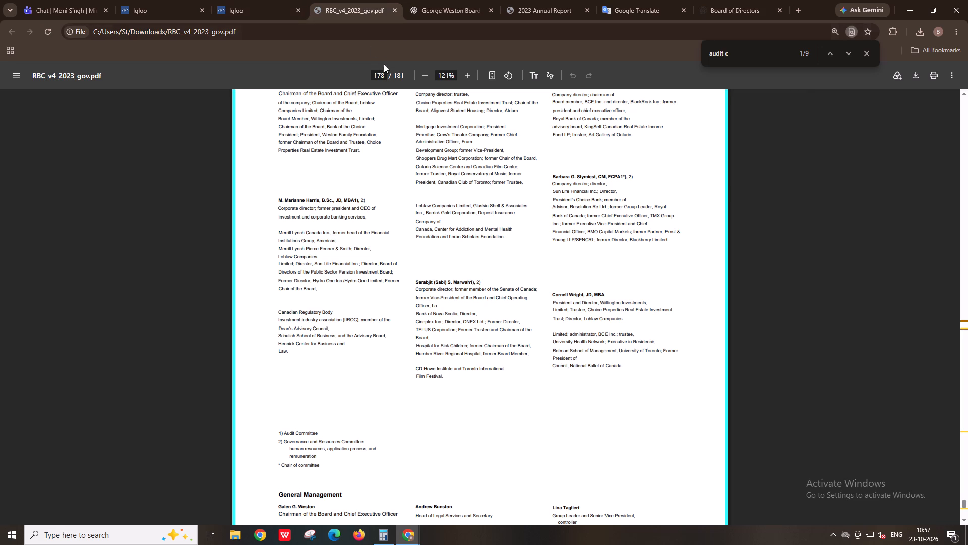
pyautogui.click(373, 75)
pyautogui.write('181')
pyautogui.press('Return')
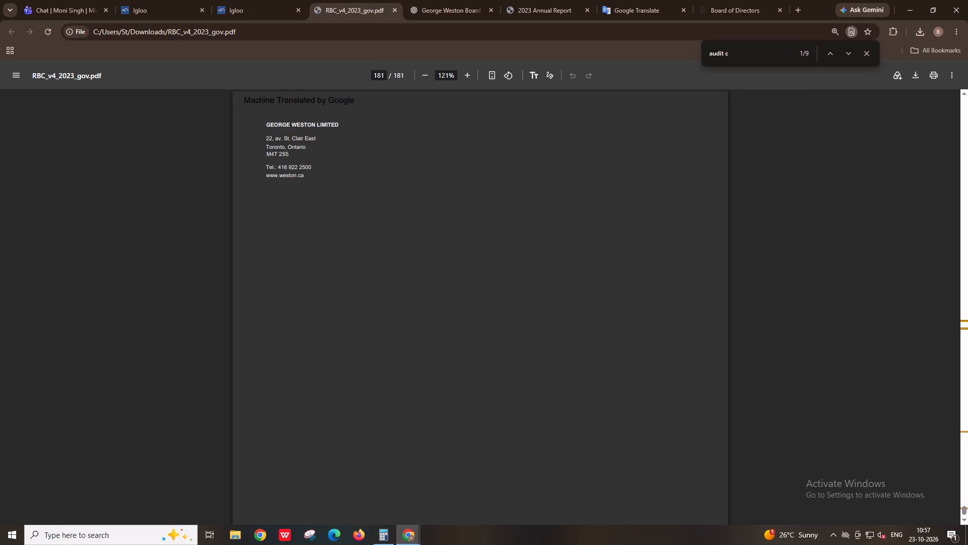
# Check the committee footnotes and Corporate Officers list on page 164 of the English 2023 Annual Report.
pyautogui.click(499, 0)
pyautogui.click(527, 0)
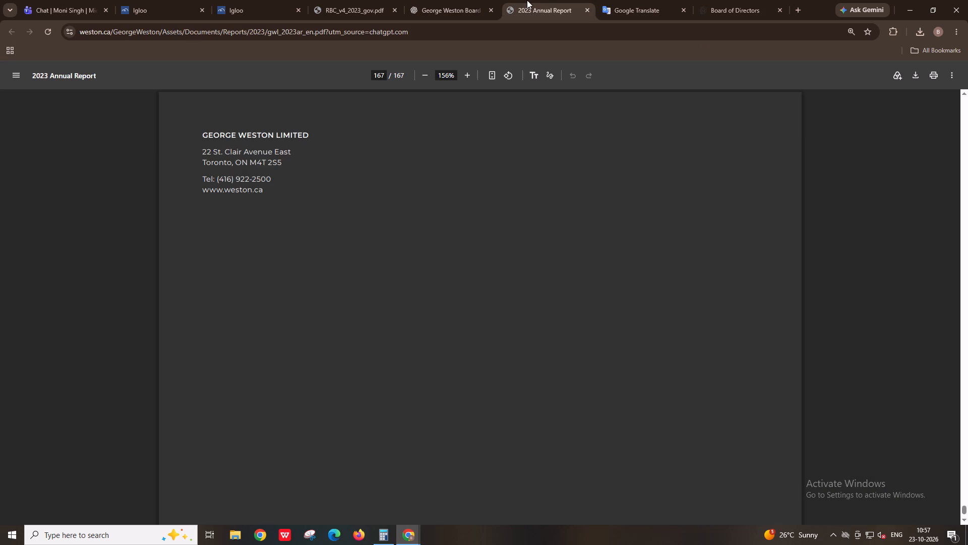
pyautogui.scroll(19, 458, 284)
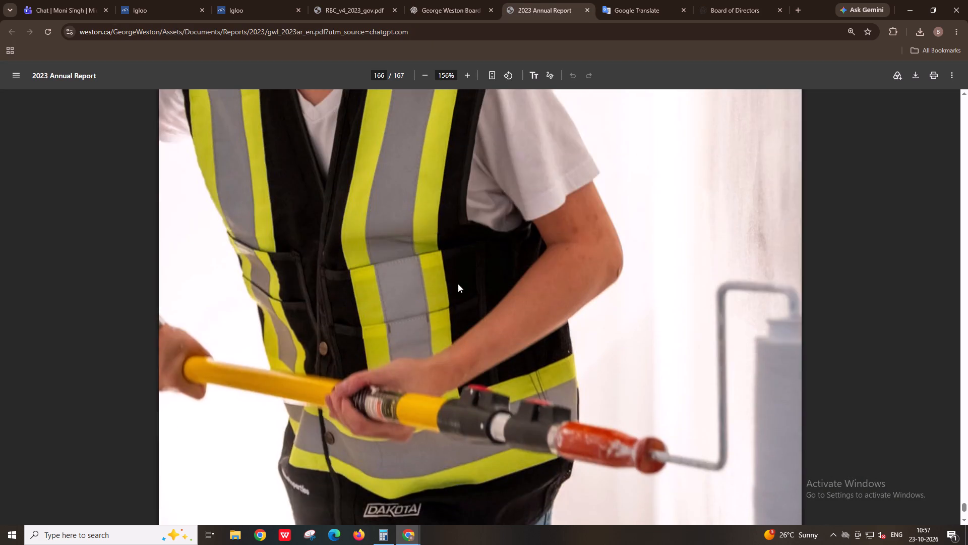
pyautogui.scroll(20, 458, 284)
pyautogui.scroll(3, 458, 284)
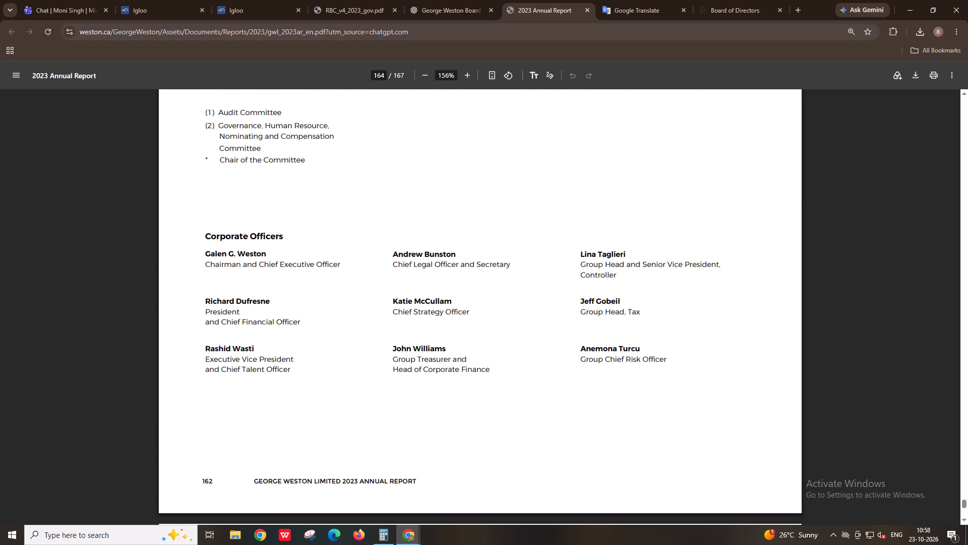
pyautogui.click(326, 0)
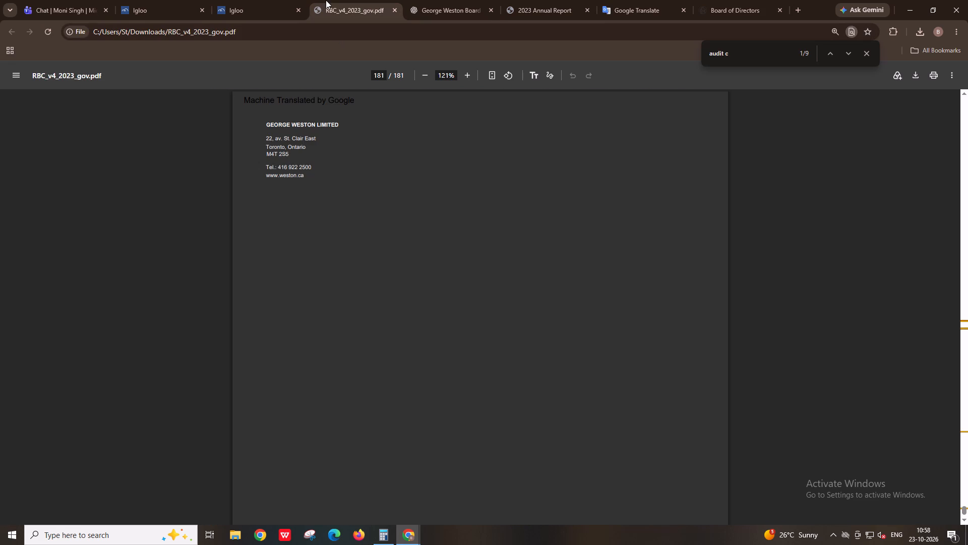
# Return to the George Weston Ltd task in Igloo and check the committee footnotes and General Management list on page 178.
pyautogui.click(232, 15)
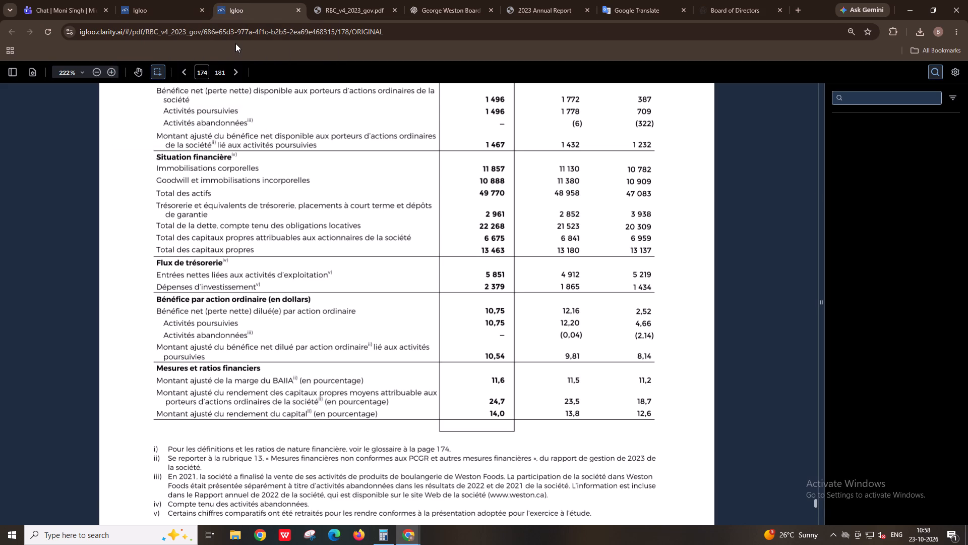
pyautogui.hotkey('alt', 'Tab')
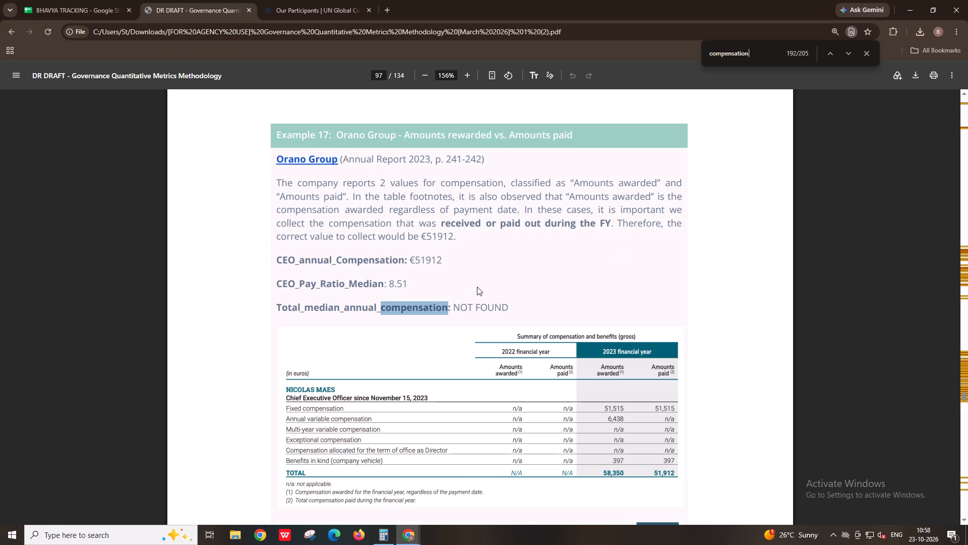
pyautogui.hotkey('alt', 'Tab')
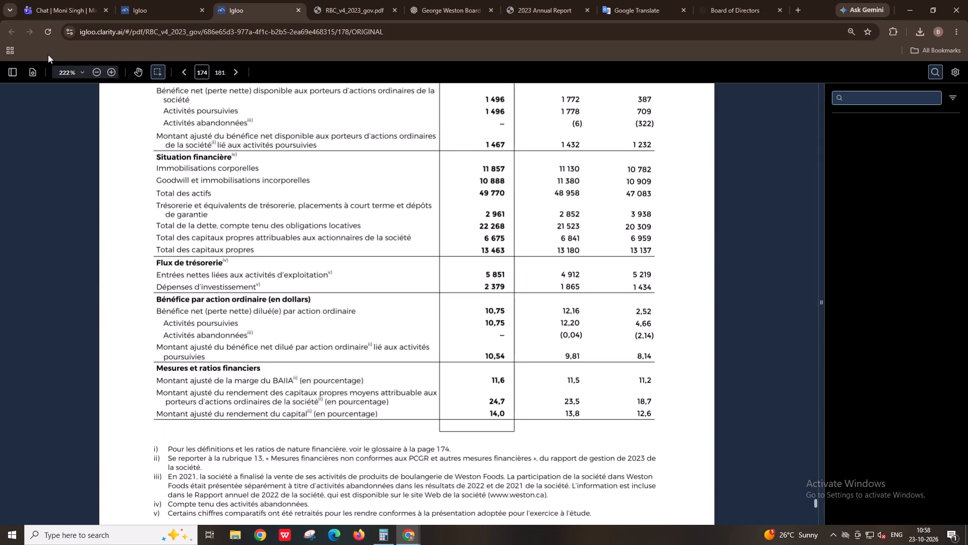
pyautogui.click(183, 0)
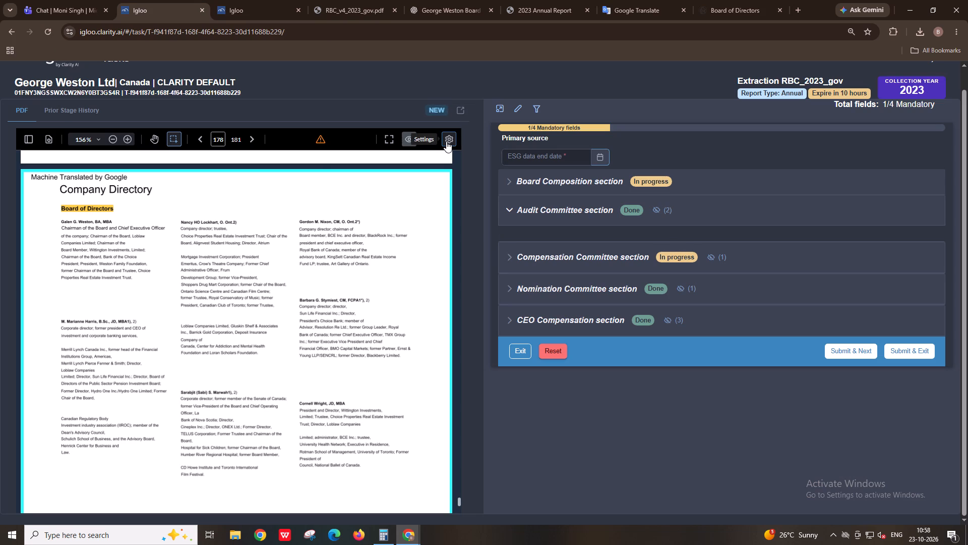
pyautogui.scroll(-2, 145, 458)
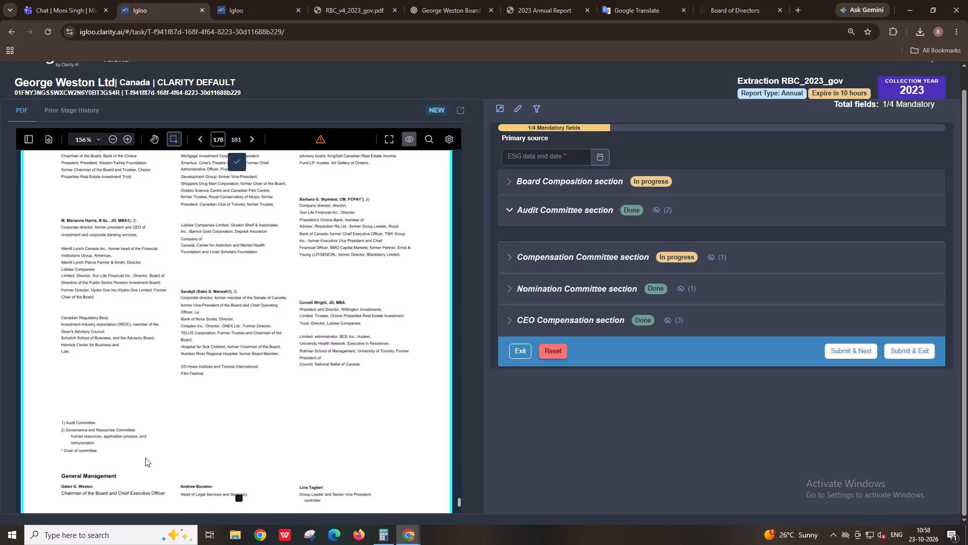
pyautogui.scroll(-3, 145, 458)
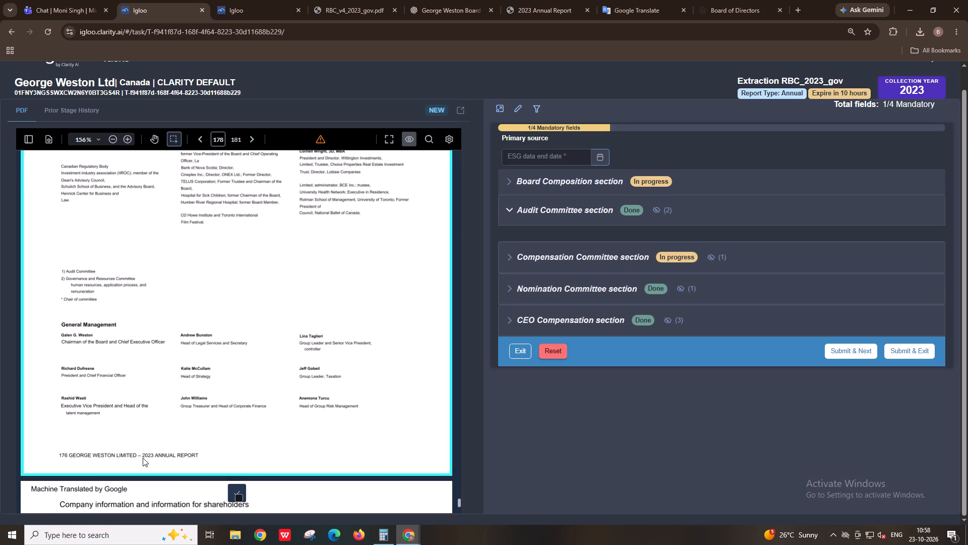
# Capture a screen snip of the full Répertoire de la société page, page 178 of the original French report in Igloo.
pyautogui.click(271, 0)
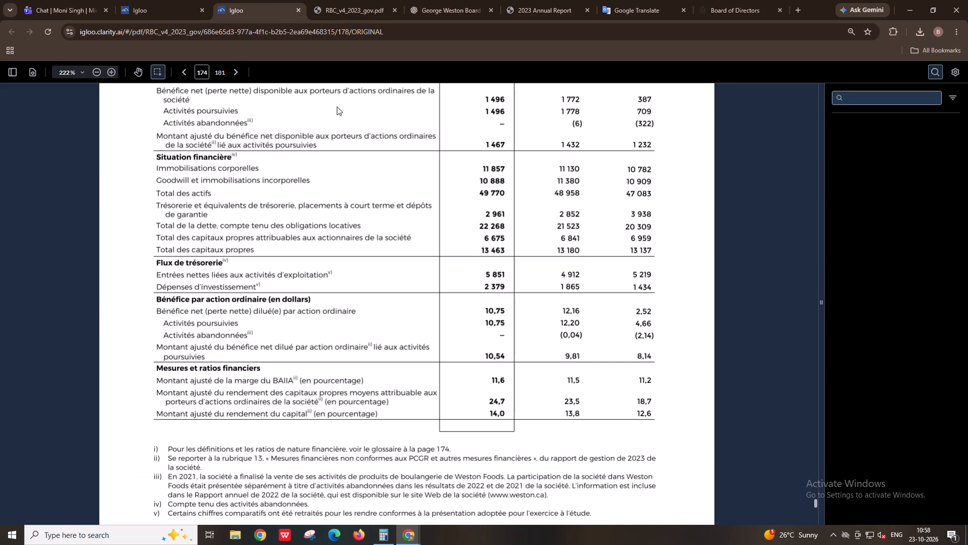
pyautogui.scroll(-20, 235, 352)
pyautogui.scroll(-10, 235, 352)
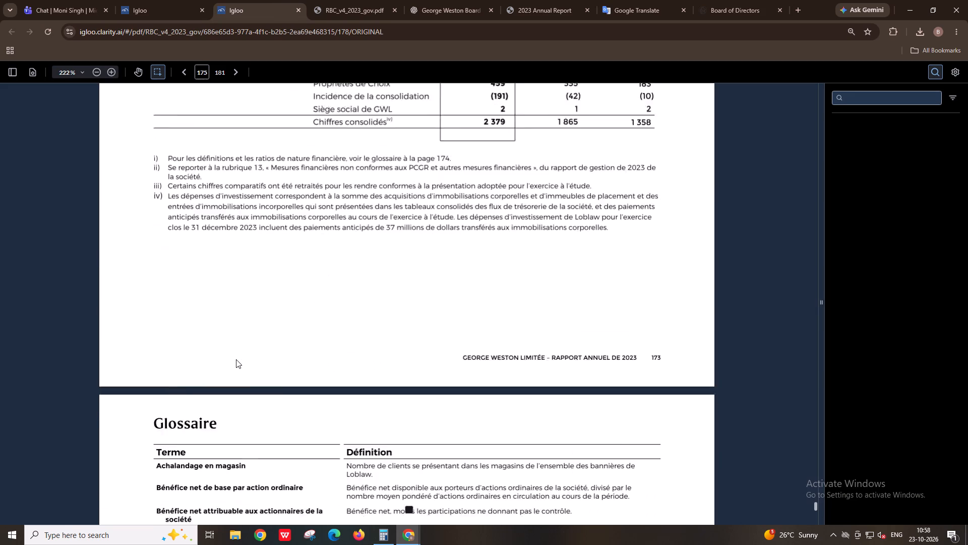
pyautogui.scroll(-15, 236, 359)
pyautogui.scroll(-18, 234, 363)
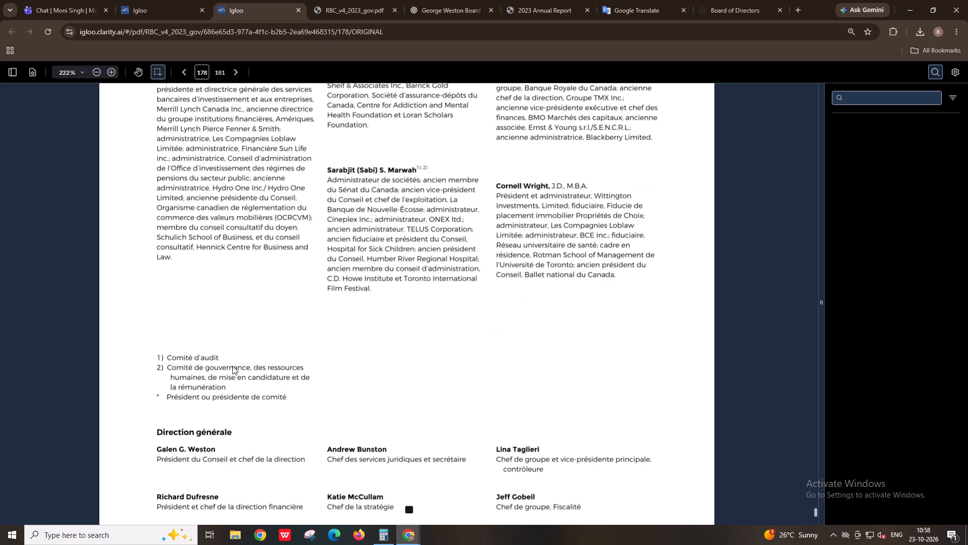
pyautogui.keyDown('ctrl'); pyautogui.scroll(-2, 232, 366); pyautogui.keyUp('ctrl')
pyautogui.press('shift+super+s')
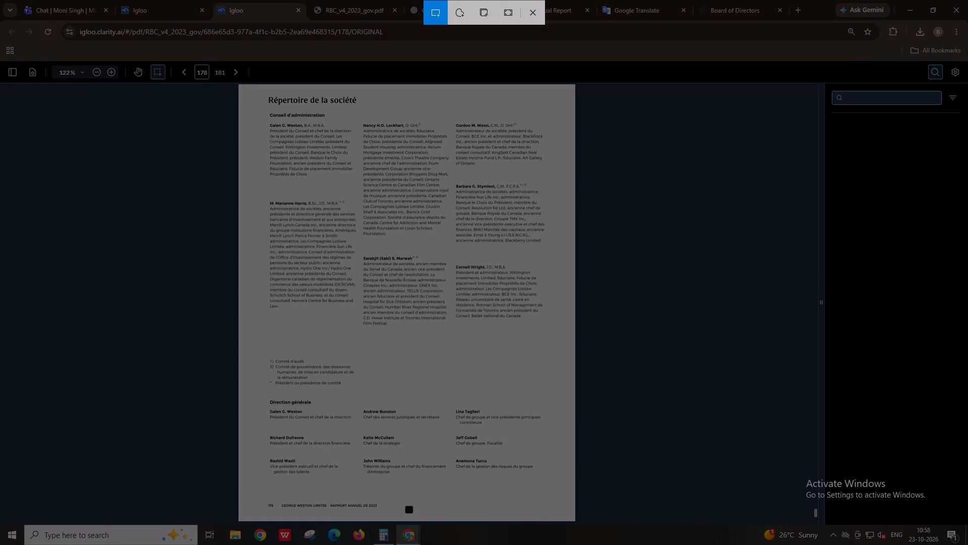
pyautogui.moveTo(253, 90); pyautogui.dragTo(571, 504)
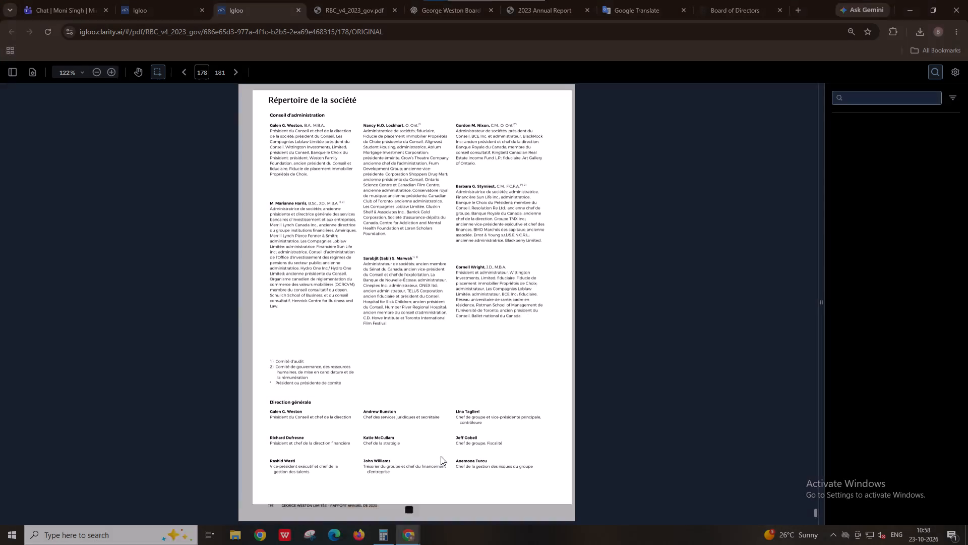
# Replace the previous image in Google Translate with the new snip and review its English committee footnotes and Executive Management list.
pyautogui.click(643, 0)
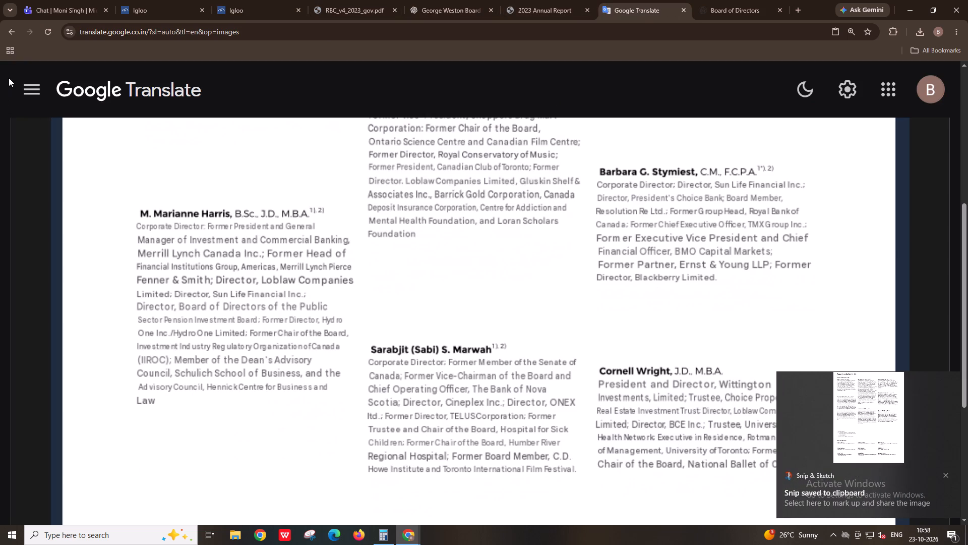
pyautogui.scroll(12, 727, 456)
pyautogui.click(924, 238)
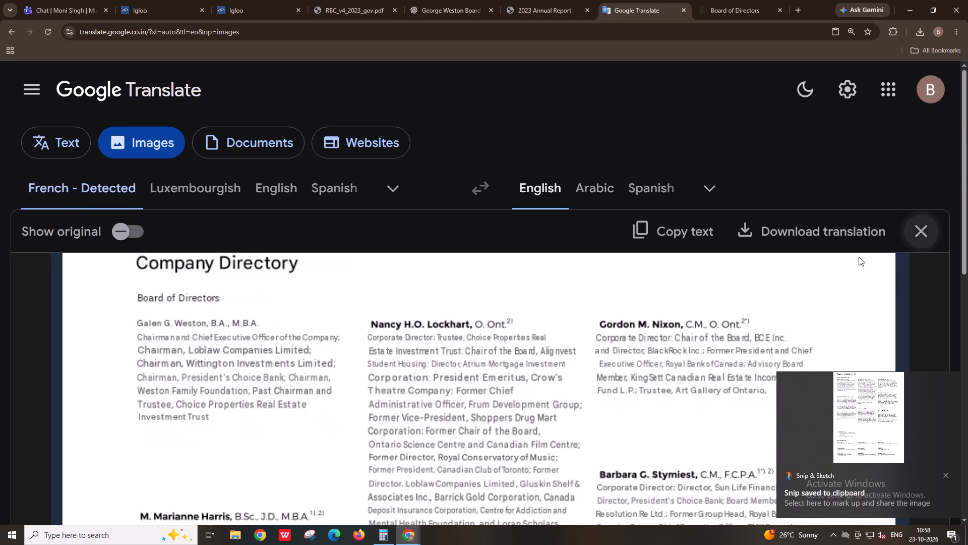
pyautogui.hotkey('ctrl', 'v')
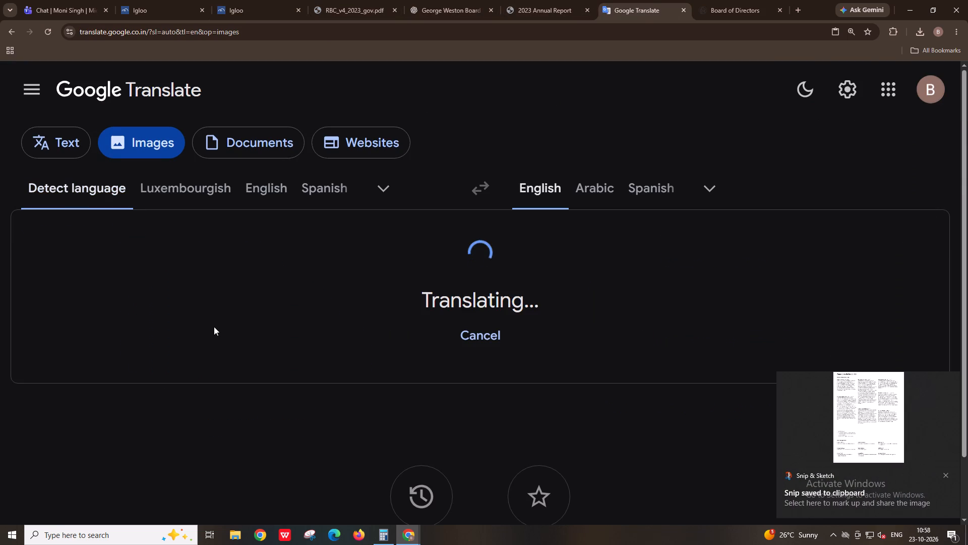
pyautogui.scroll(-6, 279, 374)
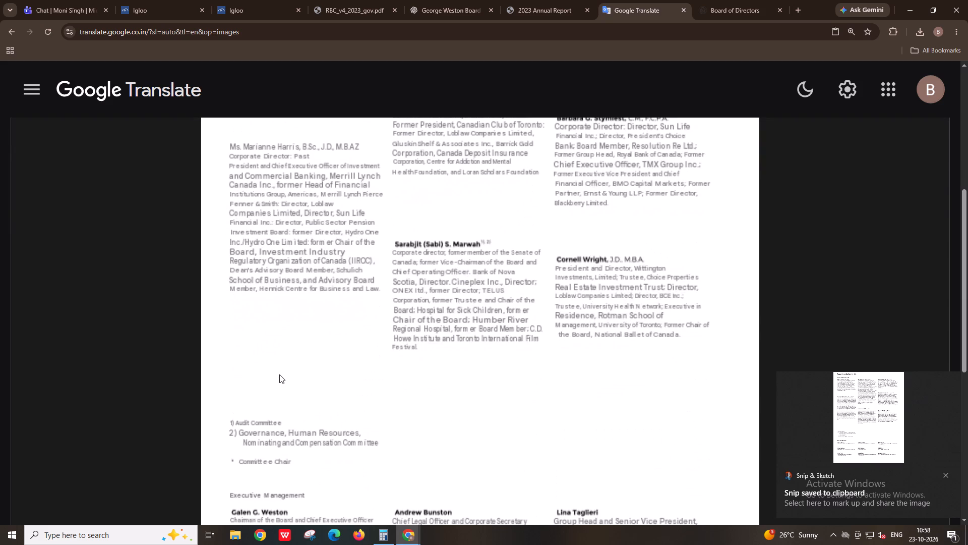
pyautogui.scroll(-3, 279, 374)
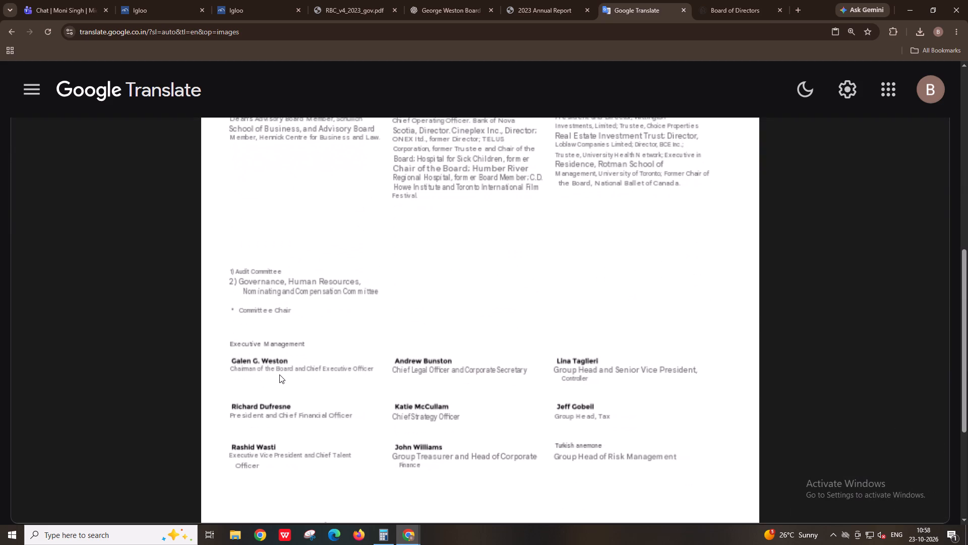
pyautogui.scroll(-4, 279, 374)
pyautogui.scroll(3, 279, 374)
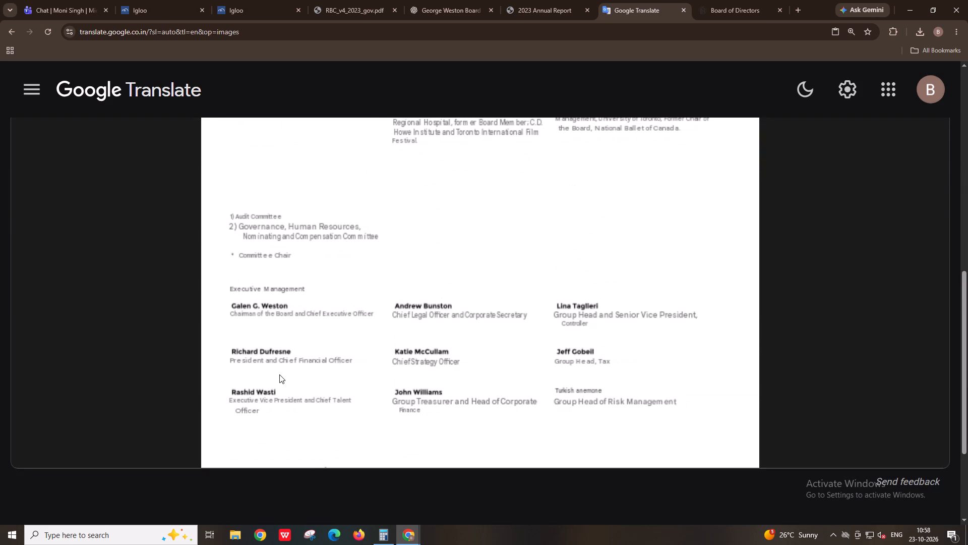
pyautogui.scroll(1, 279, 374)
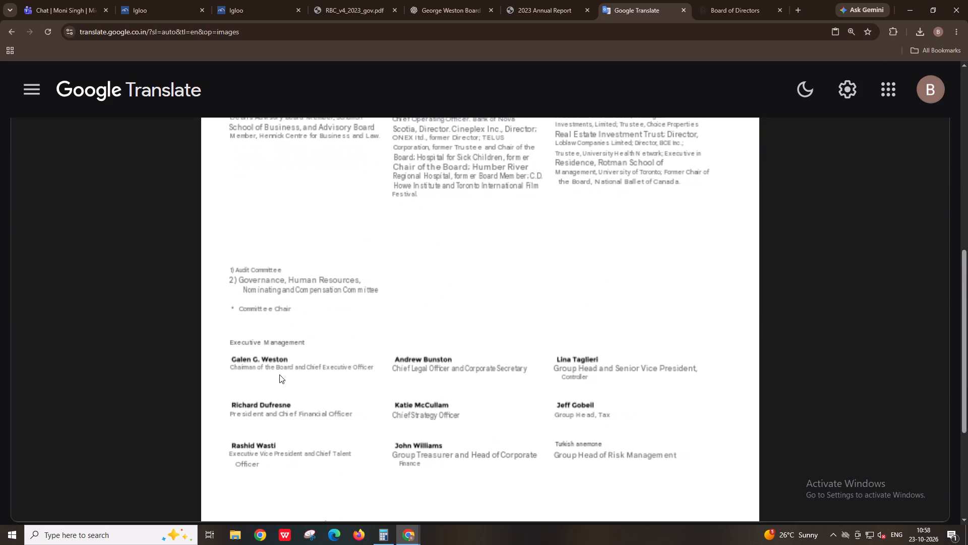
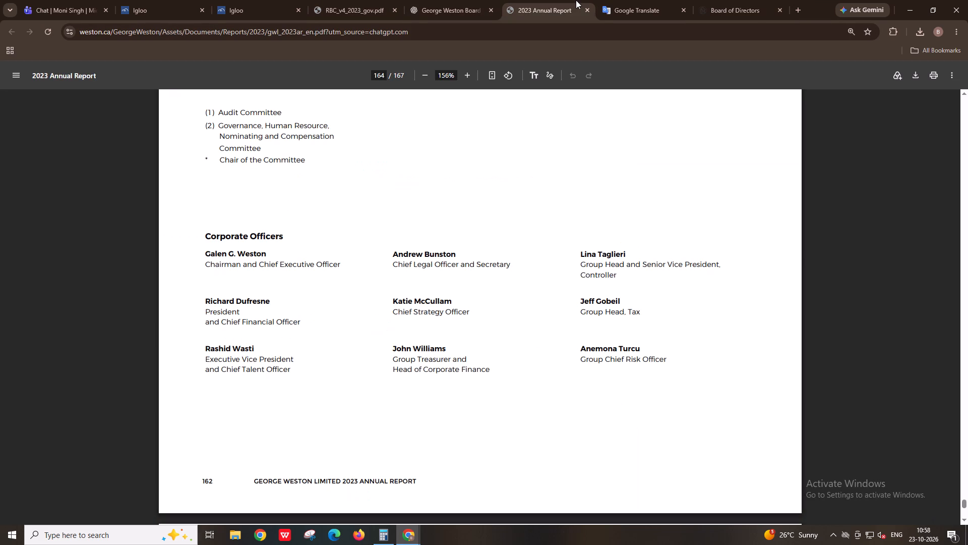
# Return to page 178 of the original French report in Igloo, showing the Répertoire de la société.
pyautogui.click(458, 0)
pyautogui.click(321, 0)
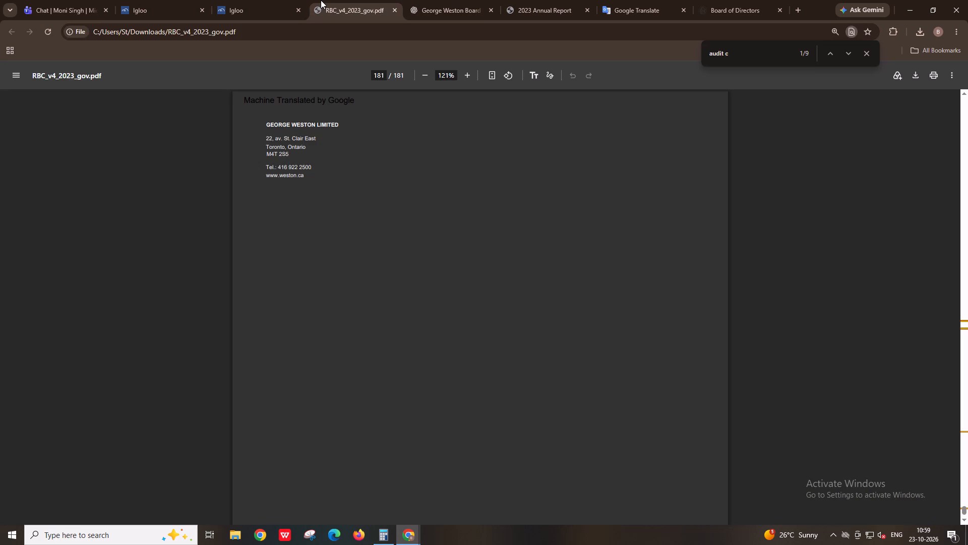
pyautogui.click(193, 0)
pyautogui.click(251, 0)
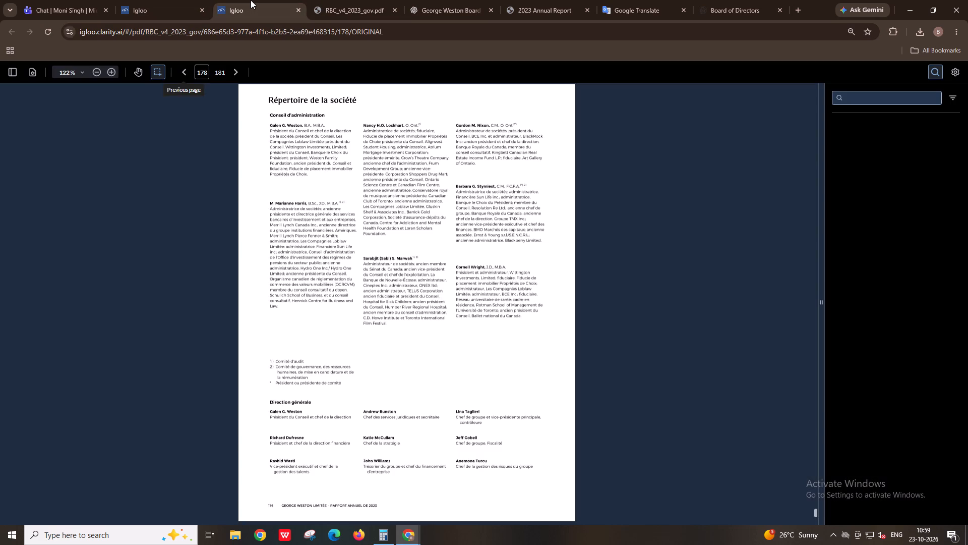
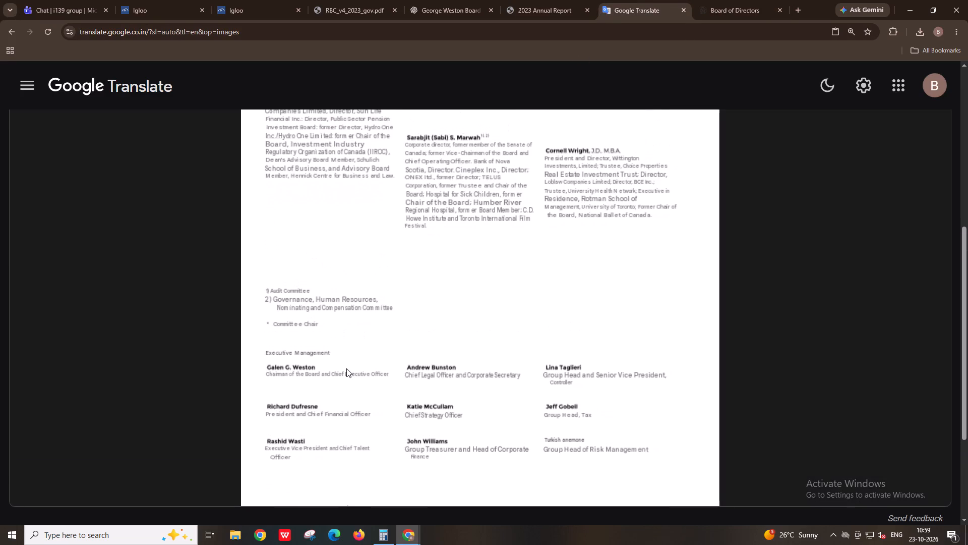
# Review the directors' committee footnotes and biographies on the translated Company Directory page in Google Translate.
pyautogui.scroll(-1, 346, 368)
pyautogui.scroll(5, 346, 368)
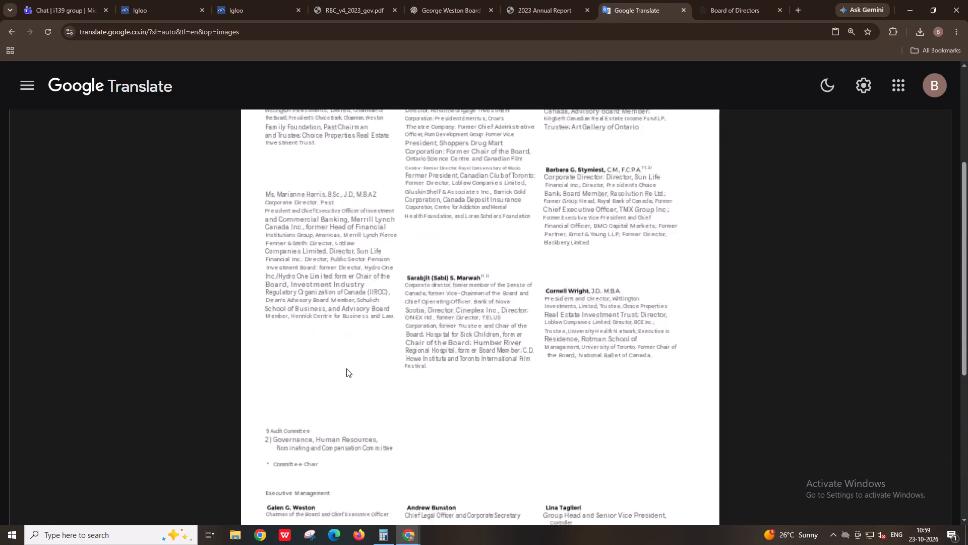
pyautogui.scroll(1, 346, 368)
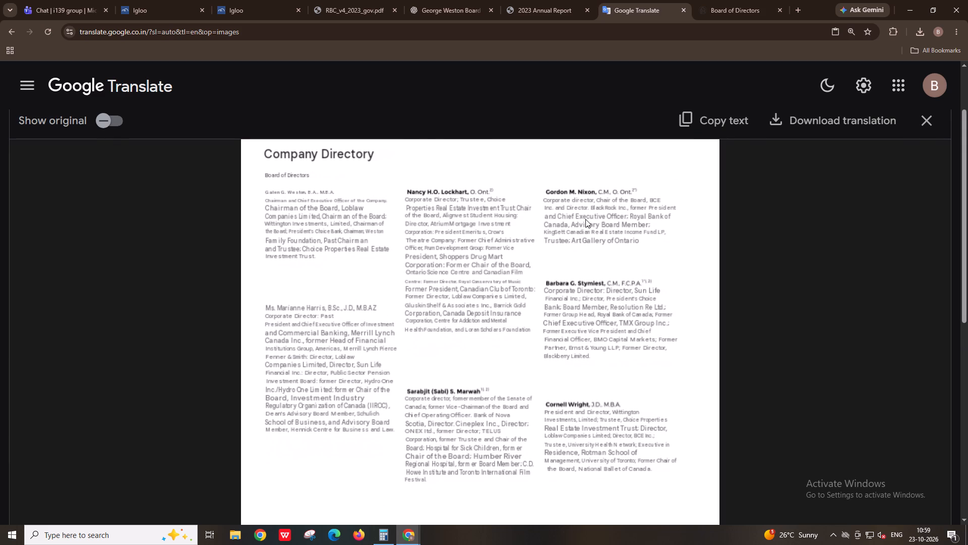
# Switch to George Weston Ltd's RBC_2023_gov task in Igloo and copy its report reference to the clipboard.
pyautogui.click(164, 0)
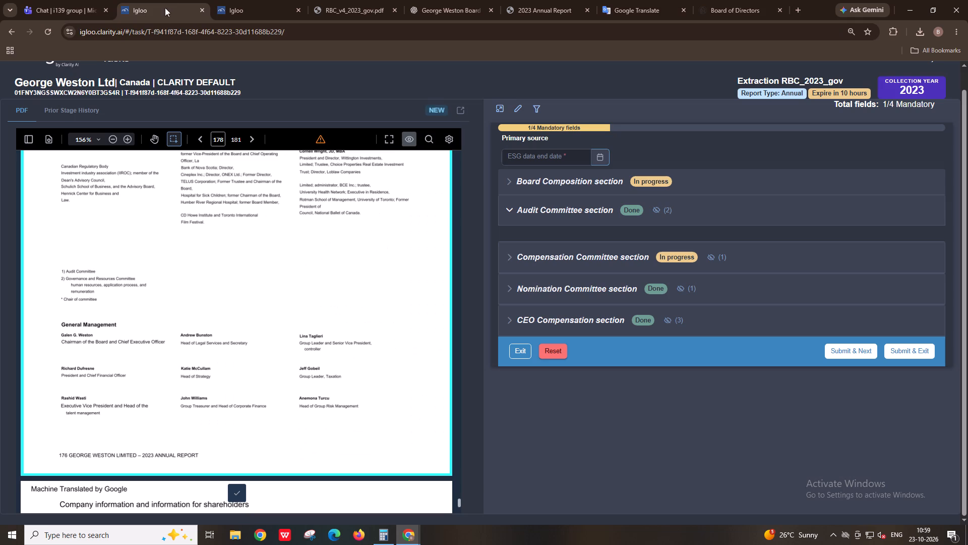
pyautogui.click(161, 39)
pyautogui.click(220, 107)
pyautogui.click(444, 138)
pyautogui.click(426, 171)
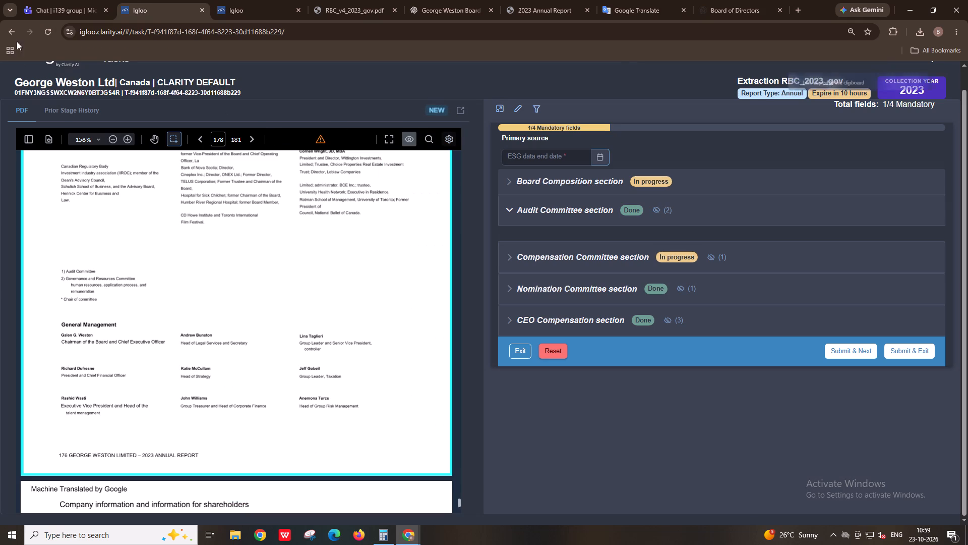
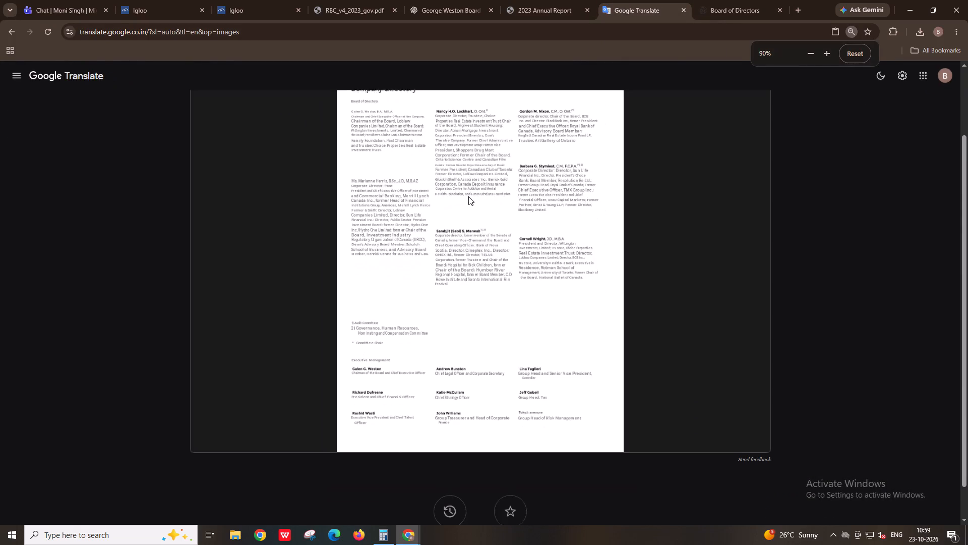
# Capture a screen snip of the translated Company Directory page showing the board of directors and committee footnotes.
pyautogui.press('shift+super+s')
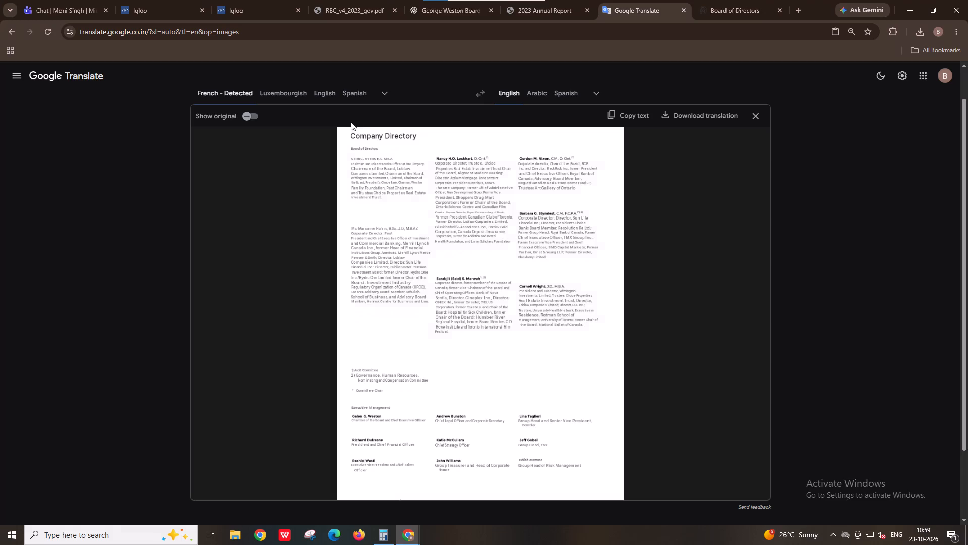
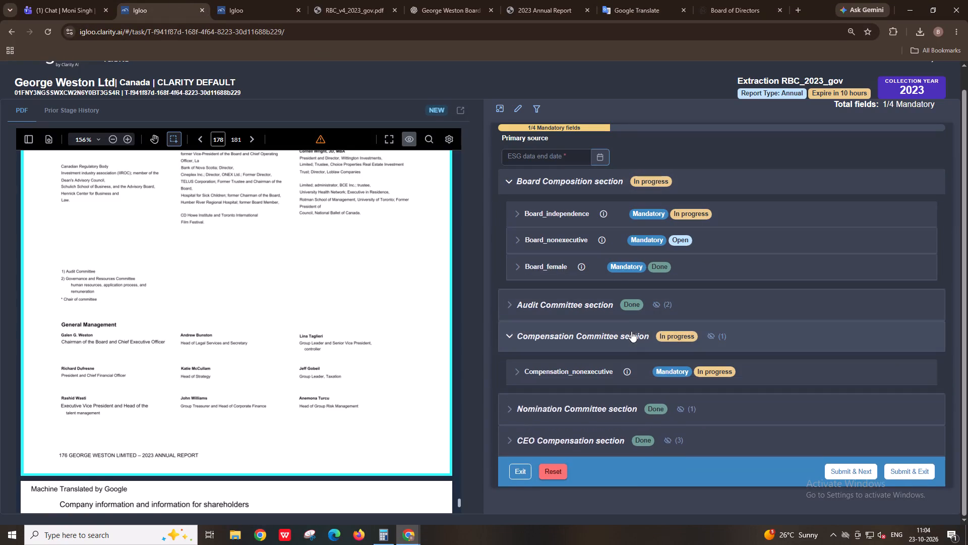
# Check the Board_female entry and comment against the Board of Directors list in the translated report.
pyautogui.click(614, 265)
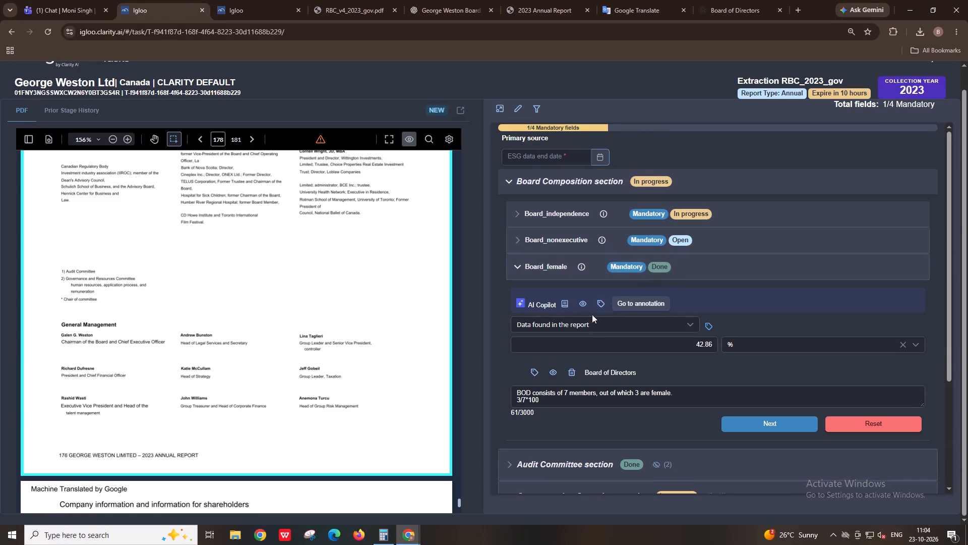
pyautogui.scroll(4, 228, 362)
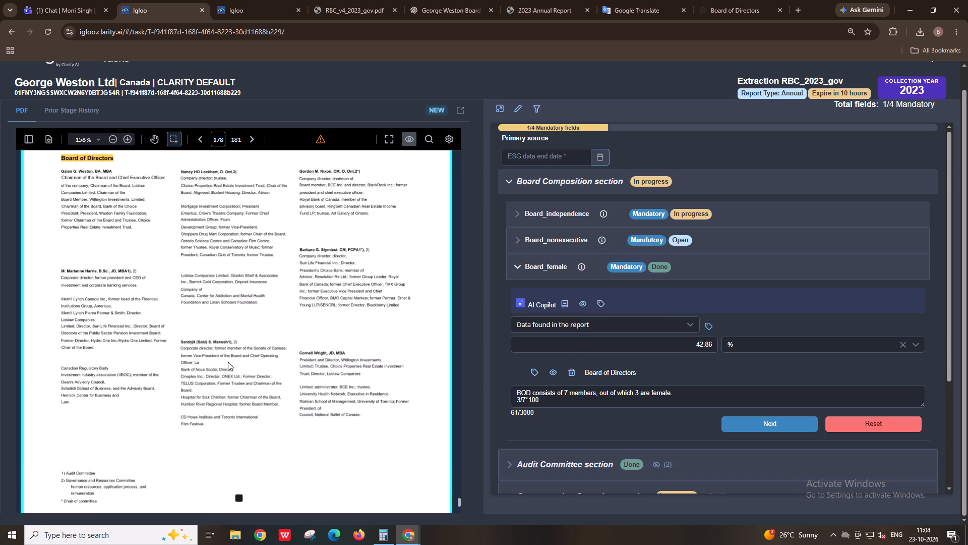
pyautogui.scroll(1, 228, 362)
pyautogui.scroll(-1, 228, 362)
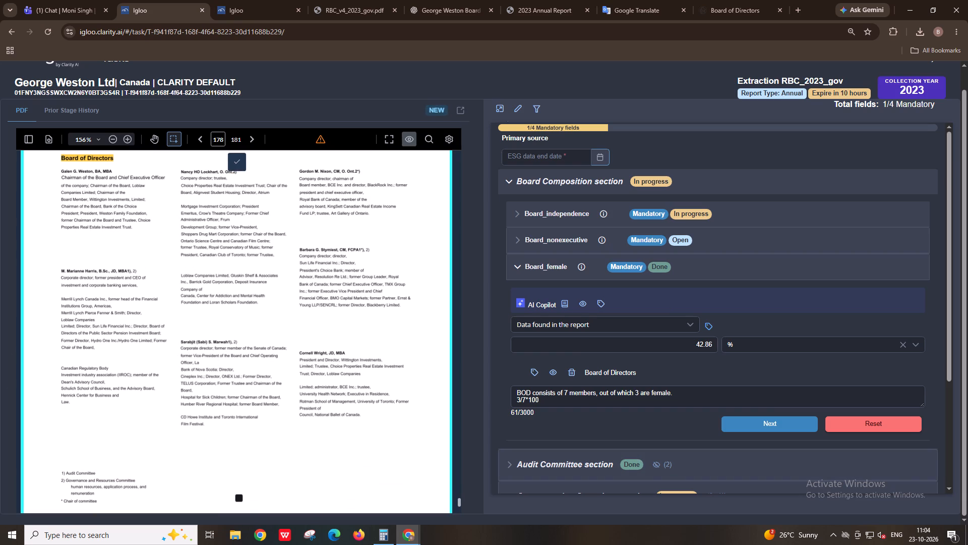
# Switch to the English 2023 Annual Report and search it for the "Corporate Officers" heading copied from the Corporate Directory page.
pyautogui.click(485, 0)
pyautogui.click(546, 0)
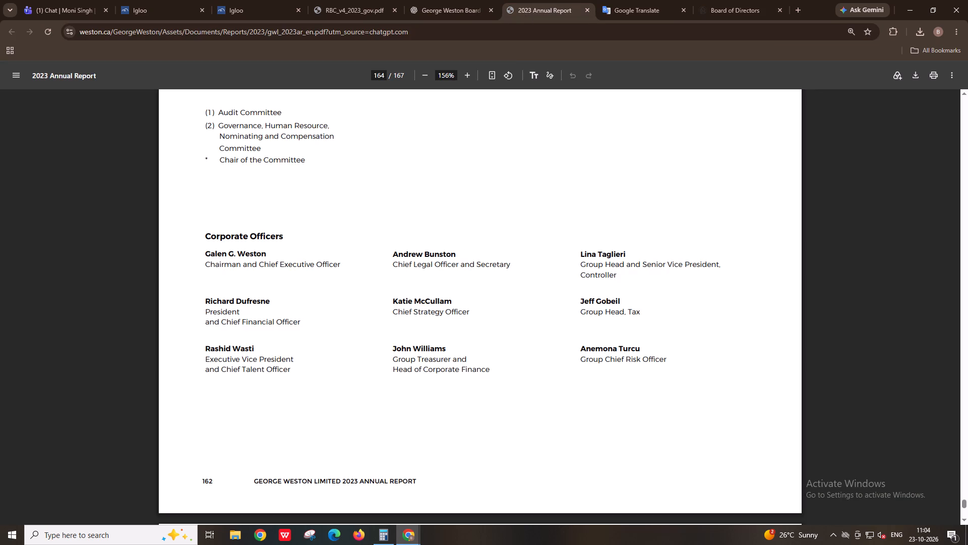
pyautogui.scroll(6, 430, 344)
pyautogui.scroll(-4, 430, 344)
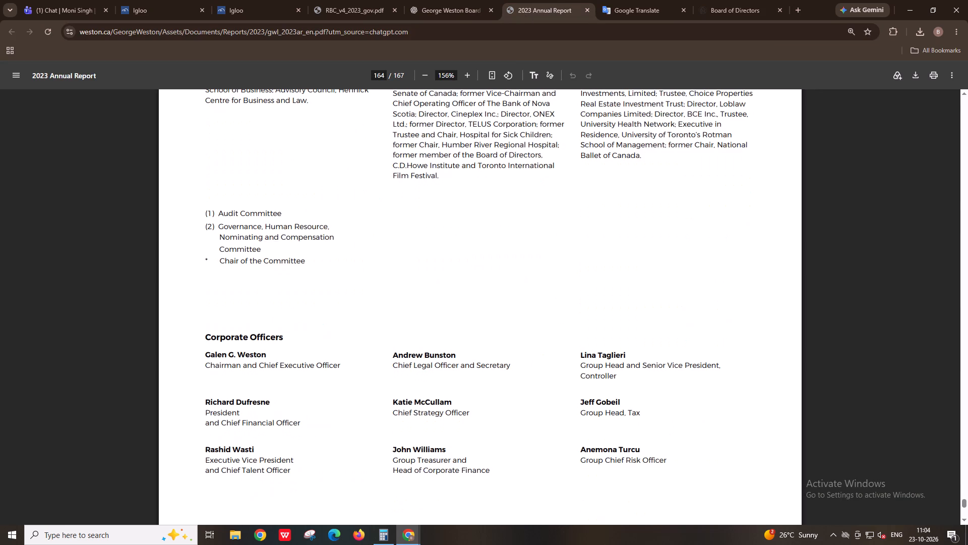
pyautogui.moveTo(285, 342); pyautogui.dragTo(195, 335)
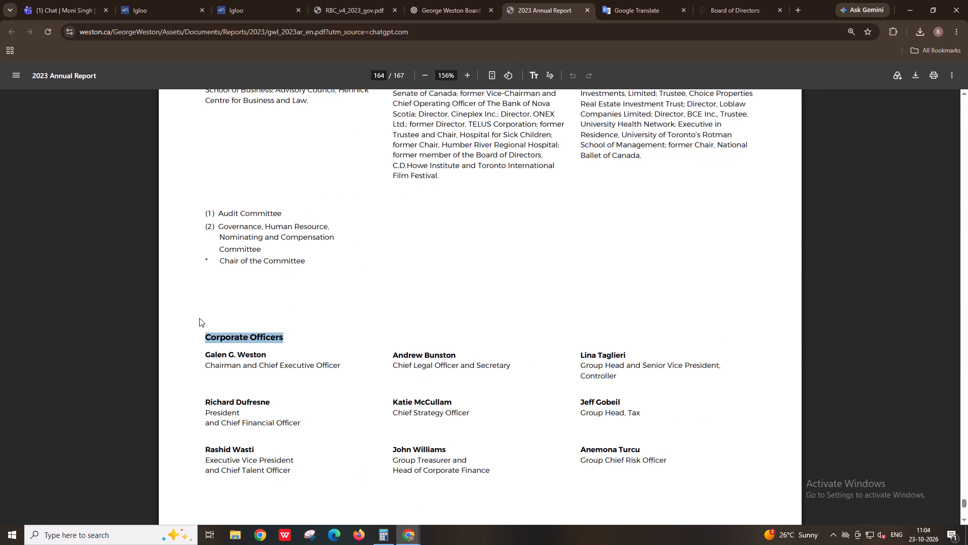
pyautogui.hotkey('ctrl', 'c')
pyautogui.hotkey('ctrl', 'f')
pyautogui.hotkey('ctrl', 'v')
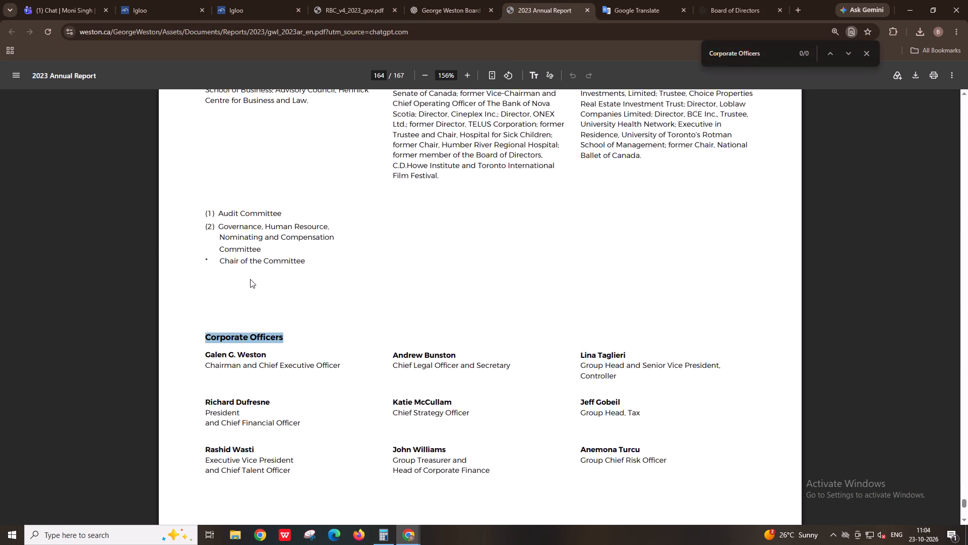
pyautogui.press('Return')
pyautogui.press('Return')
pyautogui.press('Return')
pyautogui.press('Return')
pyautogui.press('Return')
pyautogui.press('Return')
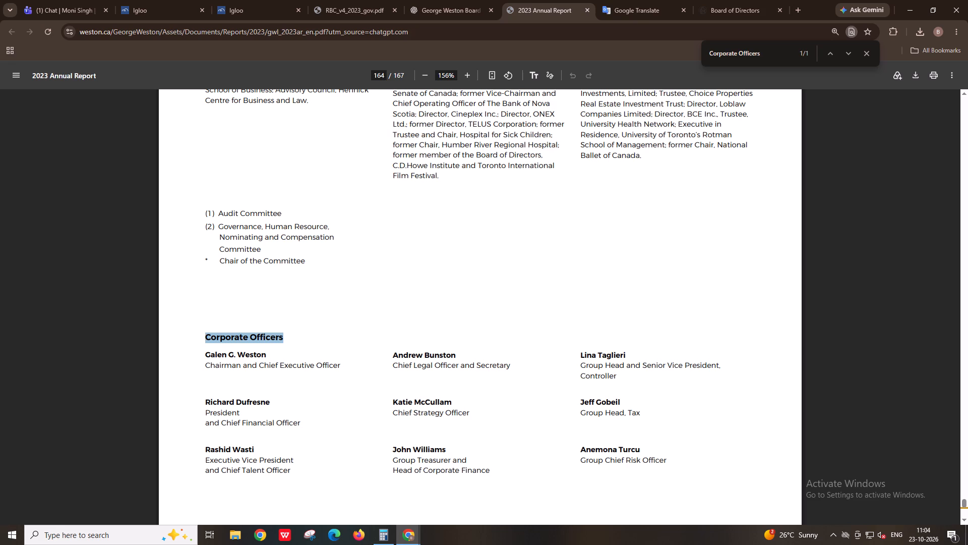
pyautogui.press('Return')
pyautogui.press('Escape')
# Search the 2023 Annual Report for the name of the director listed directly below the chairman in the Board of Directors list.
pyautogui.scroll(6, 284, 346)
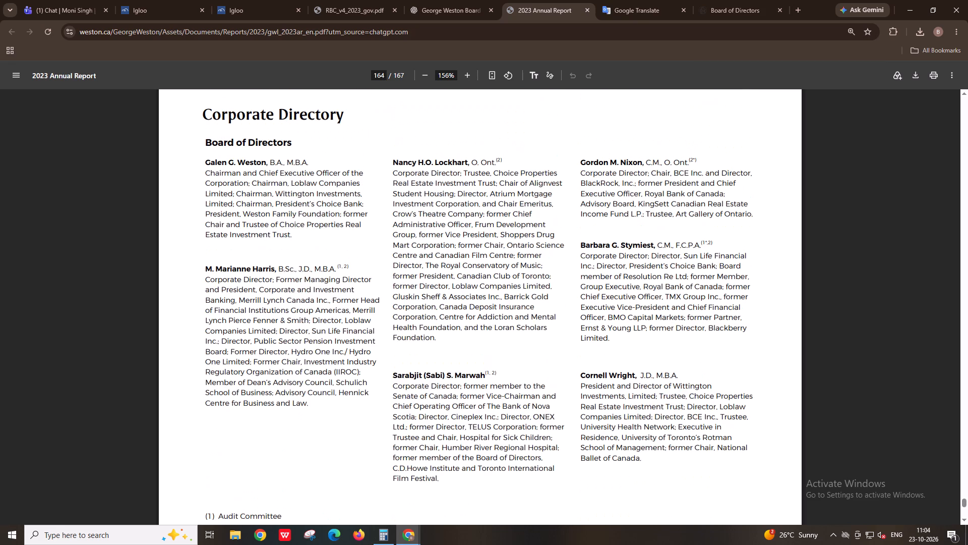
pyautogui.moveTo(204, 267); pyautogui.dragTo(267, 271)
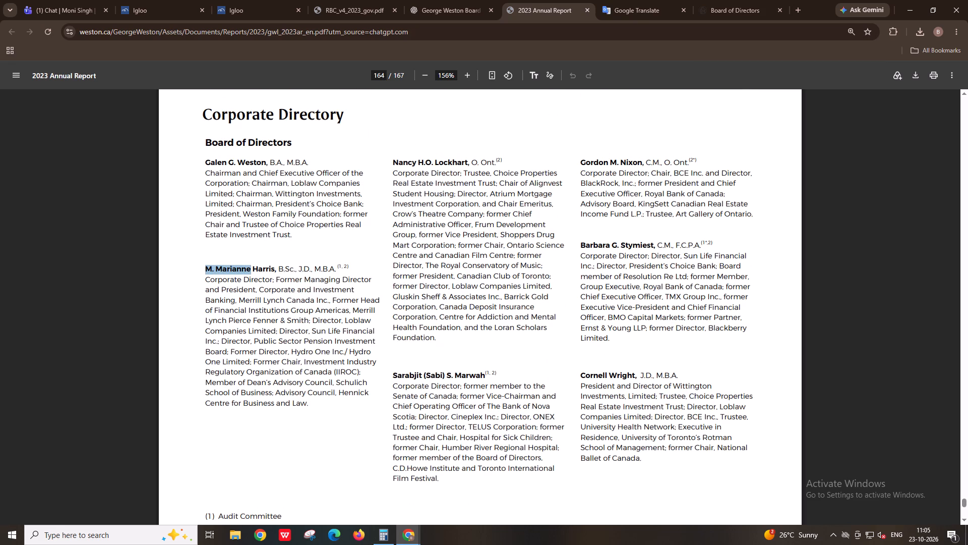
pyautogui.moveTo(267, 271); pyautogui.dragTo(275, 265)
pyautogui.hotkey('ctrl', 'c')
pyautogui.hotkey('ctrl', 'f')
pyautogui.hotkey('ctrl', 'v')
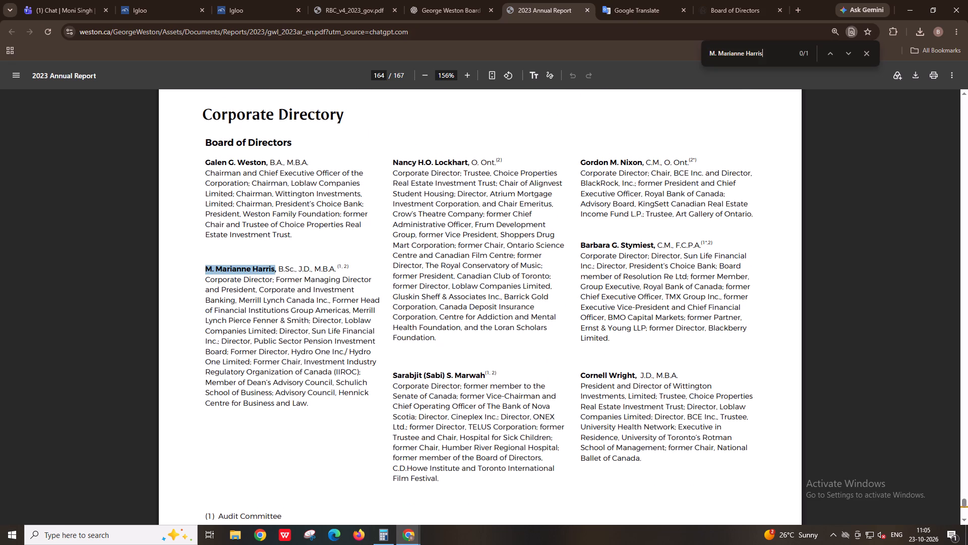
pyautogui.press('Return')
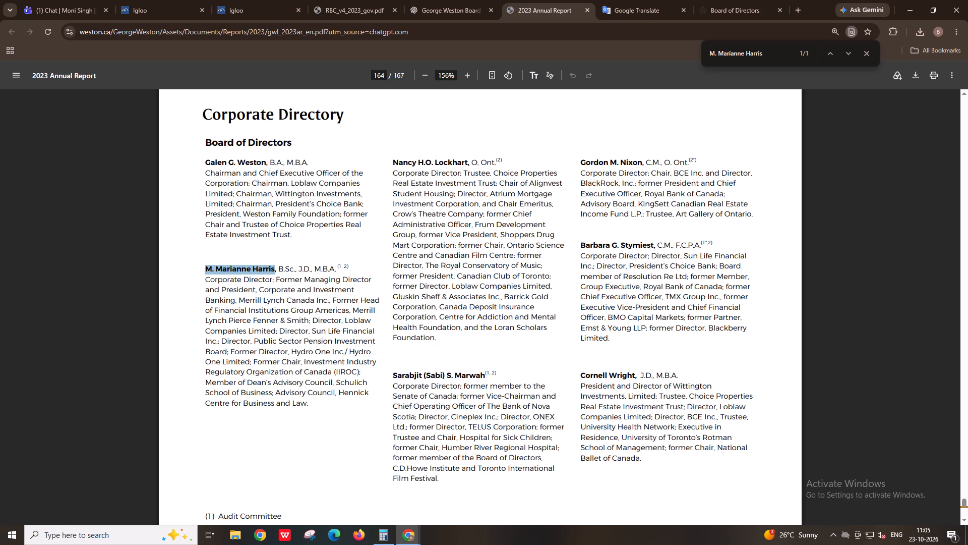
pyautogui.press('Return')
pyautogui.press('Return')
pyautogui.press('Return')
pyautogui.press('Escape')
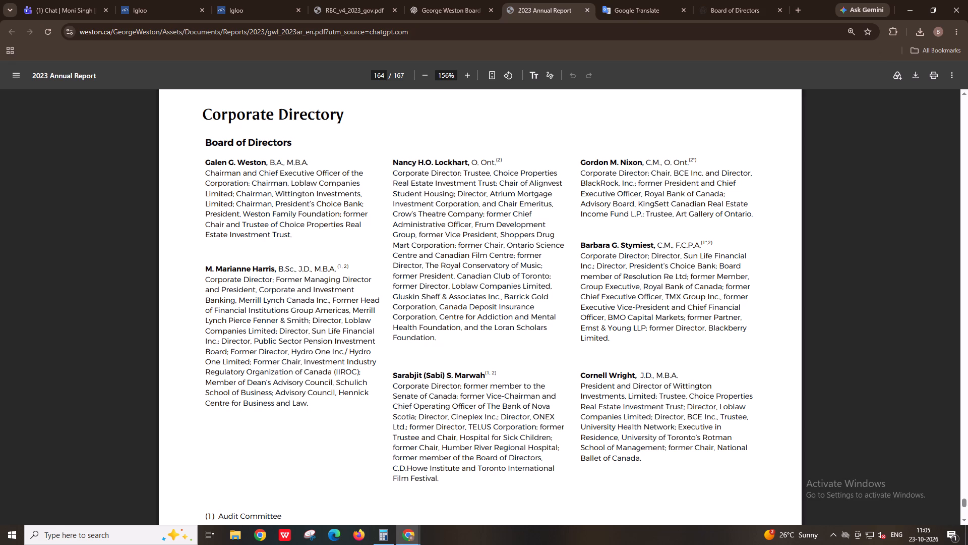
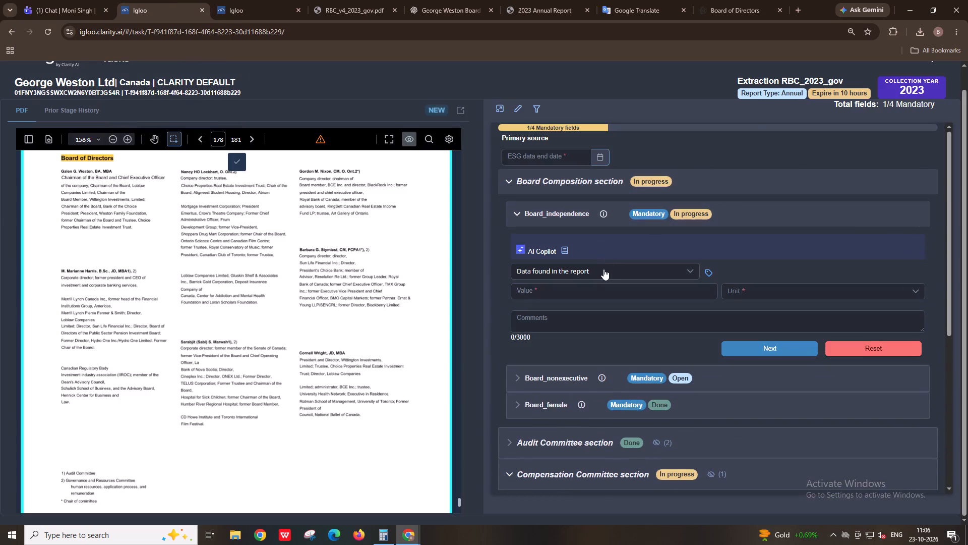
# Set both the Board_independence and Board_nonexecutive fields to Data not found.
pyautogui.click(603, 269)
pyautogui.click(583, 305)
pyautogui.scroll(-3, 615, 279)
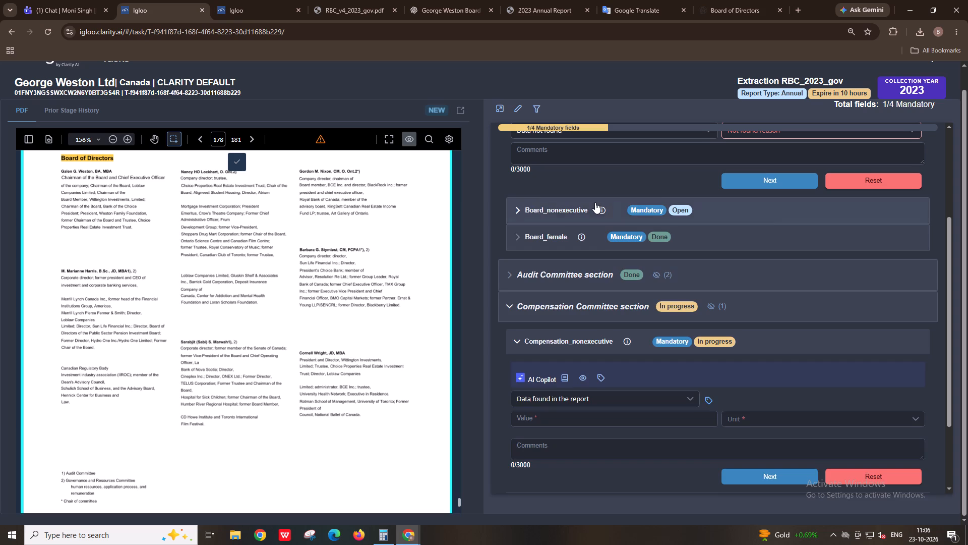
pyautogui.click(595, 202)
pyautogui.click(579, 247)
pyautogui.click(586, 248)
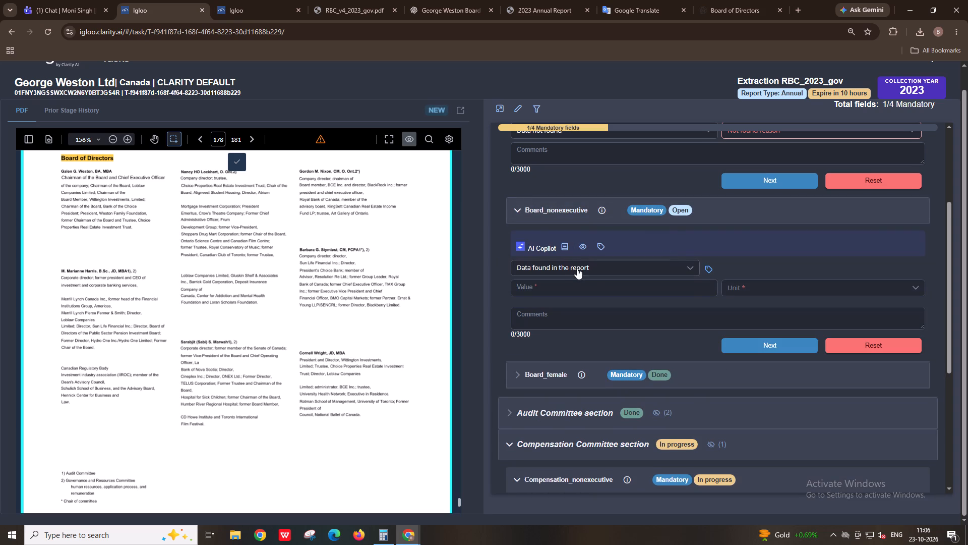
pyautogui.click(577, 268)
pyautogui.click(566, 305)
pyautogui.scroll(4, 575, 304)
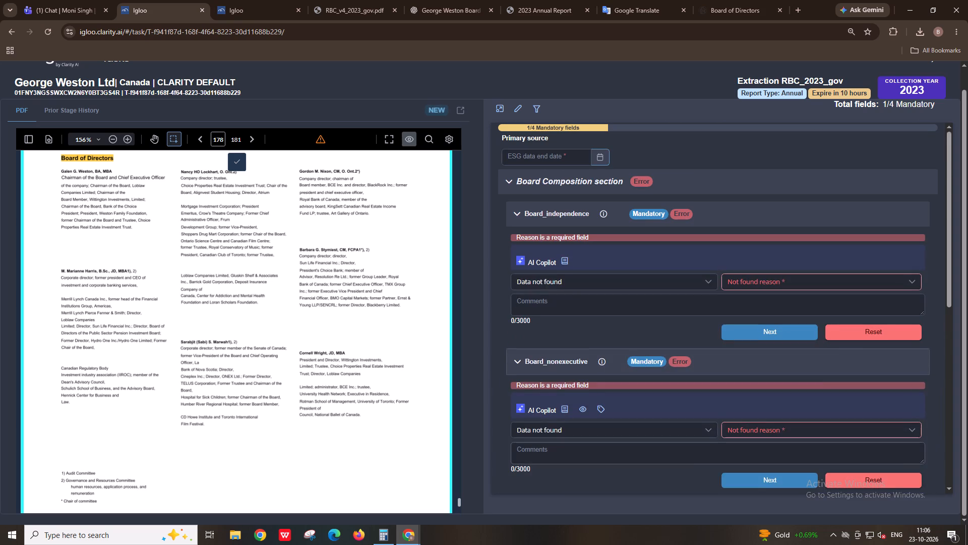
# Review the Company Directory page down to its committee notes and General Management list against the two board fields.
pyautogui.scroll(-1, 575, 304)
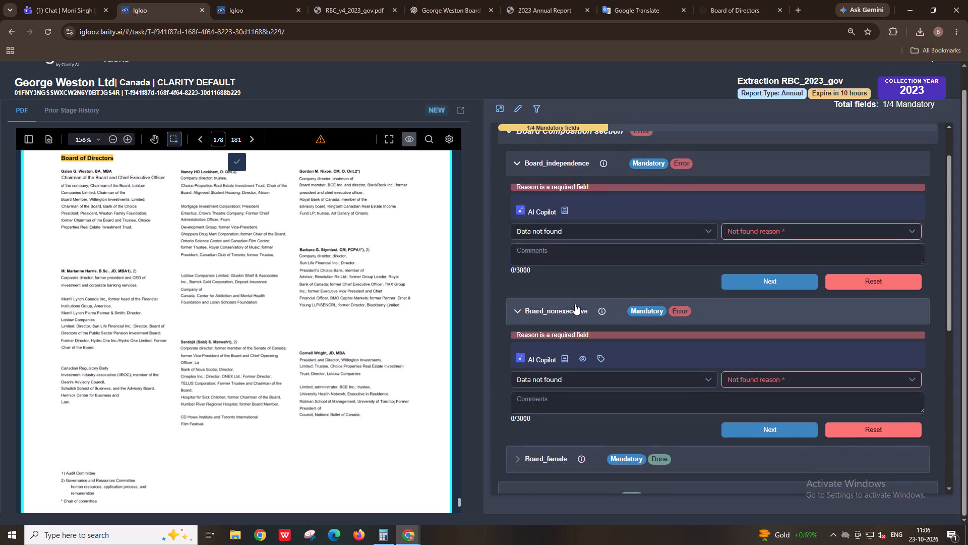
pyautogui.scroll(2, 147, 191)
pyautogui.scroll(-1, 147, 191)
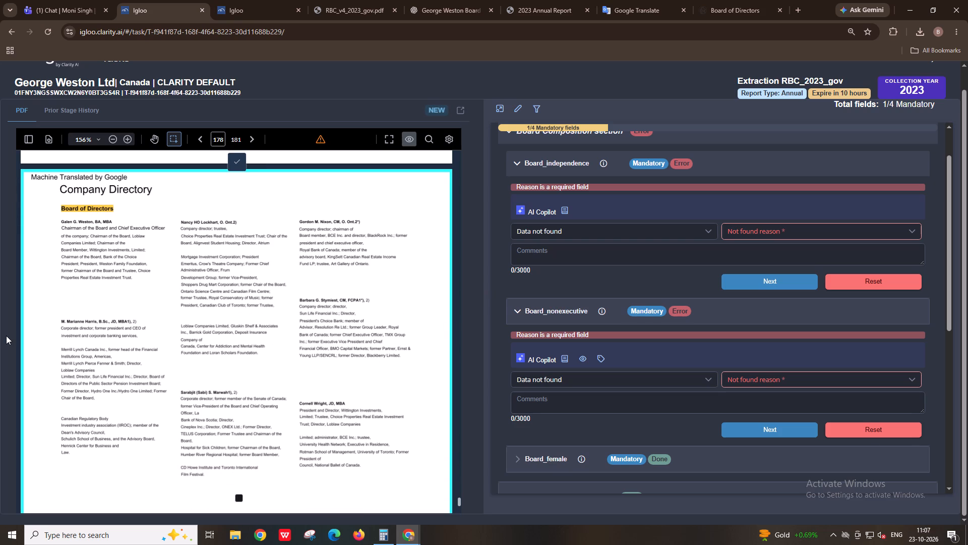
pyautogui.scroll(-5, 6, 336)
pyautogui.scroll(-5, 49, 333)
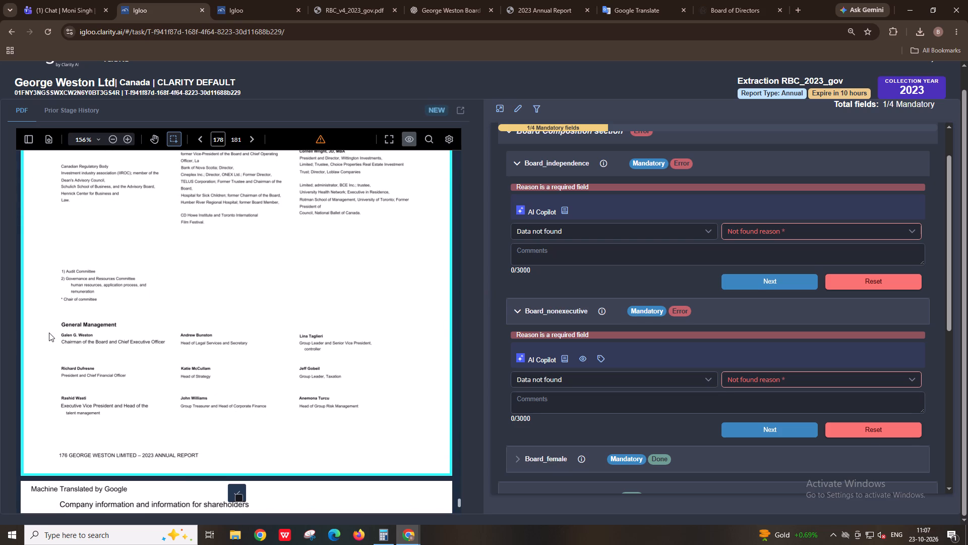
# Switch to RBC_v4_2023_gov.pdf and search it for the "General Management" heading copied from the Company Directory page.
pyautogui.click(366, 0)
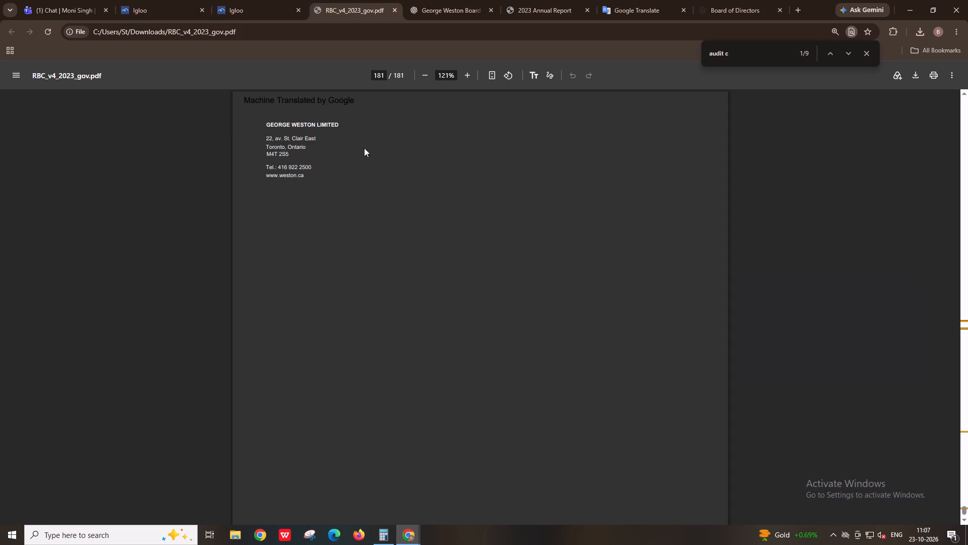
pyautogui.scroll(20, 330, 209)
pyautogui.scroll(18, 330, 209)
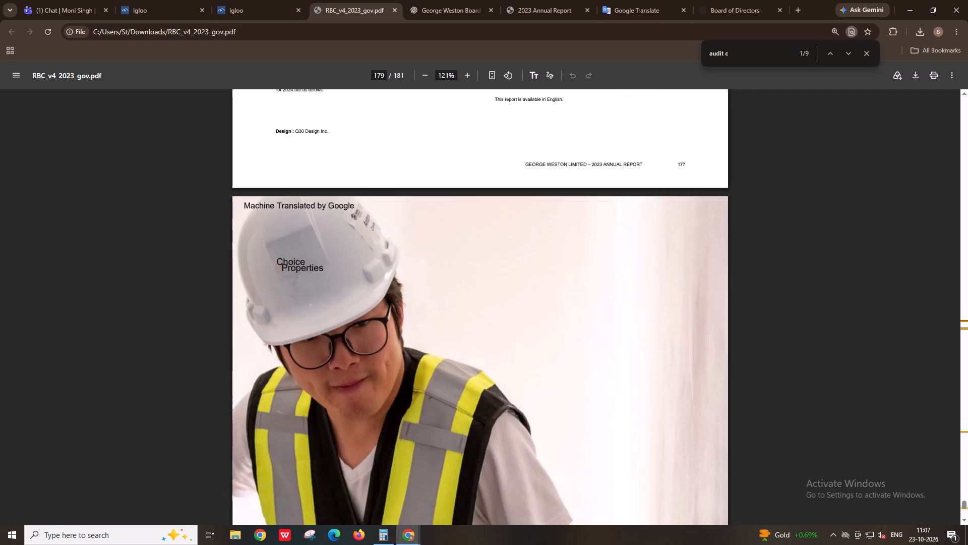
pyautogui.scroll(4, 334, 211)
pyautogui.scroll(-7, 332, 213)
pyautogui.keyDown('ctrl'); pyautogui.scroll(2, 300, 395); pyautogui.keyUp('ctrl')
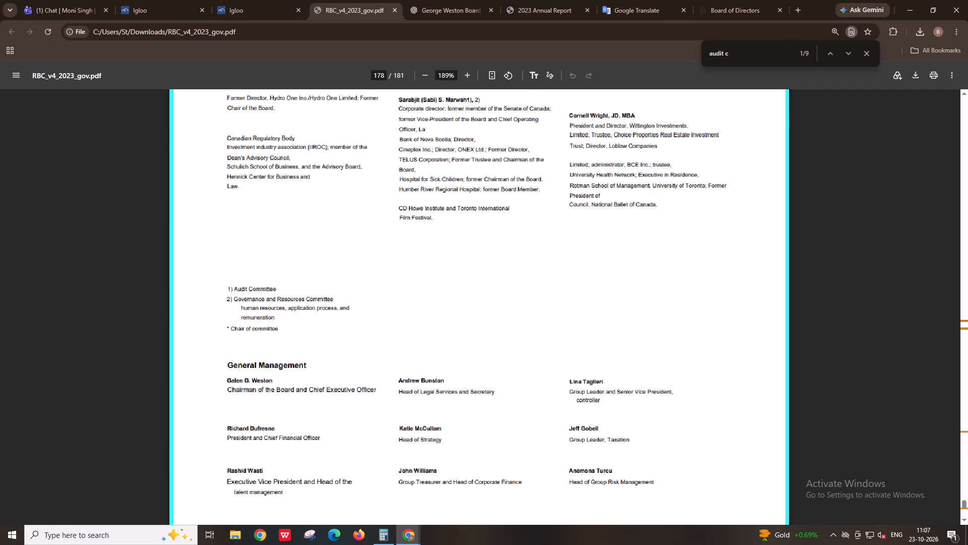
pyautogui.moveTo(165, 361); pyautogui.dragTo(292, 357)
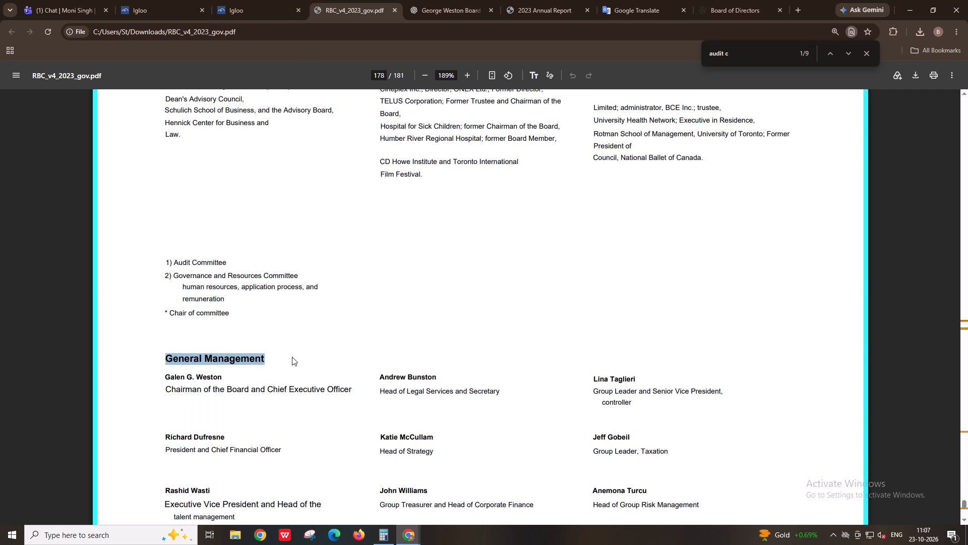
pyautogui.hotkey('ctrl', 'c')
pyautogui.hotkey('ctrl', 'c')
pyautogui.hotkey('ctrl', 'f')
pyautogui.hotkey('ctrl', 'v')
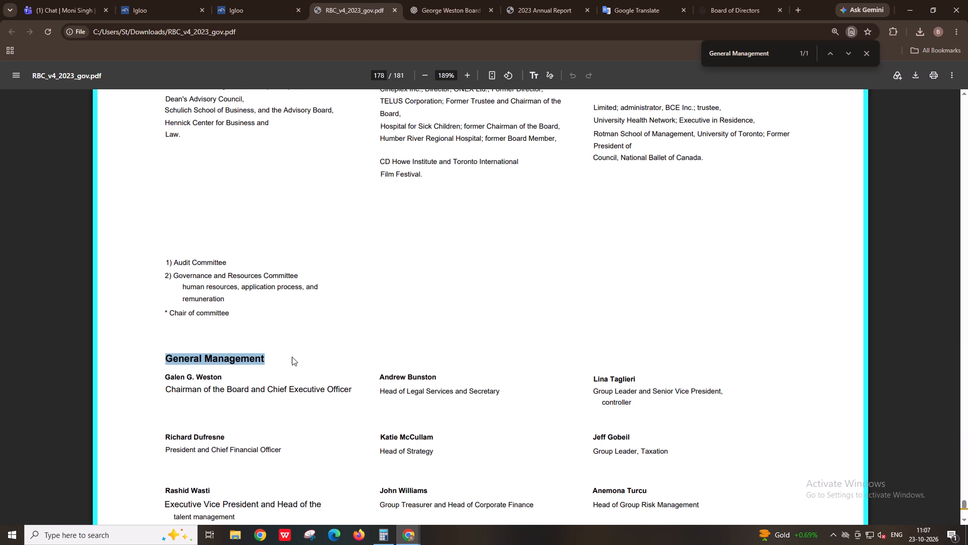
pyautogui.press('Return')
pyautogui.press('Return')
pyautogui.press('Return')
pyautogui.press('Return')
pyautogui.press('Return')
pyautogui.press('Return')
pyautogui.press('Return')
pyautogui.press('Escape')
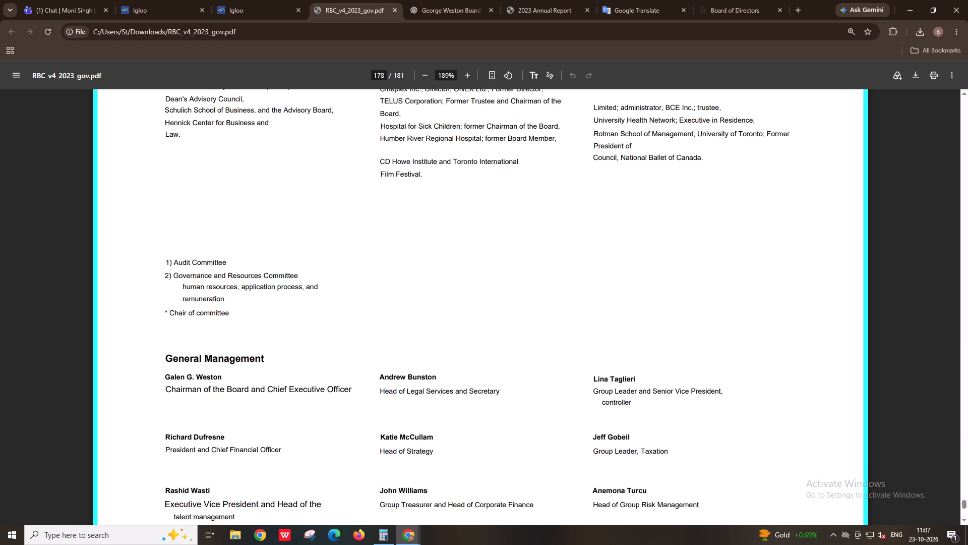
# Examine the director biographies and committee markers in the Board of Directors list on page 178.
pyautogui.scroll(8, 292, 357)
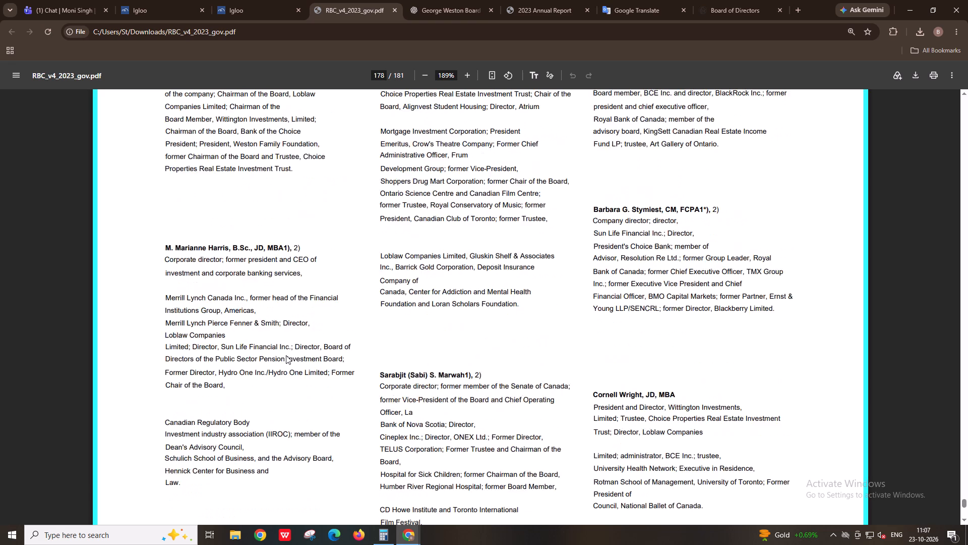
pyautogui.scroll(-3, 286, 355)
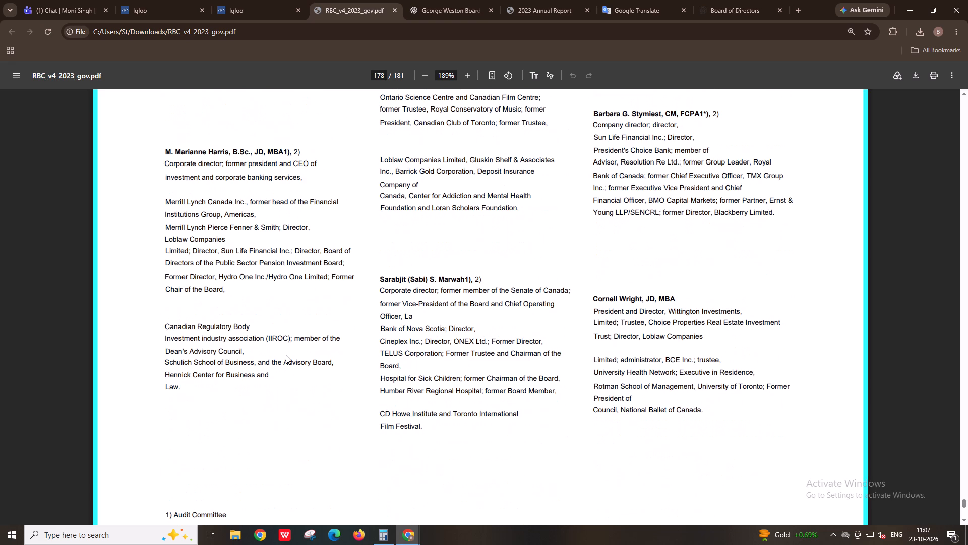
pyautogui.scroll(-1, 286, 355)
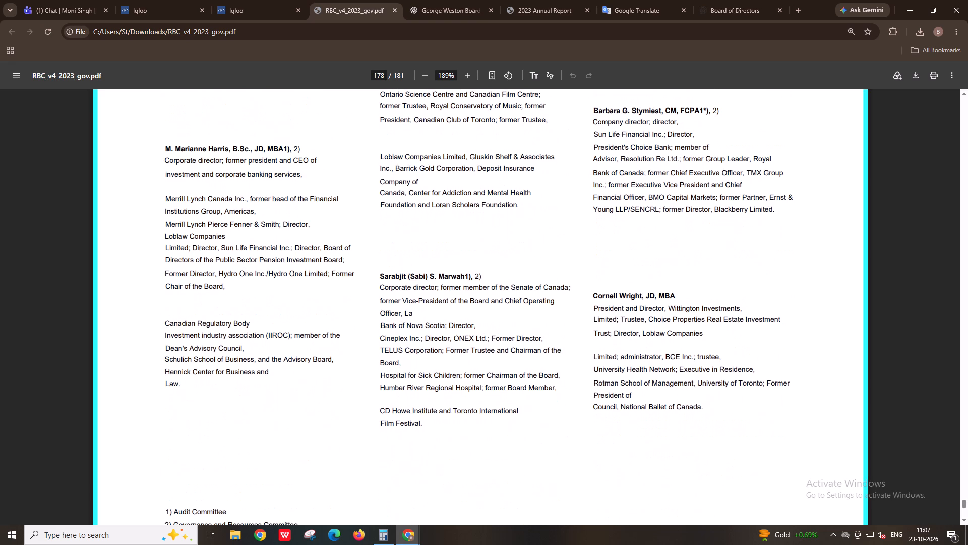
pyautogui.scroll(1, 281, 357)
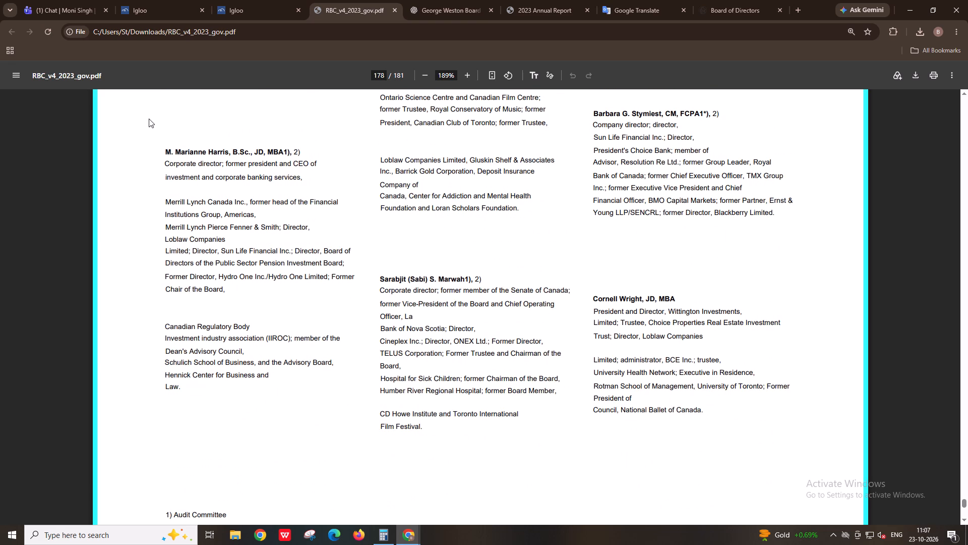
pyautogui.moveTo(149, 140); pyautogui.dragTo(316, 302)
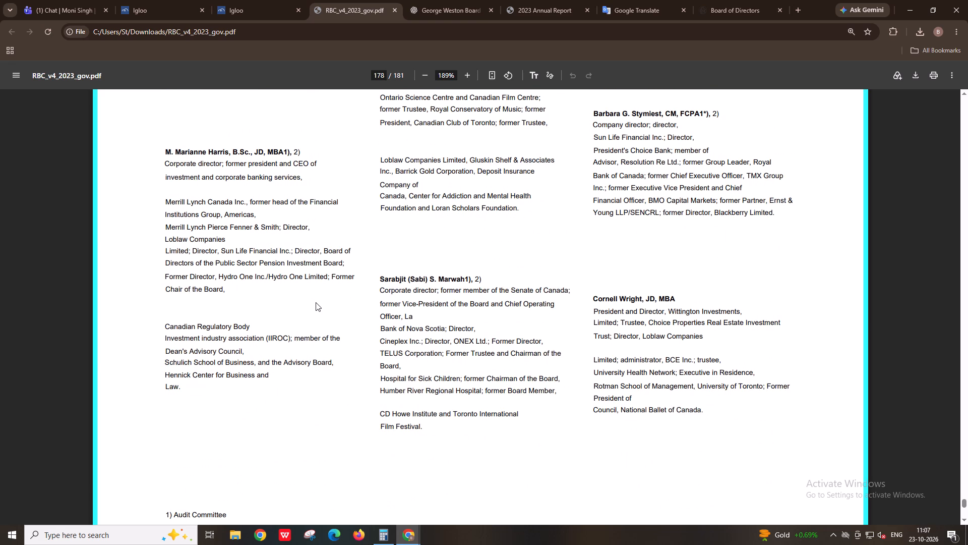
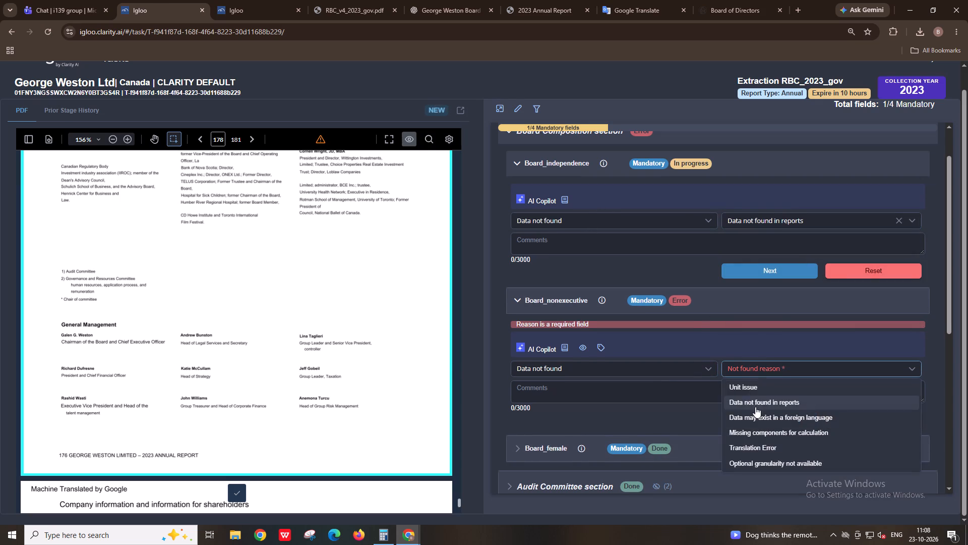
# Set the not-found reason of the Board_nonexecutive field to Data not found in reports.
pyautogui.click(755, 407)
# Open the Comments box of the Board_independence field for editing.
pyautogui.click(709, 266)
pyautogui.click(705, 234)
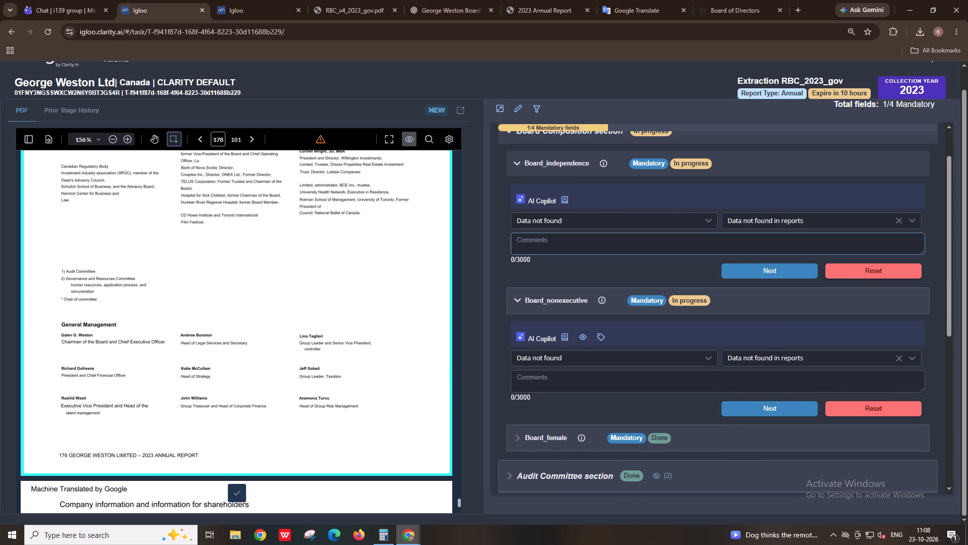
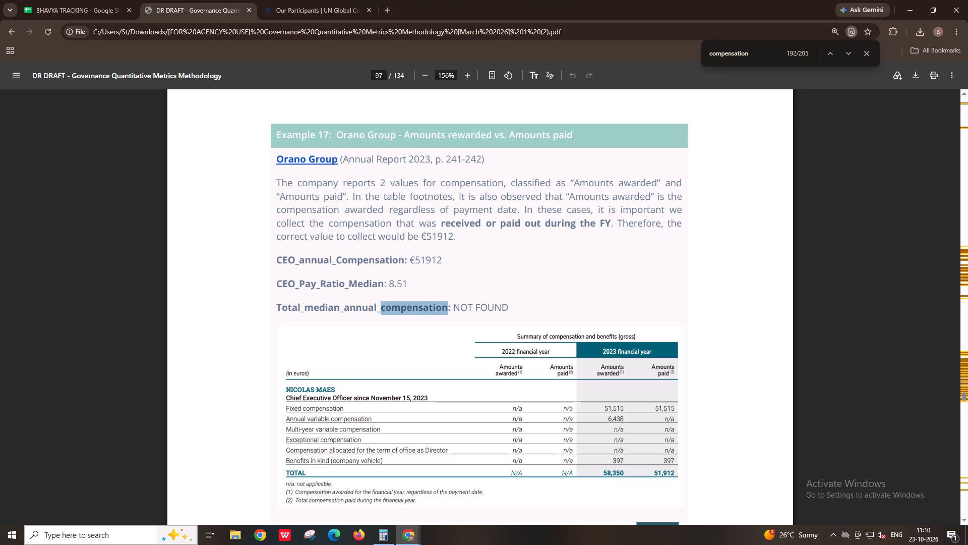
# Review the translated Company Directory page in Google Translate, examining the board of directors, committee notes and executive management roles.
pyautogui.hotkey('alt', 'Tab')
pyautogui.hotkey('alt', 'Tab')
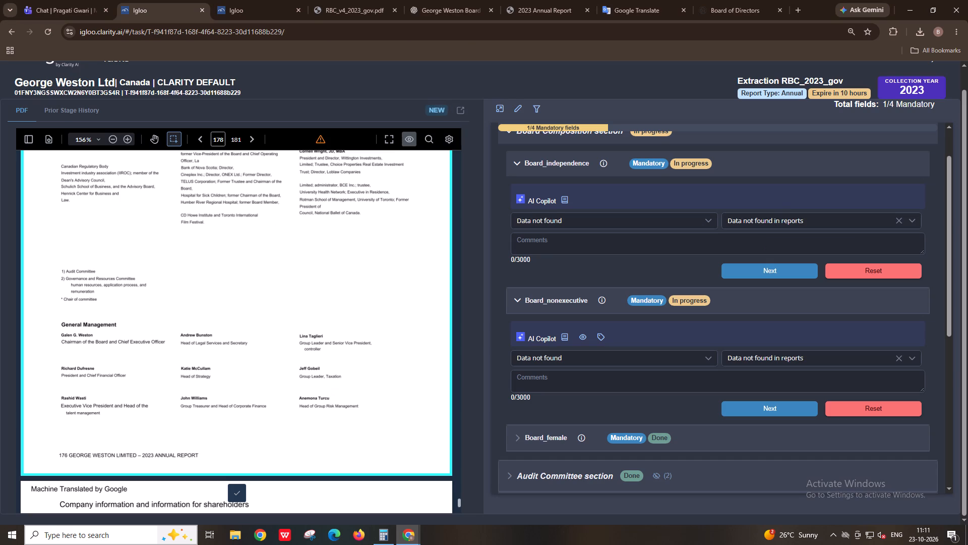
pyautogui.hotkey('ctrl', 'Tab')
pyautogui.hotkey('ctrl', 'Tab')
pyautogui.hotkey('ctrl', 'Tab')
pyautogui.hotkey('ctrl', 'Tab')
pyautogui.hotkey('ctrl', 'Tab')
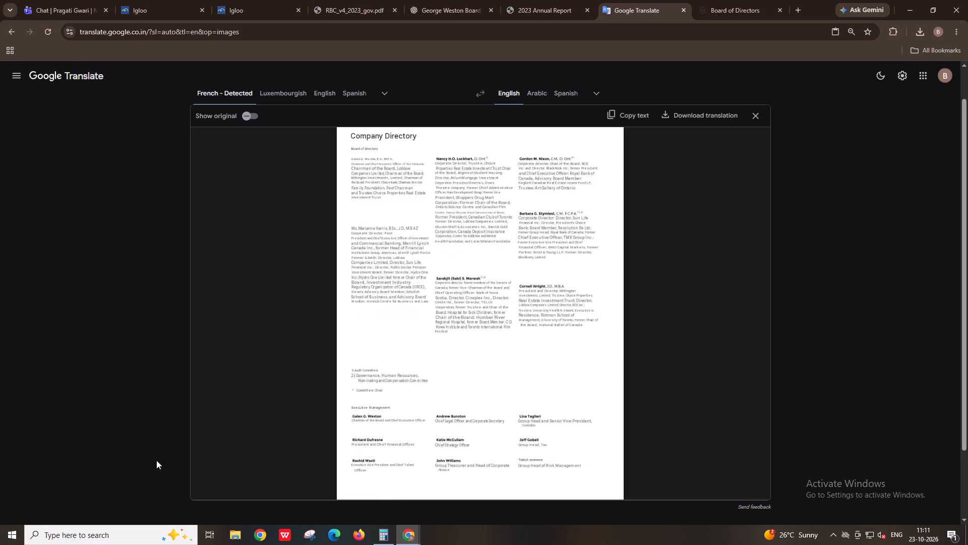
pyautogui.keyDown('ctrl'); pyautogui.scroll(4, 461, 441); pyautogui.keyUp('ctrl')
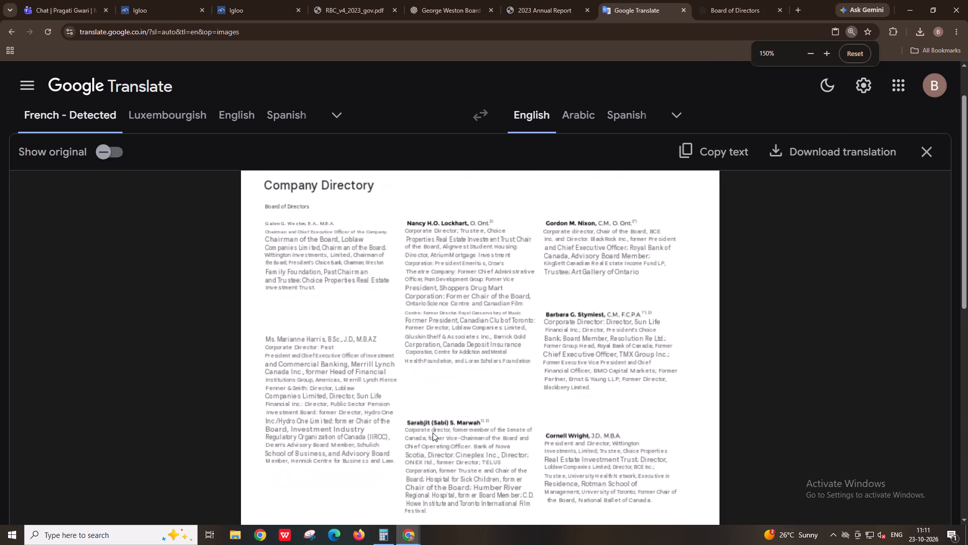
pyautogui.scroll(-5, 433, 432)
pyautogui.scroll(4, 433, 432)
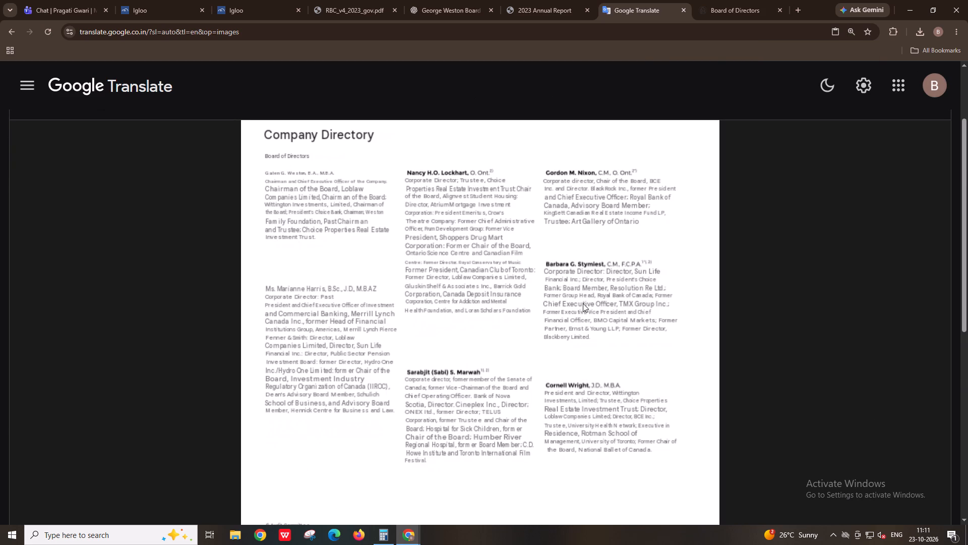
pyautogui.scroll(-6, 324, 421)
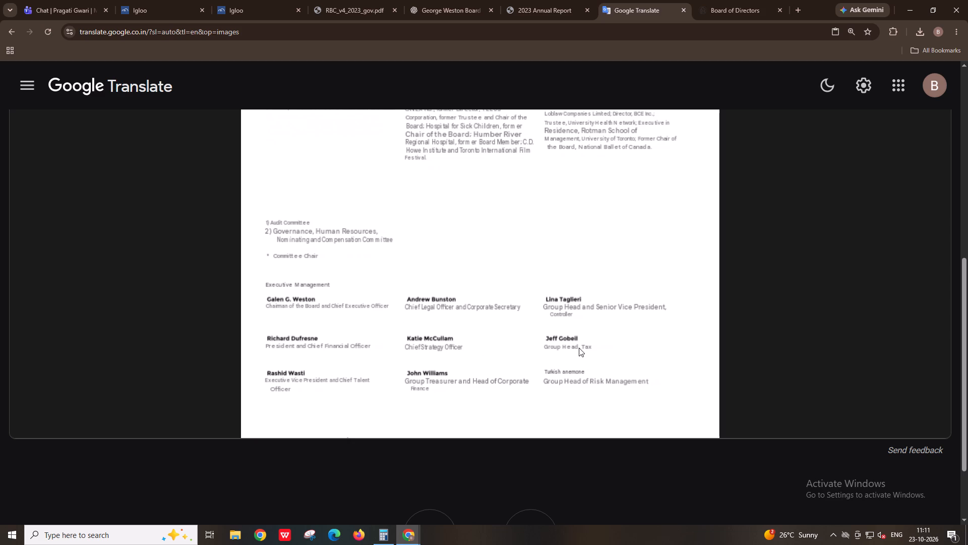
pyautogui.scroll(3, 506, 311)
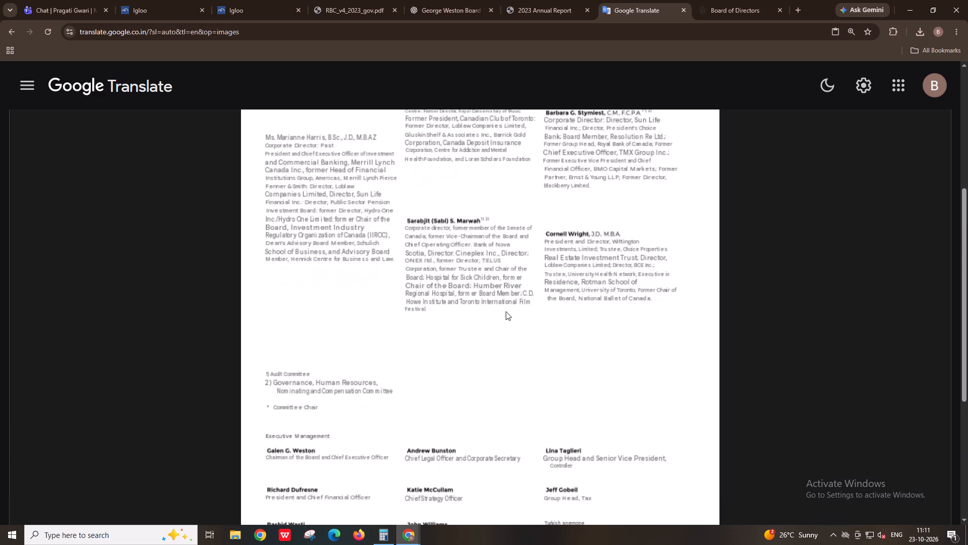
pyautogui.scroll(2, 334, 348)
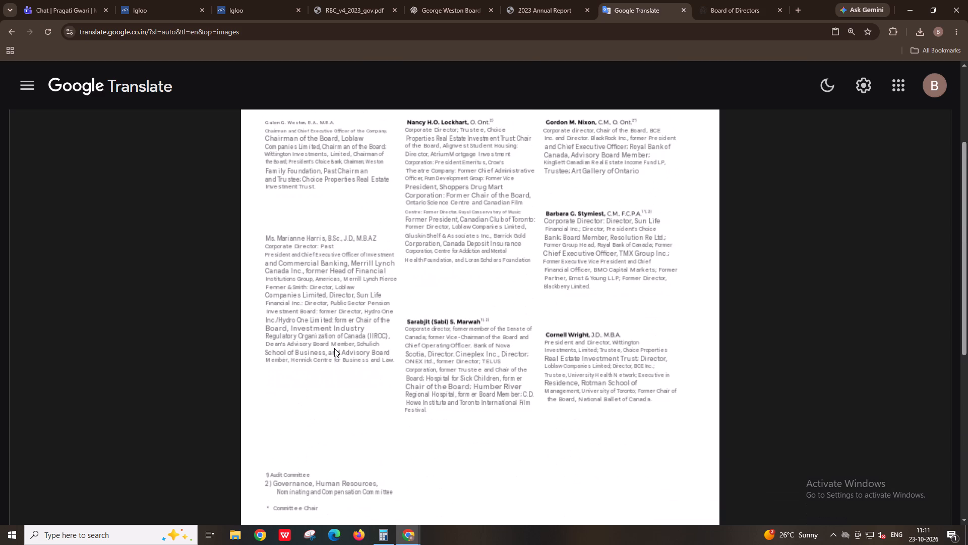
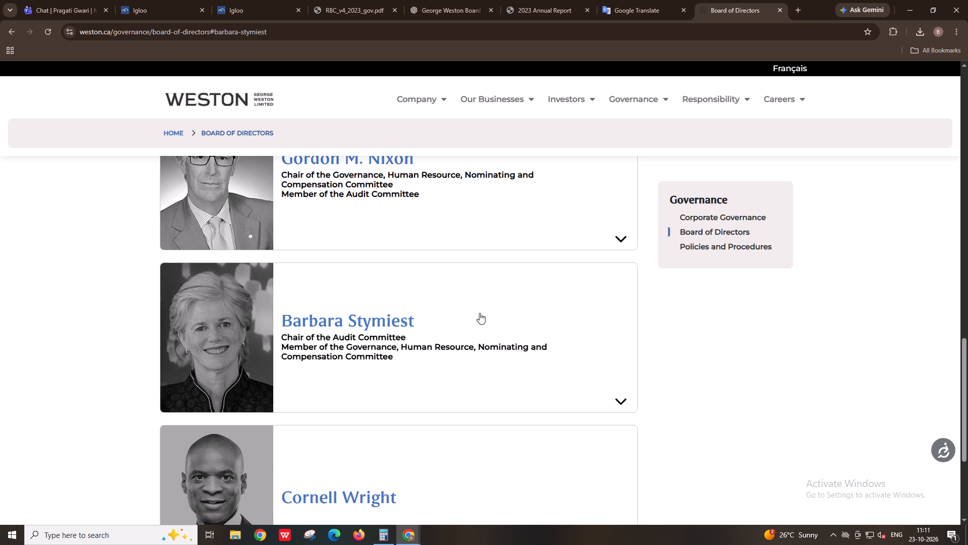
# Check the profile of the director listed after the Audit Committee chair on Weston's Board of Directors page, and return to Igloo's George Weston Ltd task.
pyautogui.scroll(-12, 479, 313)
pyautogui.moveTo(479, 313); pyautogui.dragTo(472, 318)
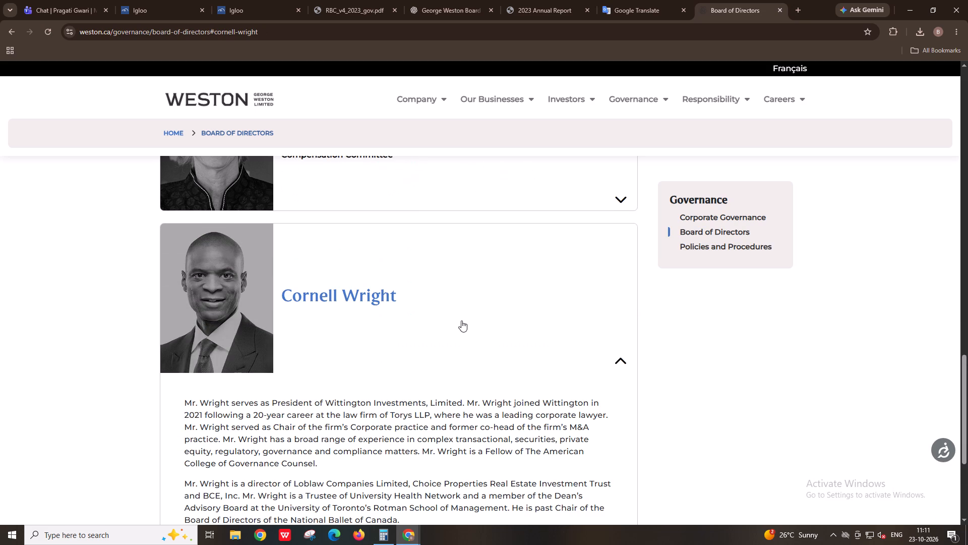
pyautogui.click(461, 320)
pyautogui.click(129, 0)
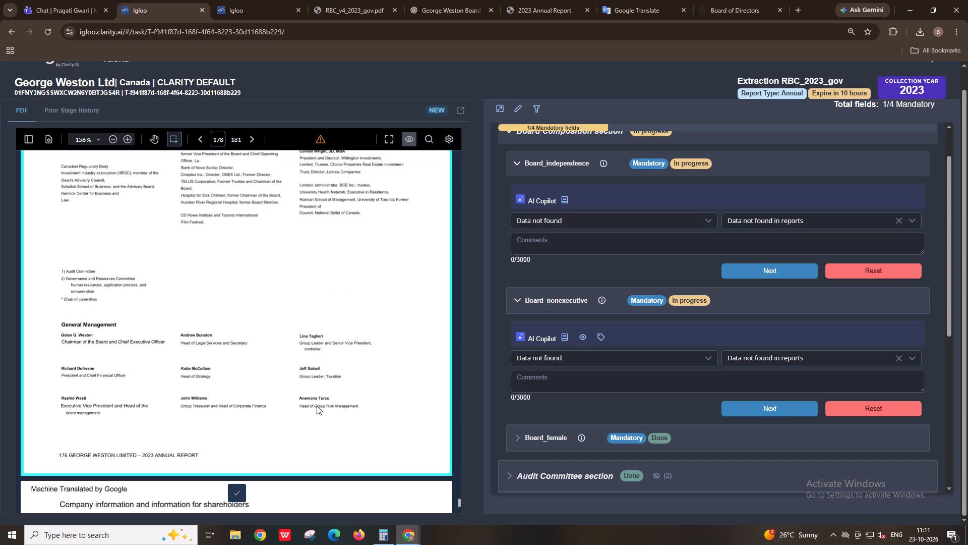
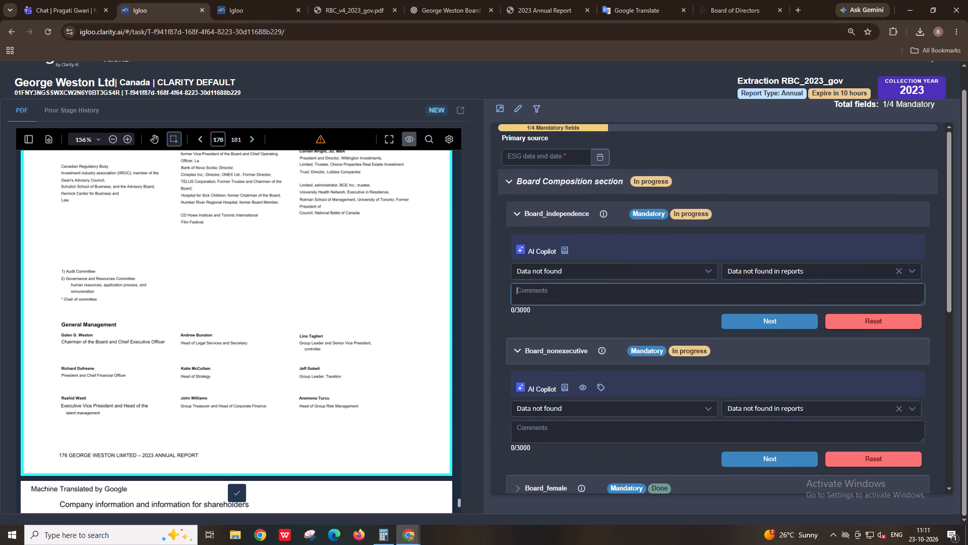
# Enter the Board_independence comment "There is no mention of the Independent status of the director".
pyautogui.write('There is')
pyautogui.press('space')
pyautogui.write('no mention of')
pyautogui.press('space')
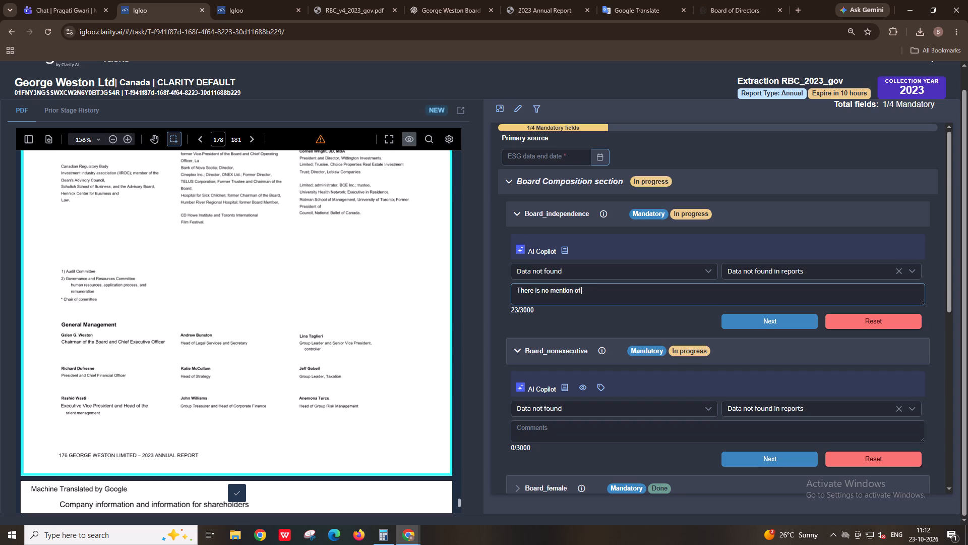
pyautogui.write('Indeoen')
pyautogui.press('BackSpace')
pyautogui.press('BackSpace')
pyautogui.press('BackSpace')
pyautogui.write('pendent status of the director')
pyautogui.press('space')
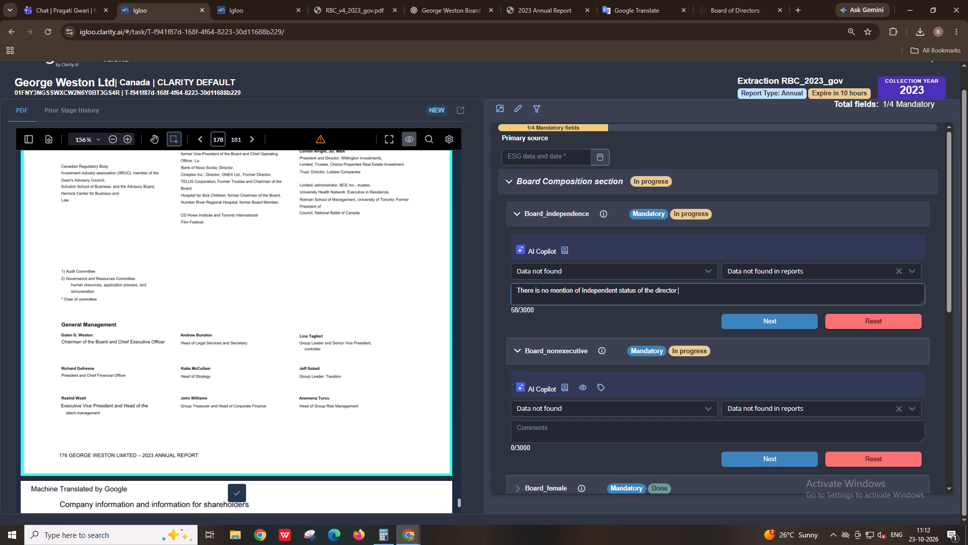
pyautogui.click(582, 297)
pyautogui.write('the')
pyautogui.press('space')
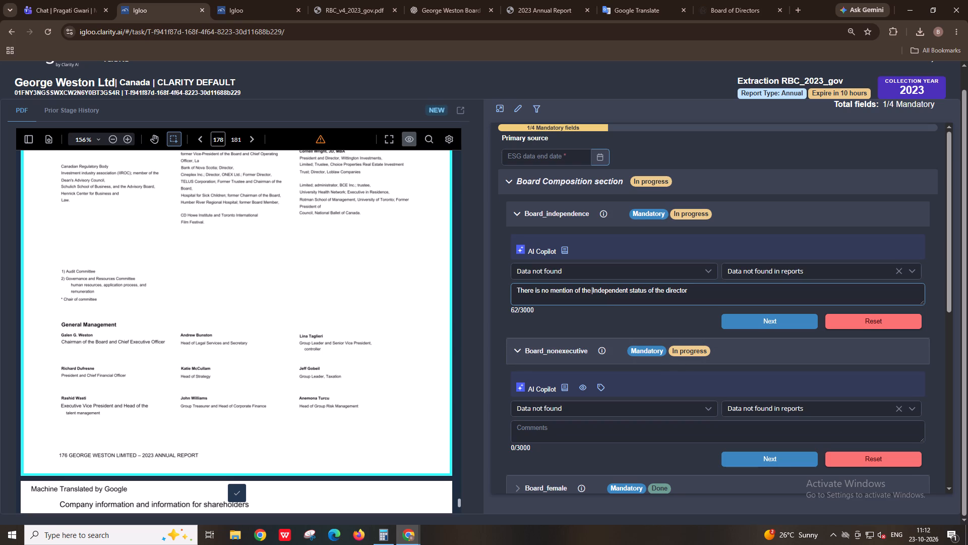
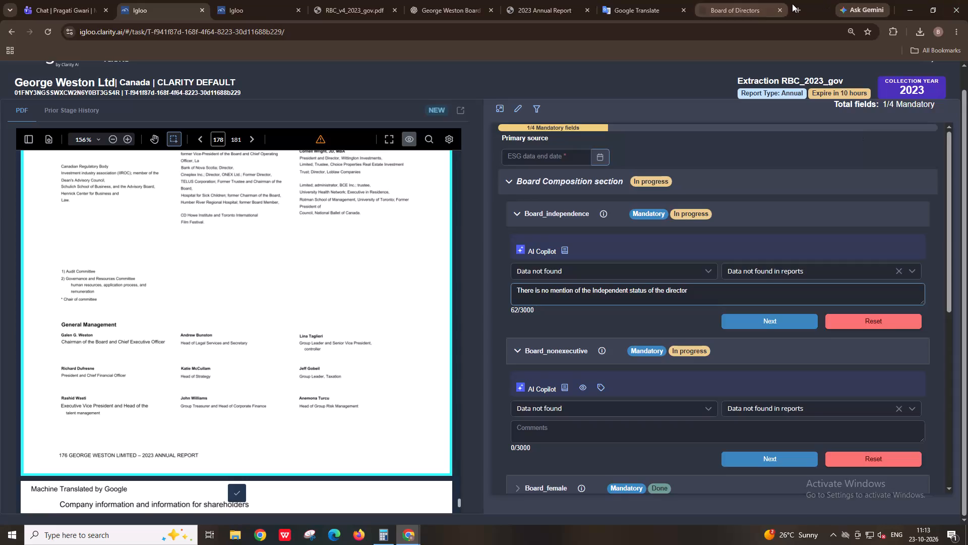
# Search Google in a new browser tab for "4 hr and 48 minute in decimal".
pyautogui.click(792, 4)
pyautogui.write('4 hr and 48 ,')
pyautogui.press('BackSpace')
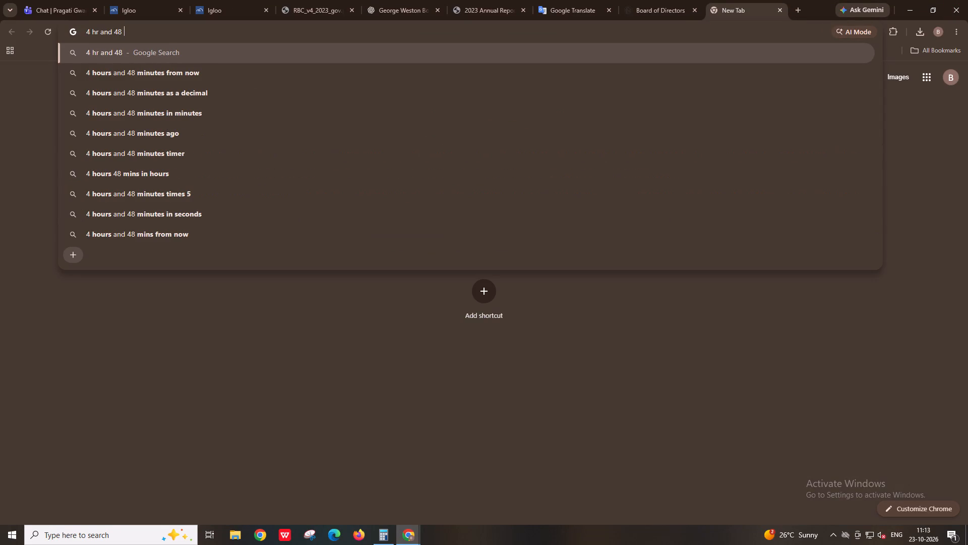
pyautogui.write('minute')
pyautogui.press('space')
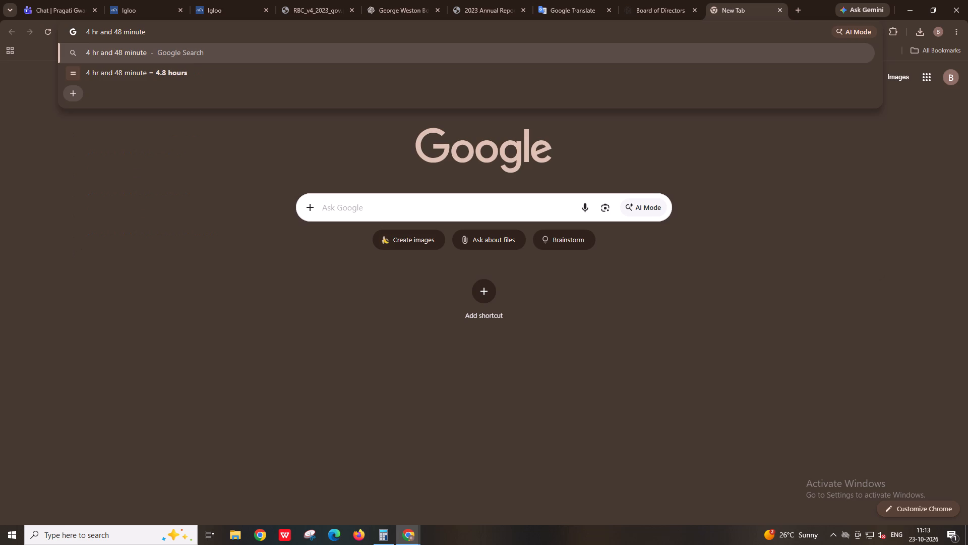
pyautogui.write('in')
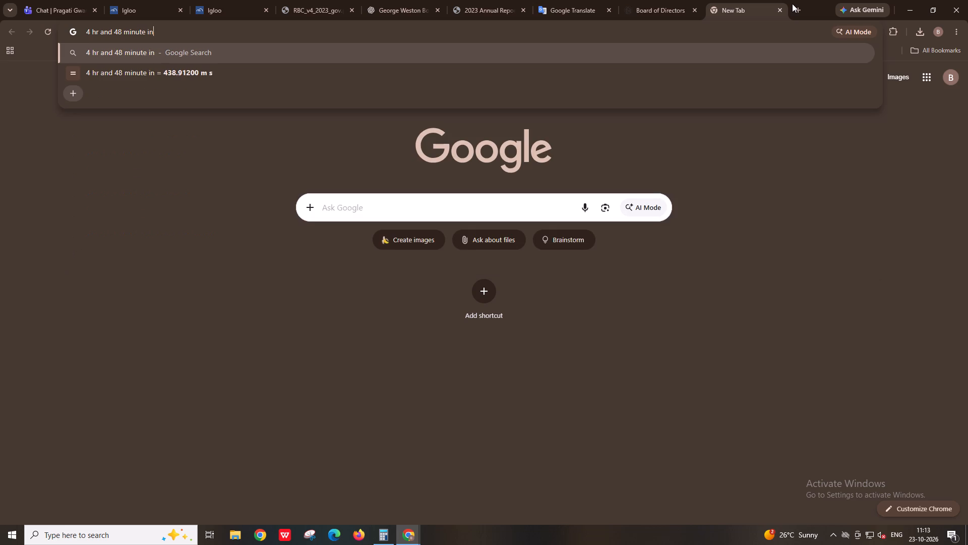
pyautogui.press('space')
pyautogui.write('deciml')
pyautogui.press('BackSpace')
pyautogui.write('akl')
pyautogui.press('BackSpace')
pyautogui.press('BackSpace')
pyautogui.press('l')
pyautogui.press('Return')
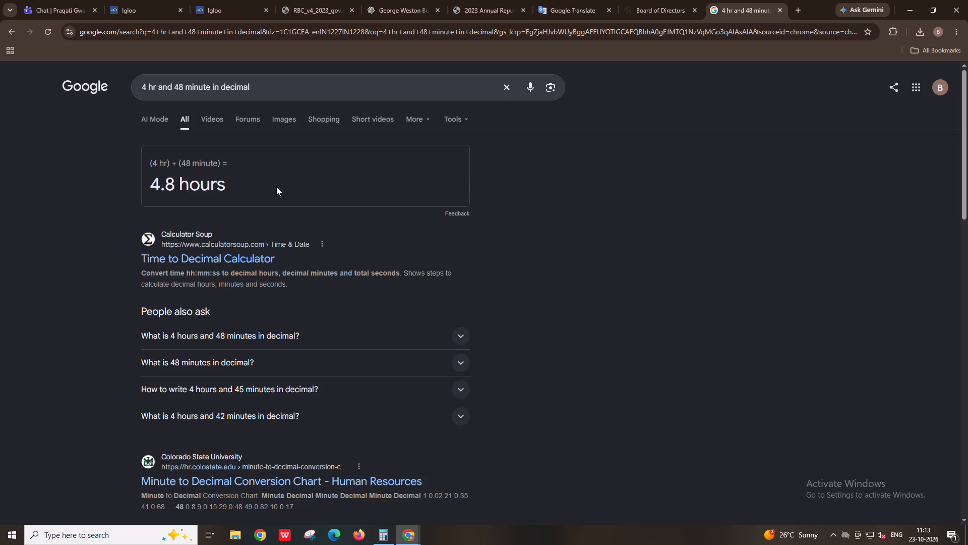
# Switch to the browser window with the DR DRAFT Governance Quantitative Metrics Methodology document.
pyautogui.hotkey('alt', 'Tab')
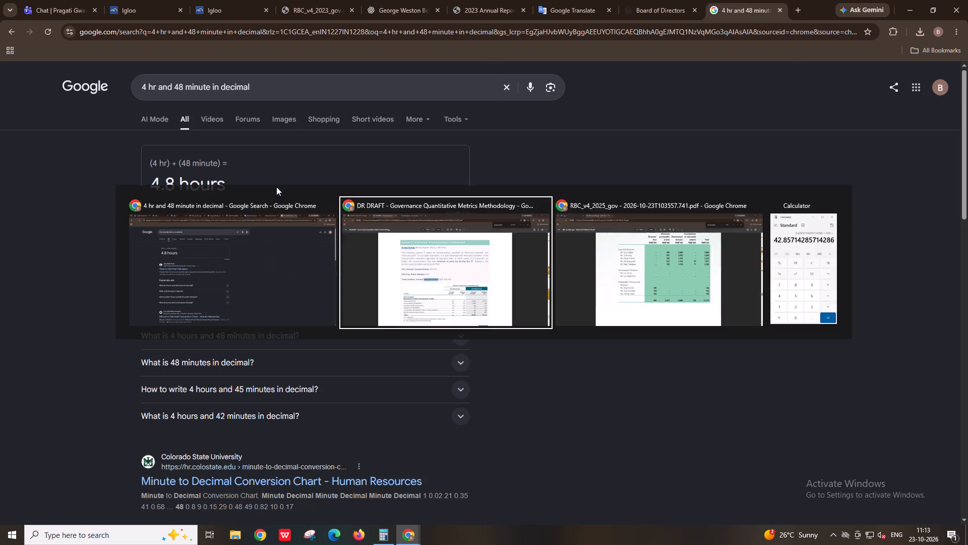
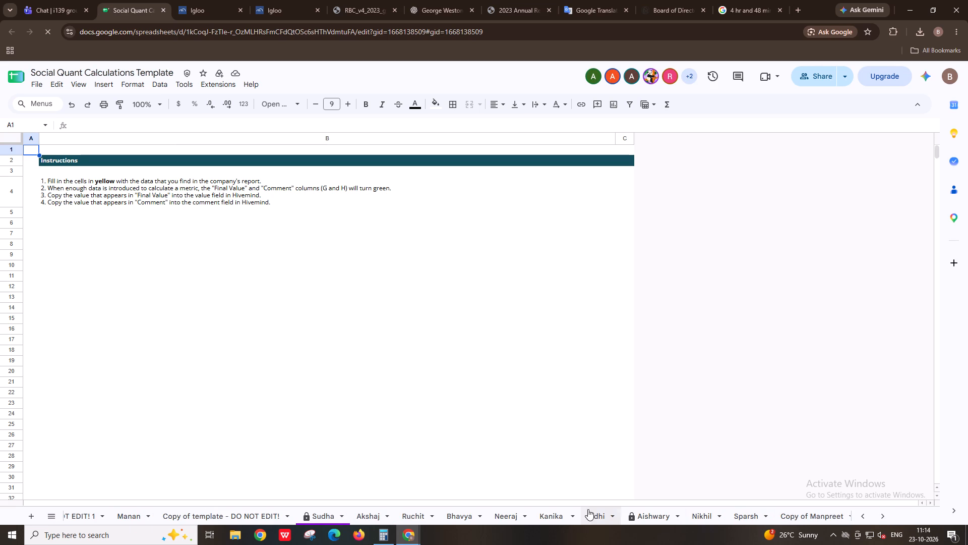
# Open the Bhavya sheet of the Social Quant Calculations Template and look through its calculators for the avg_training_hours section.
pyautogui.click(469, 511)
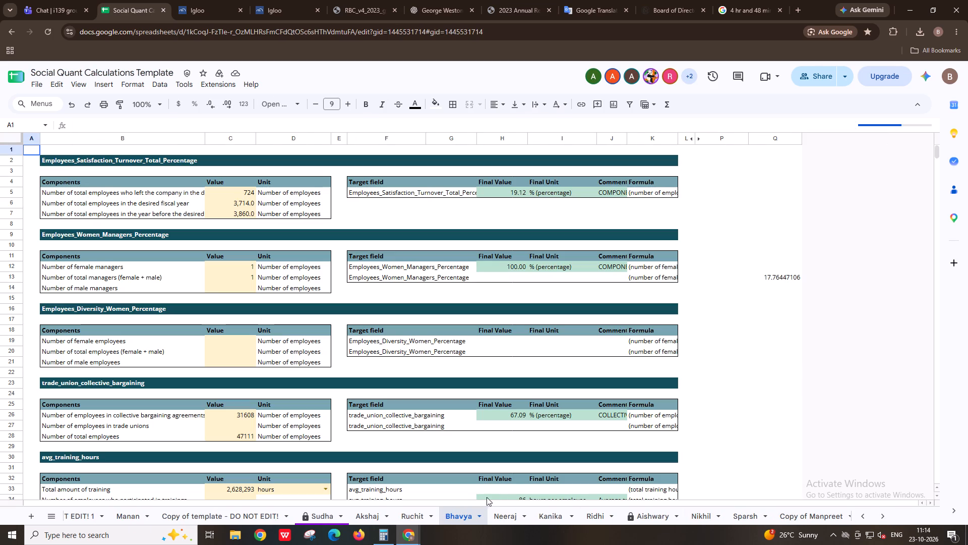
pyautogui.scroll(-20, 250, 352)
pyautogui.scroll(-2, 250, 352)
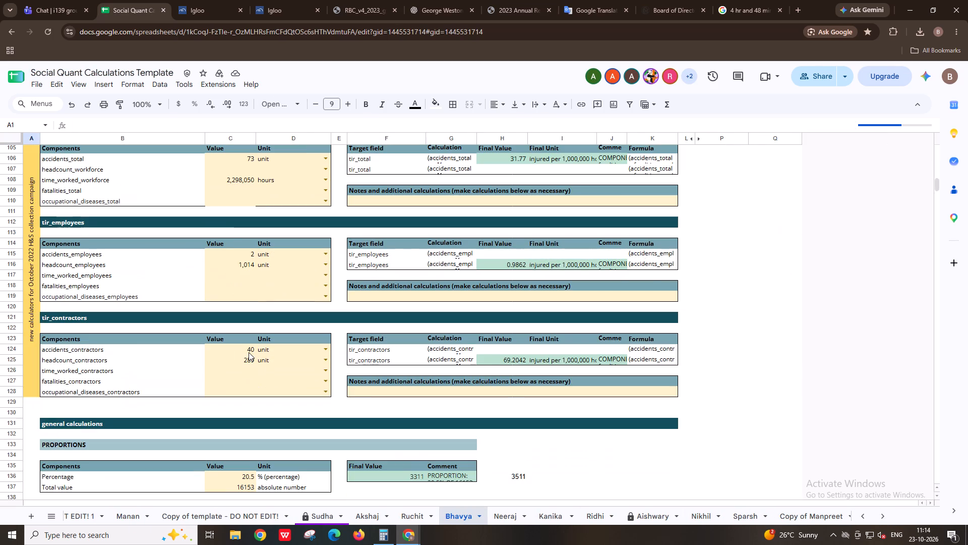
pyautogui.scroll(-14, 249, 352)
pyautogui.scroll(7, 249, 352)
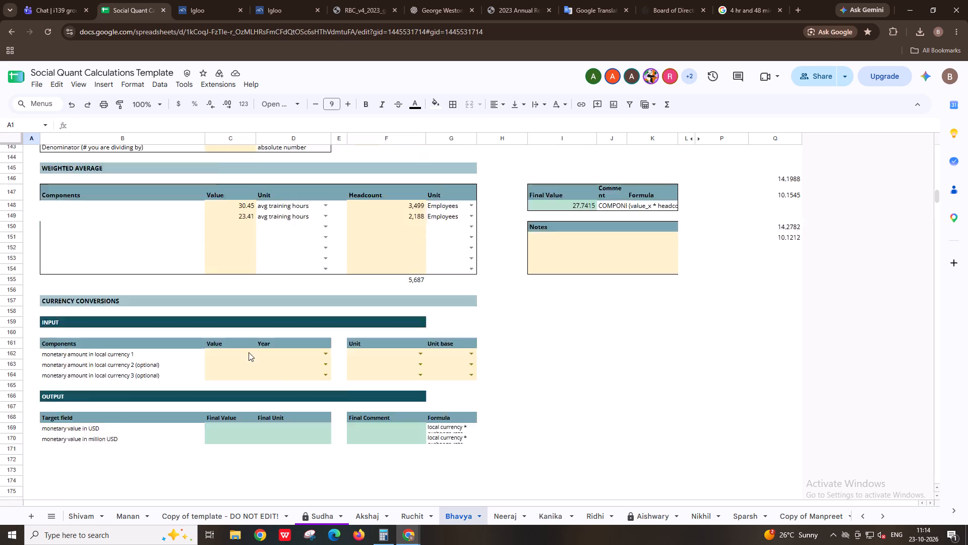
pyautogui.scroll(4, 249, 352)
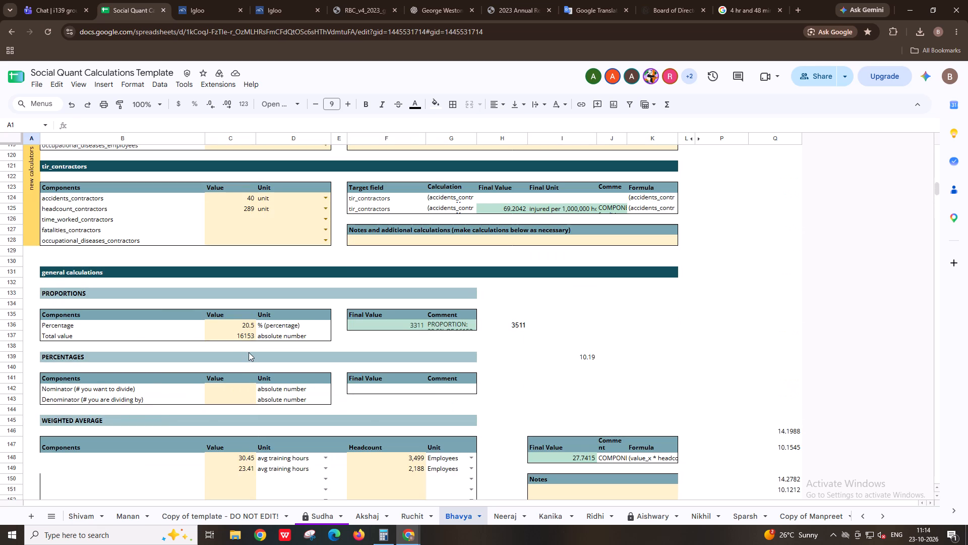
pyautogui.scroll(-2, 249, 352)
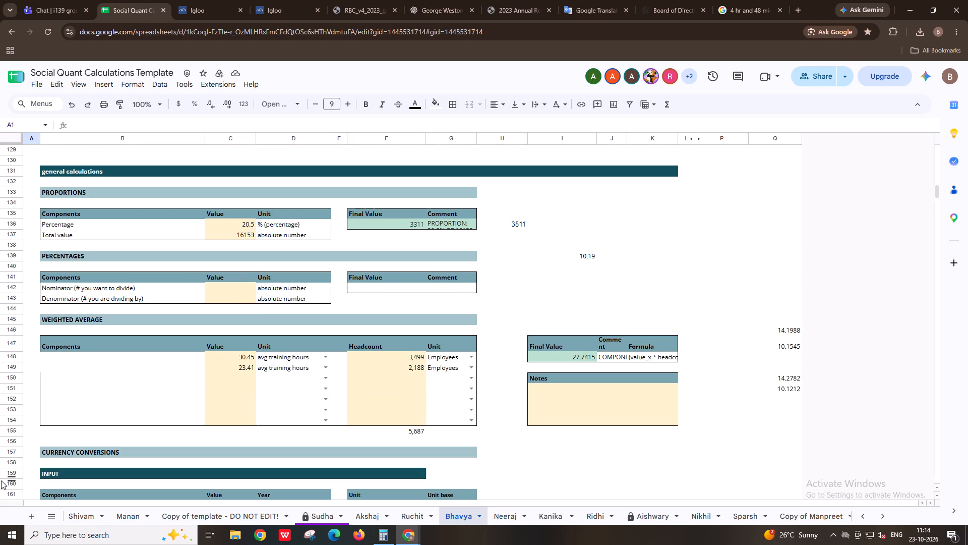
pyautogui.scroll(1, 172, 398)
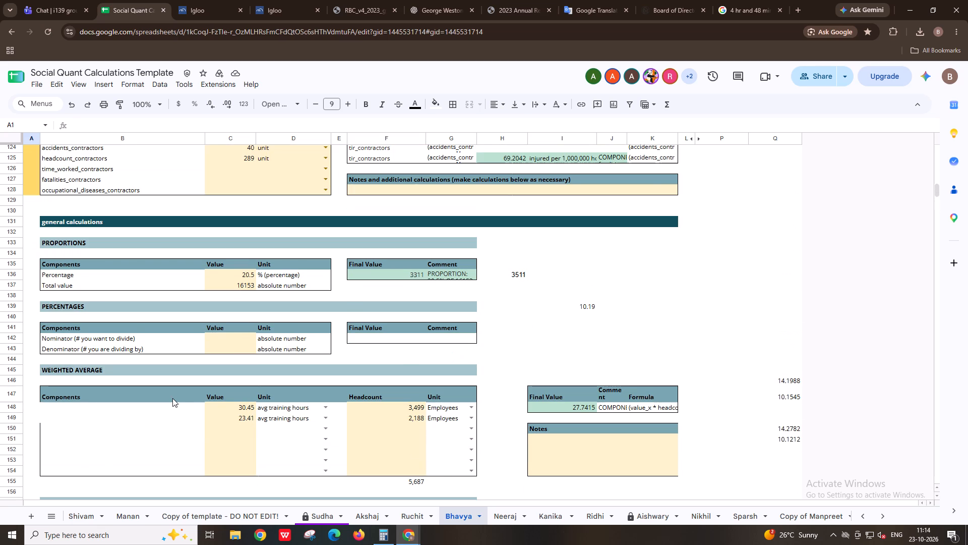
pyautogui.scroll(2, 170, 399)
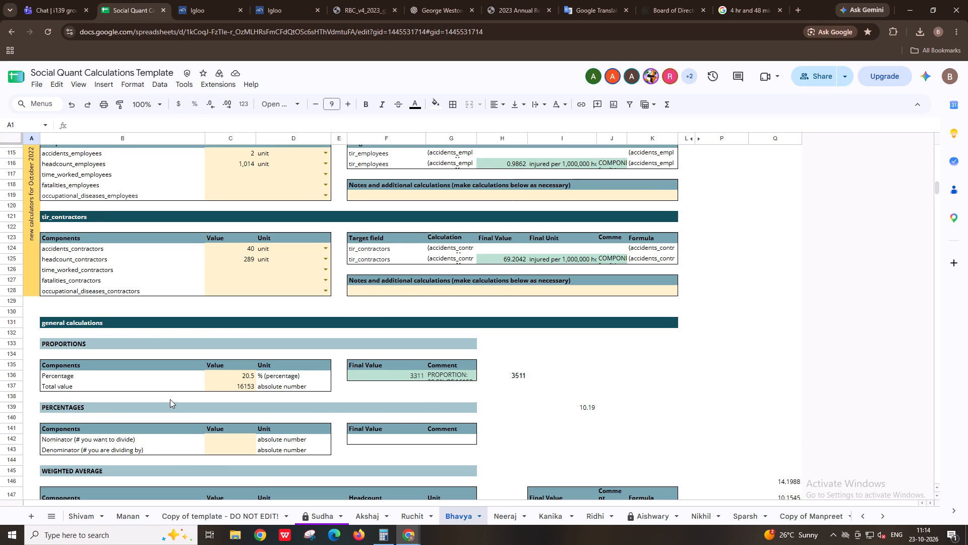
pyautogui.scroll(19, 170, 399)
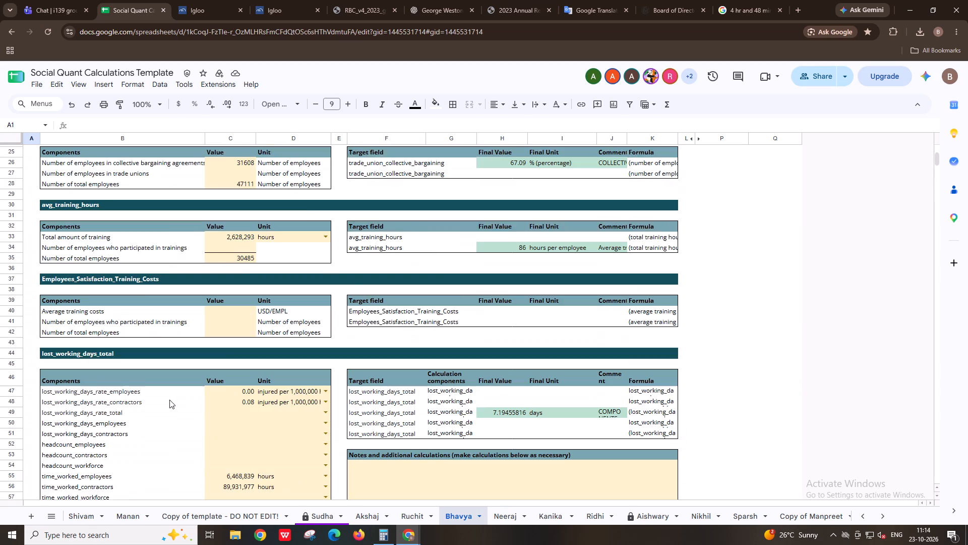
pyautogui.scroll(7, 169, 400)
pyautogui.scroll(-4, 169, 400)
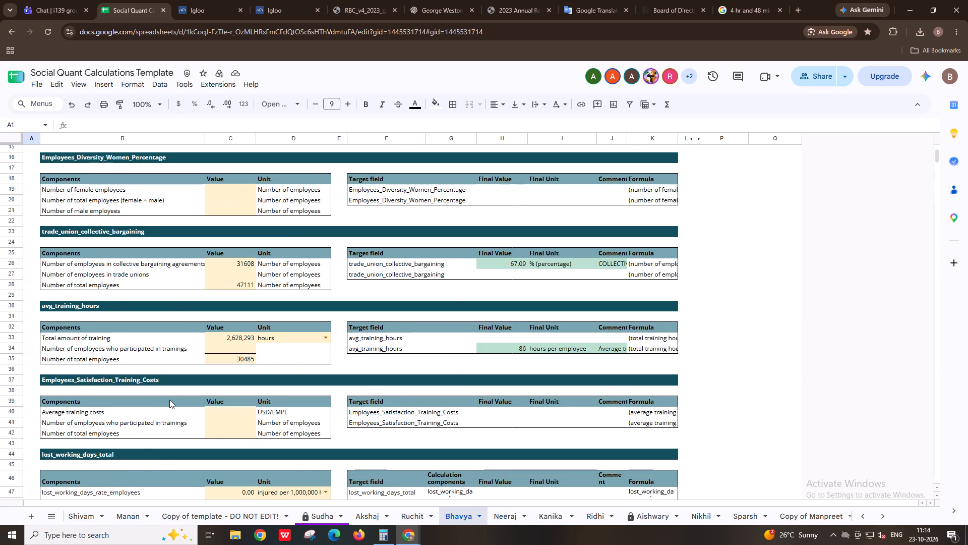
# In the avg_training_hours calculator, set the total amount of training to 6739 and select the value cell for employees who participated in trainings.
pyautogui.click(234, 289)
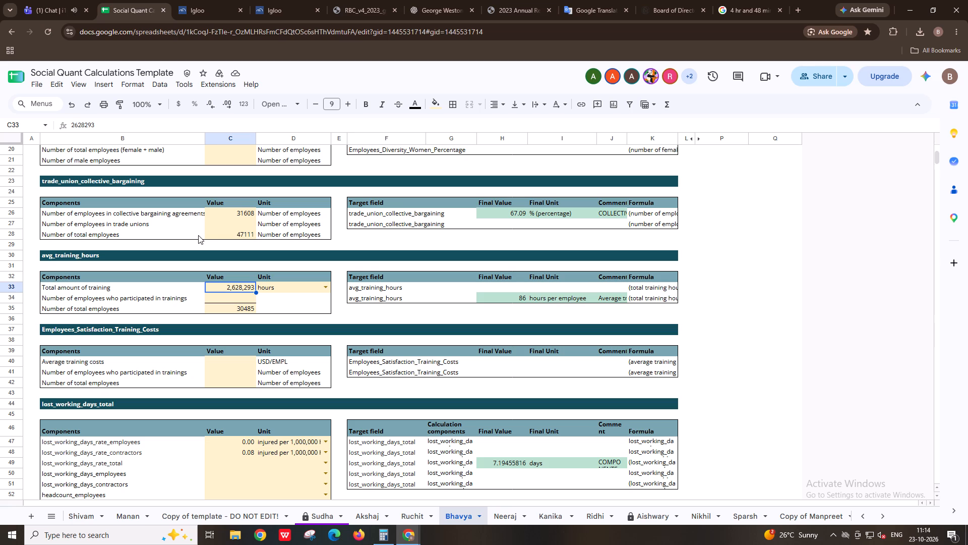
pyautogui.write('673')
pyautogui.press('9')
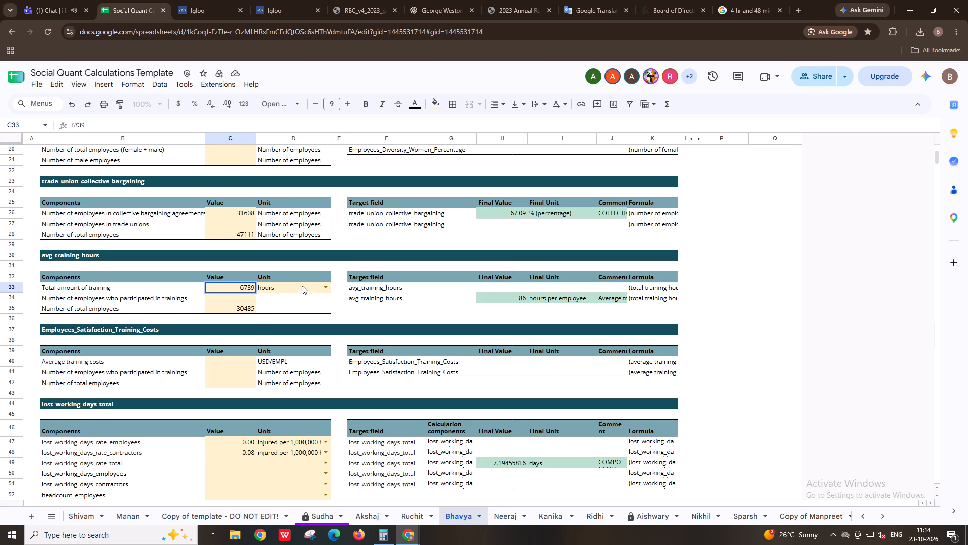
pyautogui.click(246, 311)
pyautogui.click(246, 296)
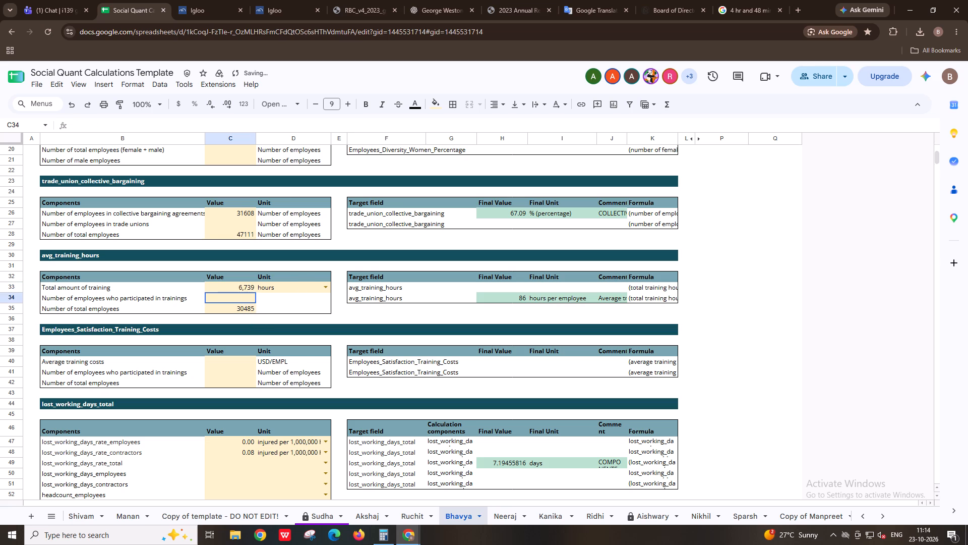
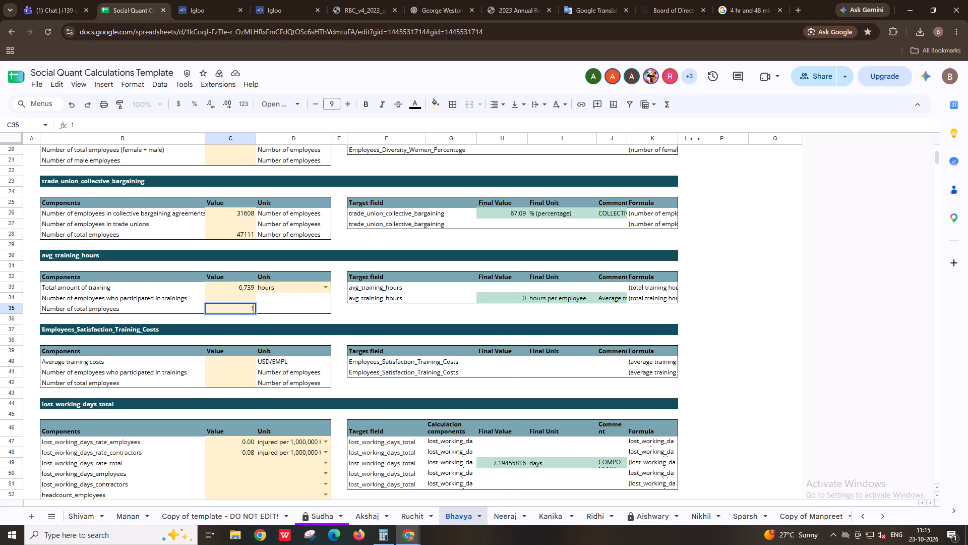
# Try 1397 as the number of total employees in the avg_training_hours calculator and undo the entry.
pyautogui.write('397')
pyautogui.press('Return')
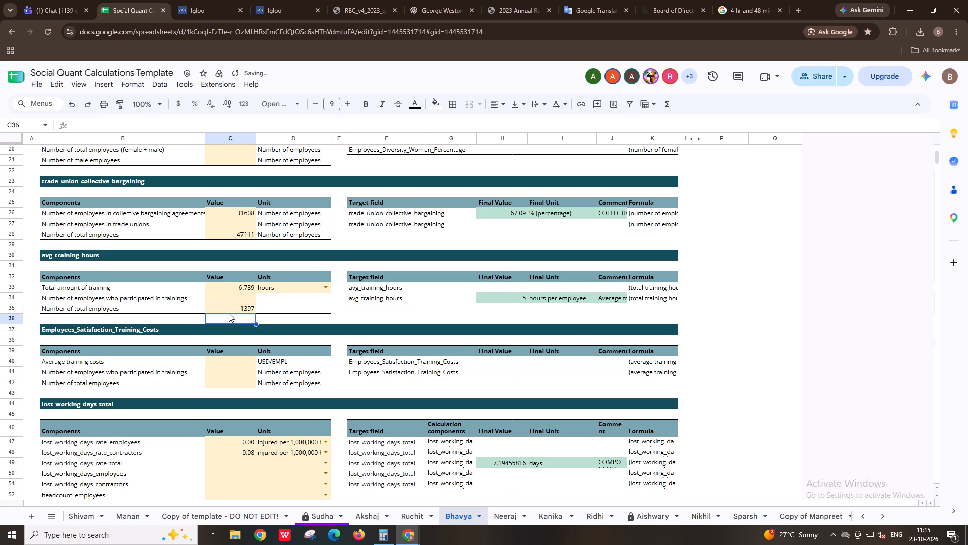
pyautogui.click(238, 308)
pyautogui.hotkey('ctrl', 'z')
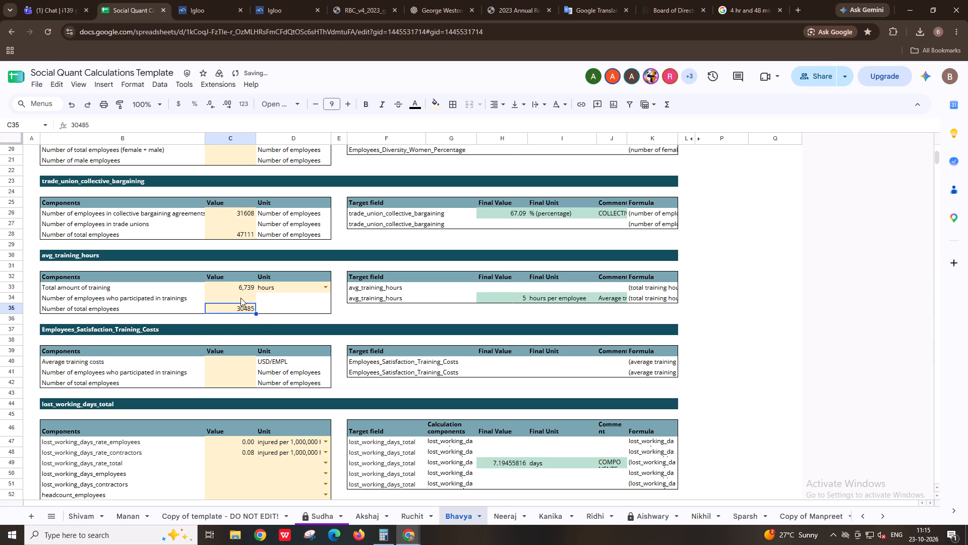
# In avg_training_hours, clear the number of total employees and set the number of employees who participated in trainings to 1397.
pyautogui.press('Delete')
pyautogui.press('Up')
pyautogui.write('1397')
pyautogui.press('Right')
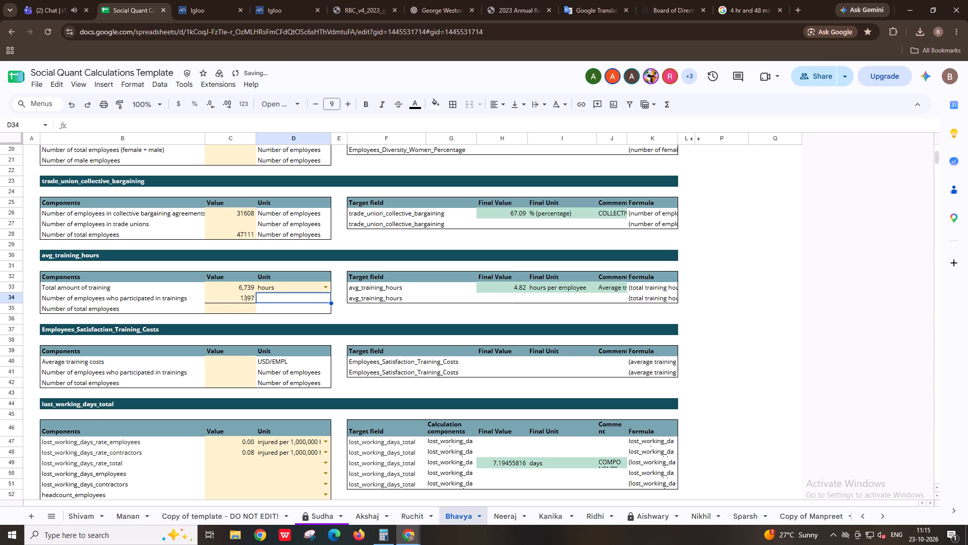
pyautogui.click(321, 298)
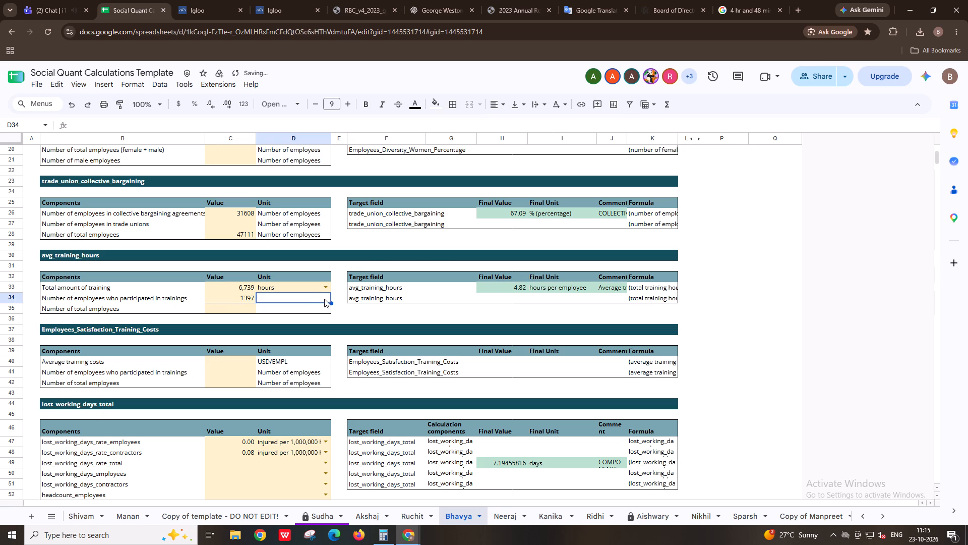
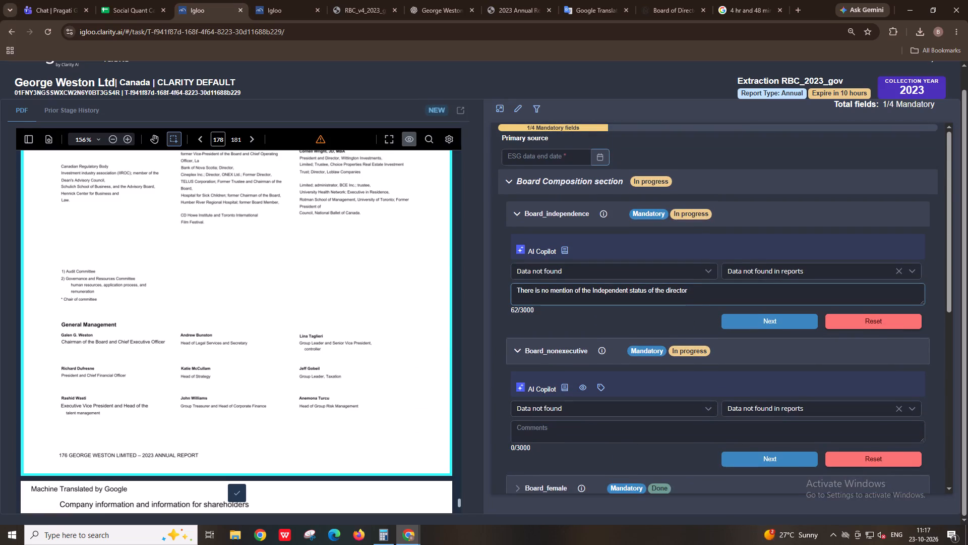
# Finish the Board_independence comment as "There is no mention of the Independent status of All Director." and move on to the next field.
pyautogui.press('BackSpace')
pyautogui.press('BackSpace')
pyautogui.press('BackSpace')
pyautogui.press('BackSpace')
pyautogui.press('BackSpace')
pyautogui.press('BackSpace')
pyautogui.press('BackSpace')
pyautogui.press('BackSpace')
pyautogui.press('BackSpace')
pyautogui.press('BackSpace')
pyautogui.press('BackSpace')
pyautogui.press('BackSpace')
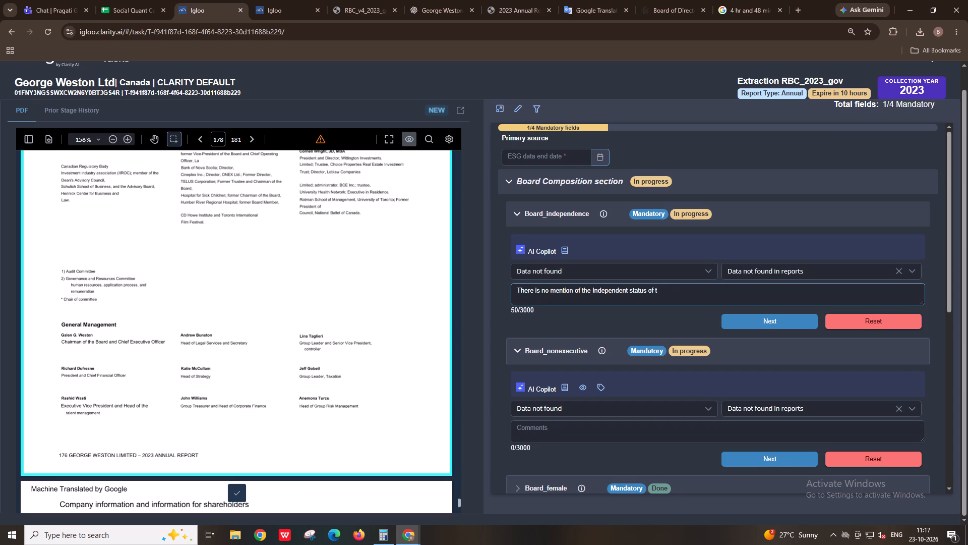
pyautogui.press('BackSpace')
pyautogui.write('All')
pyautogui.press('space')
pyautogui.write('Director.')
pyautogui.click(749, 321)
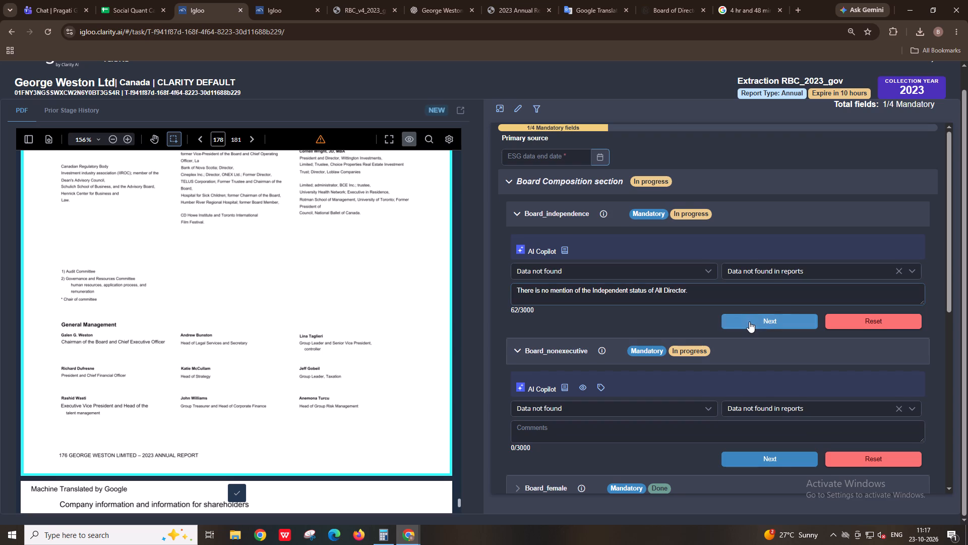
pyautogui.click(731, 325)
pyautogui.write('There is no men')
pyautogui.write('tion')
pyautogui.press('BackSpace')
pyautogui.press('BackSpace')
pyautogui.press('BackSpace')
pyautogui.press('BackSpace')
pyautogui.press('BackSpace')
pyautogui.press('BackSpace')
pyautogui.press('BackSpace')
pyautogui.press('BackSpace')
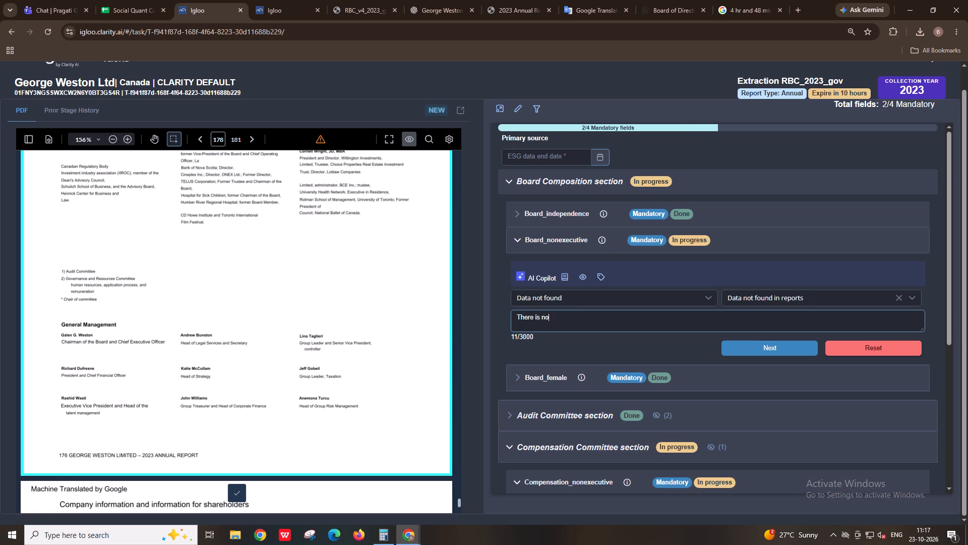
pyautogui.press('BackSpace')
pyautogui.write('o clea')
pyautogui.write('rly men')
pyautogui.write('tion')
pyautogui.press('space')
pyautogui.write('the')
pyautogui.press('space')
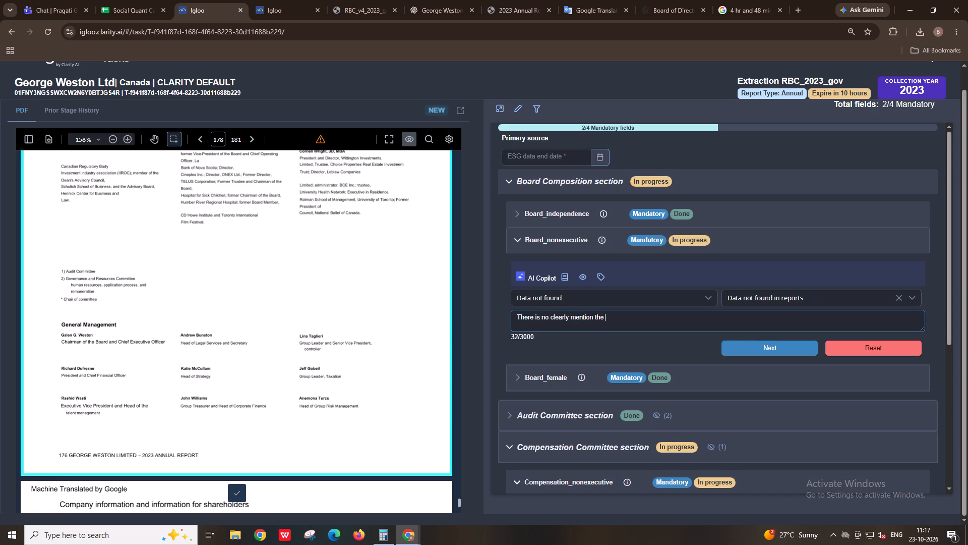
pyautogui.write('non-exe')
pyautogui.write('cutive status')
pyautogui.press('space')
pyautogui.write('of hte director or the')
pyautogui.press('space')
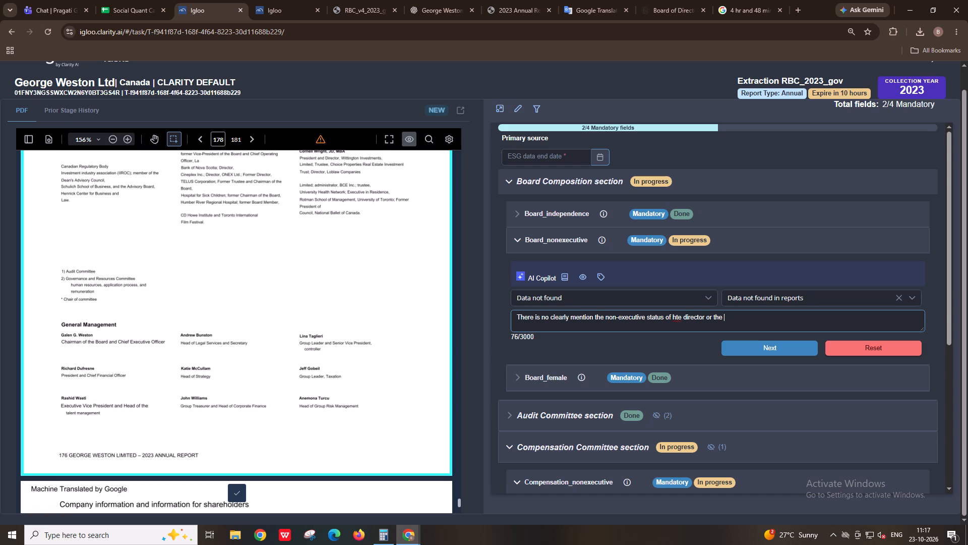
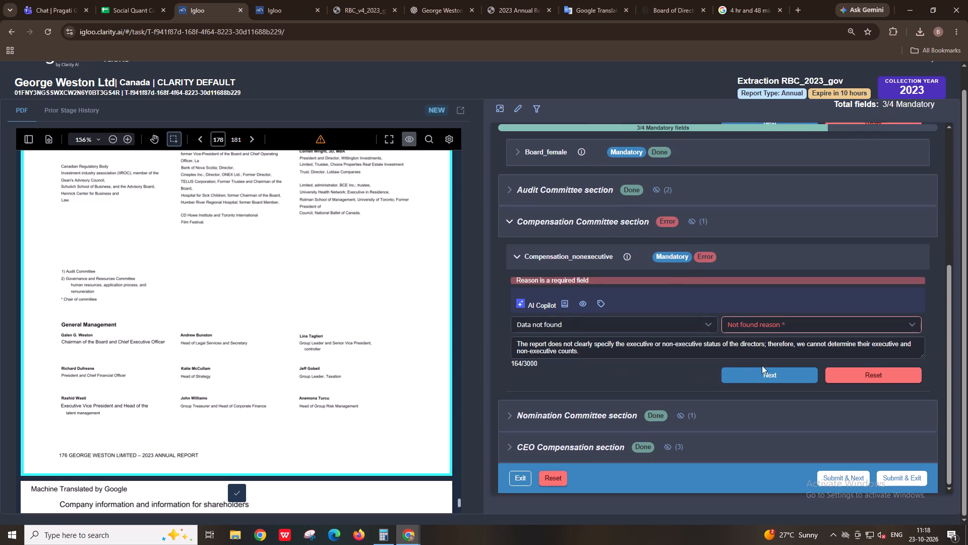
pyautogui.click(775, 329)
pyautogui.click(770, 368)
pyautogui.click(767, 334)
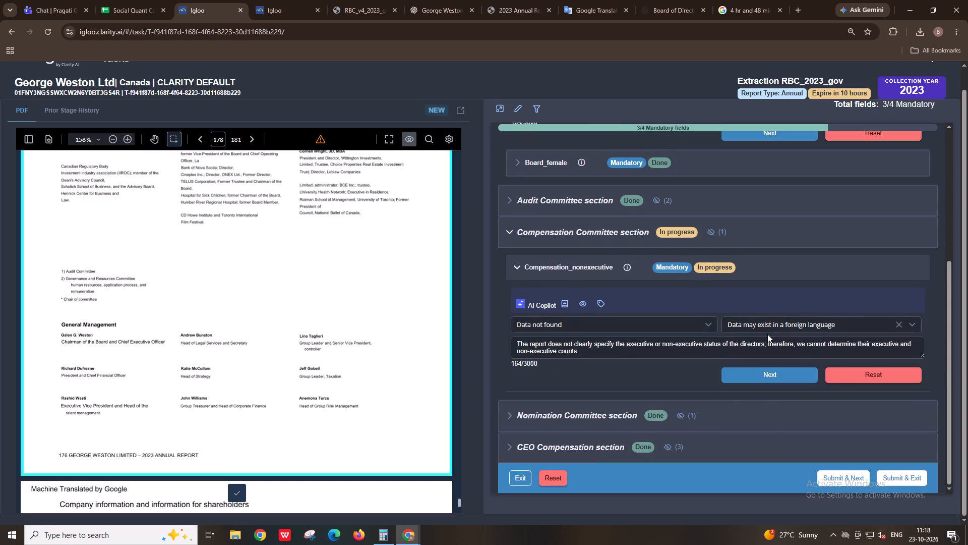
pyautogui.click(767, 330)
pyautogui.click(762, 366)
pyautogui.click(761, 368)
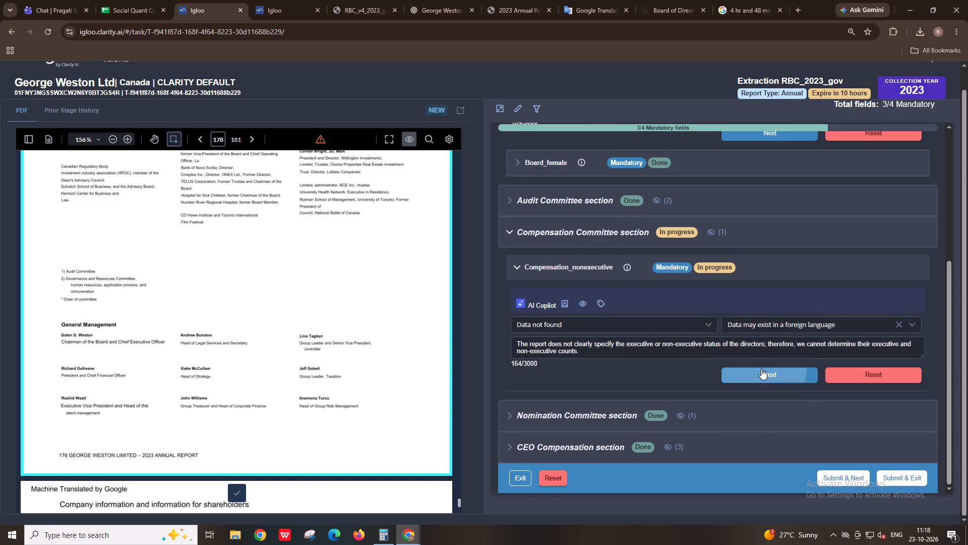
# Reload the George Weston extraction task.
pyautogui.scroll(5, 579, 368)
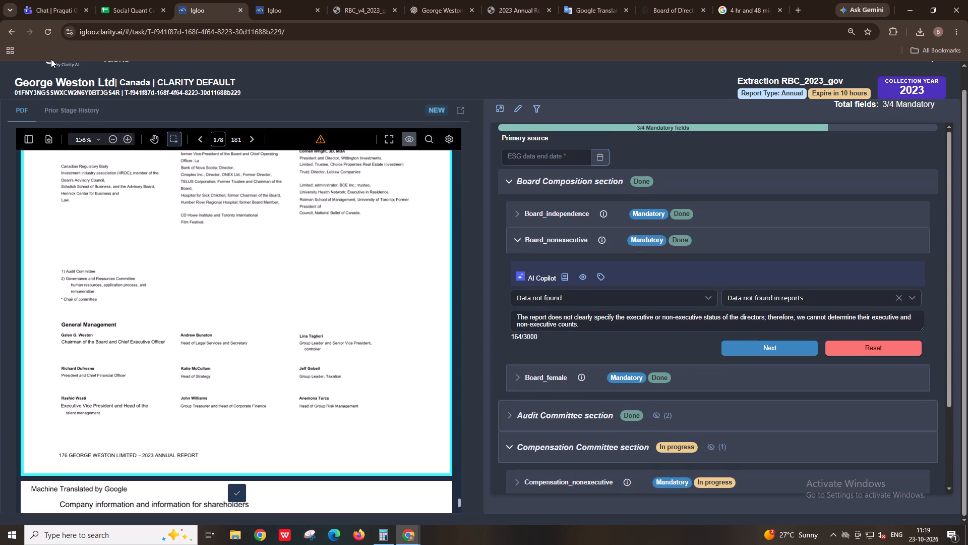
pyautogui.click(49, 34)
pyautogui.hotkey('alt', 'Tab')
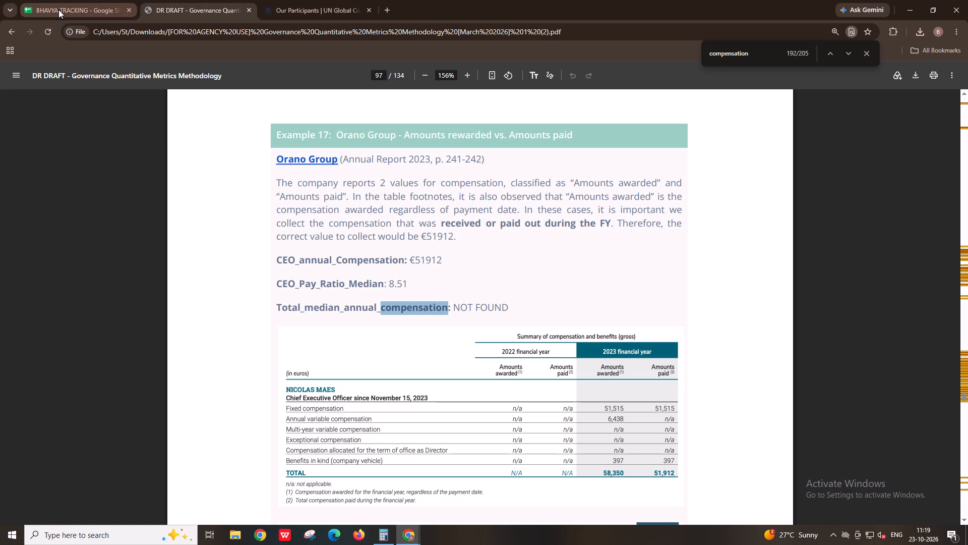
pyautogui.press('Tab')
pyautogui.hotkey('alt', 'Tab')
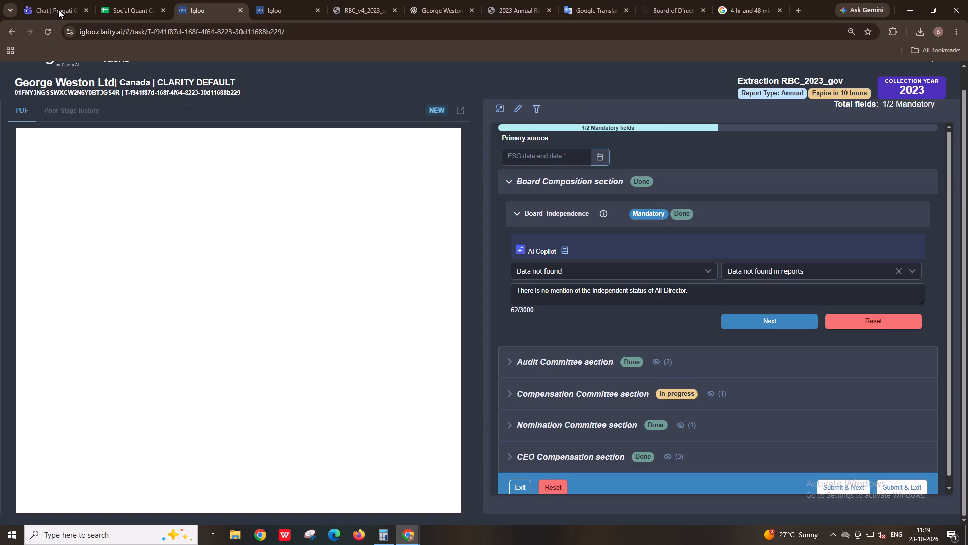
# Reopen the Compensation Committee section and complete the Compensation_nonexecutive field with its saved entry.
pyautogui.scroll(-7, 756, 310)
pyautogui.click(680, 391)
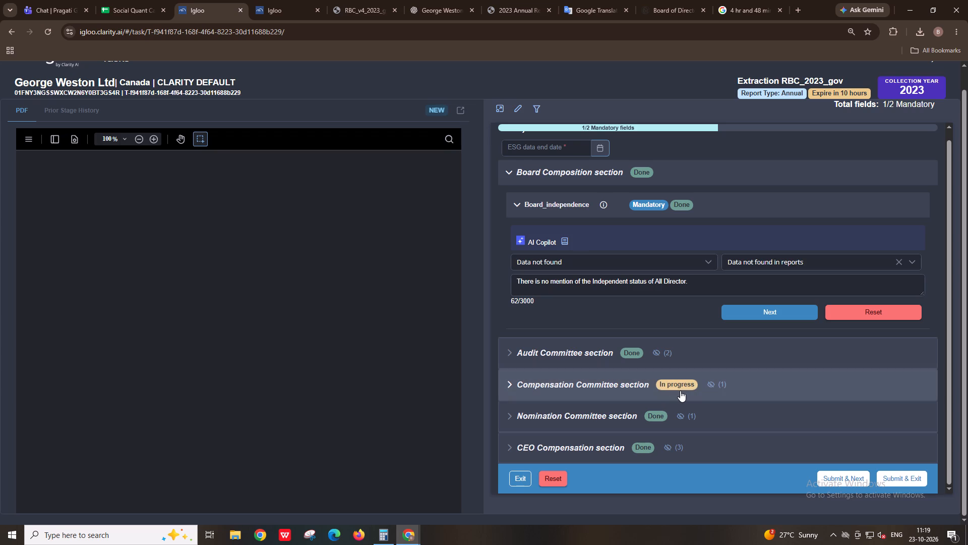
pyautogui.scroll(-12, 680, 391)
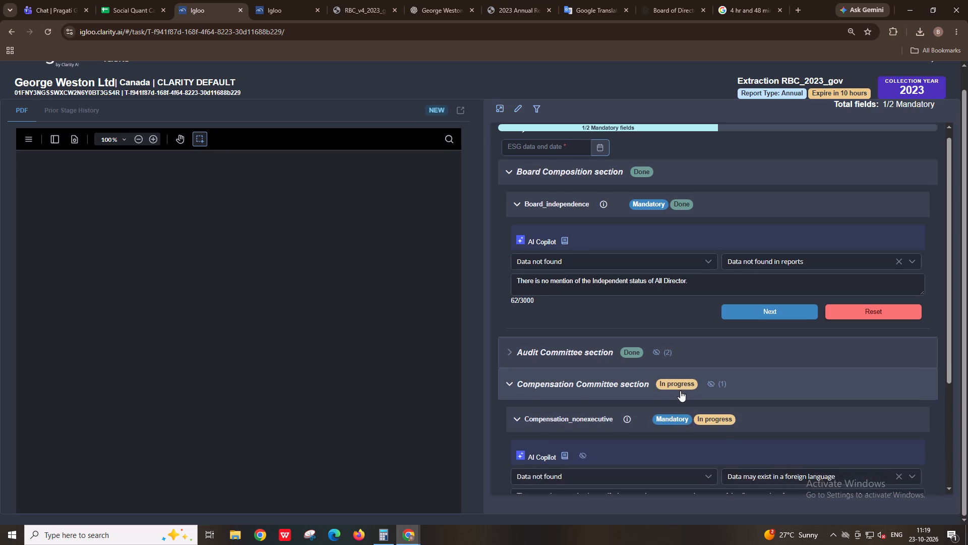
pyautogui.click(739, 378)
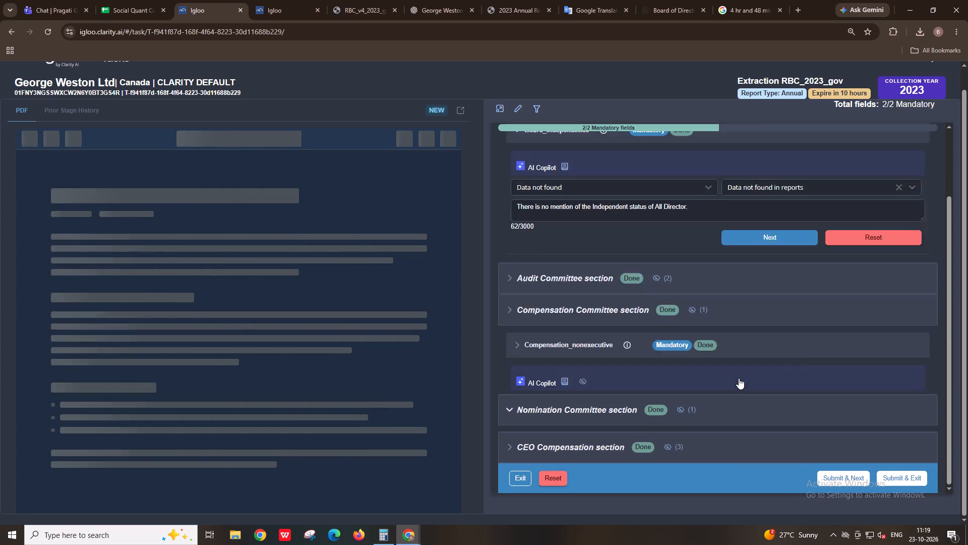
# Complete the Board_independence field with its existing entry and move on to the next section.
pyautogui.scroll(3, 659, 300)
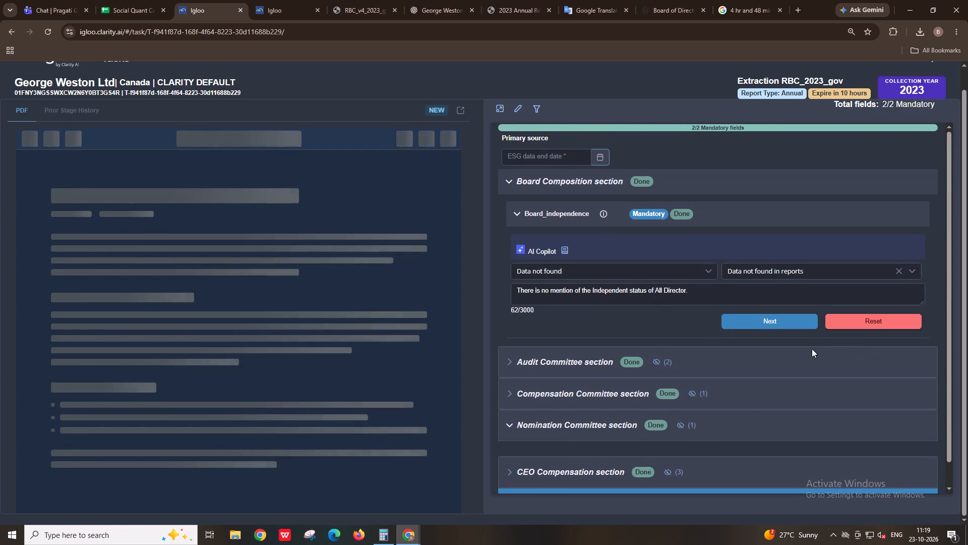
pyautogui.click(770, 328)
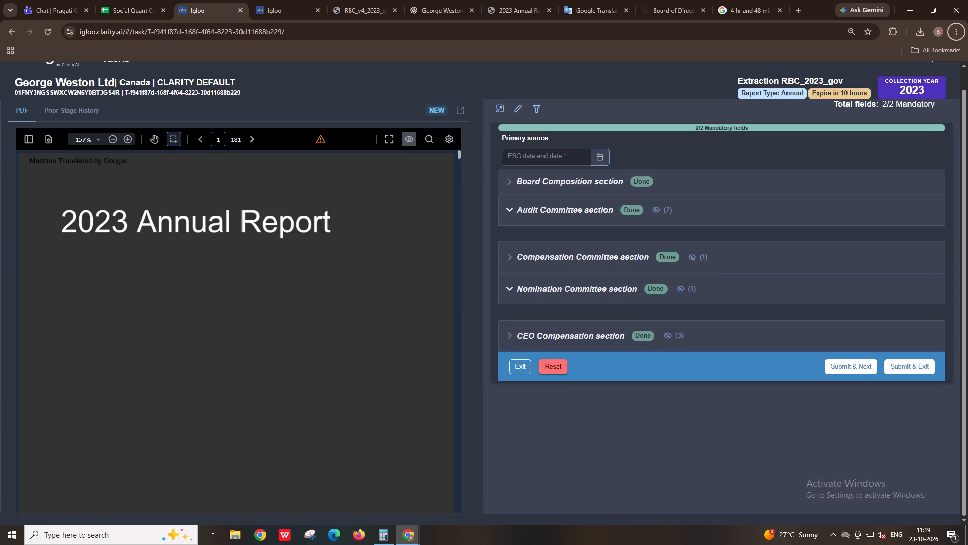
# Check which fields the Board Composition and Compensation Committee sections contain.
pyautogui.click(579, 199)
pyautogui.click(583, 187)
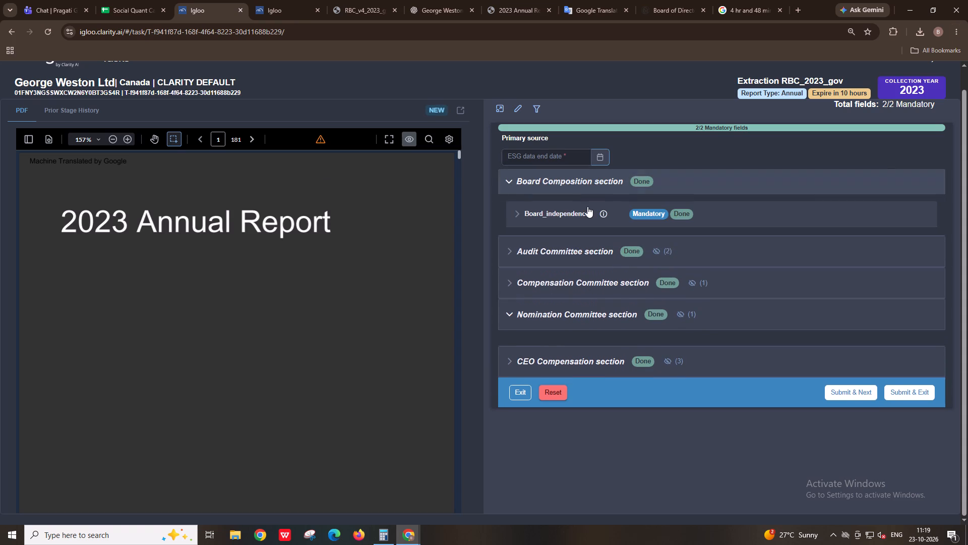
pyautogui.click(593, 183)
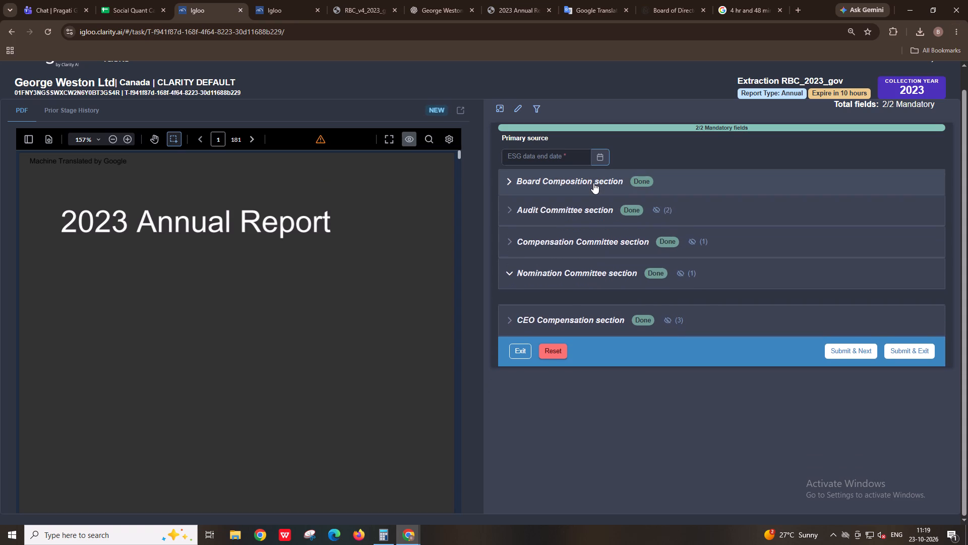
pyautogui.click(603, 237)
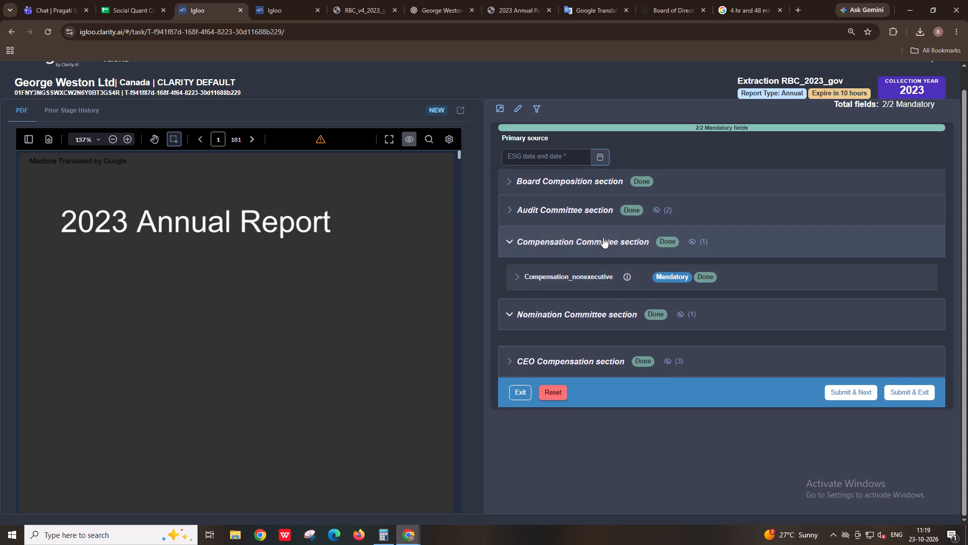
pyautogui.click(603, 237)
pyautogui.click(609, 185)
pyautogui.click(609, 185)
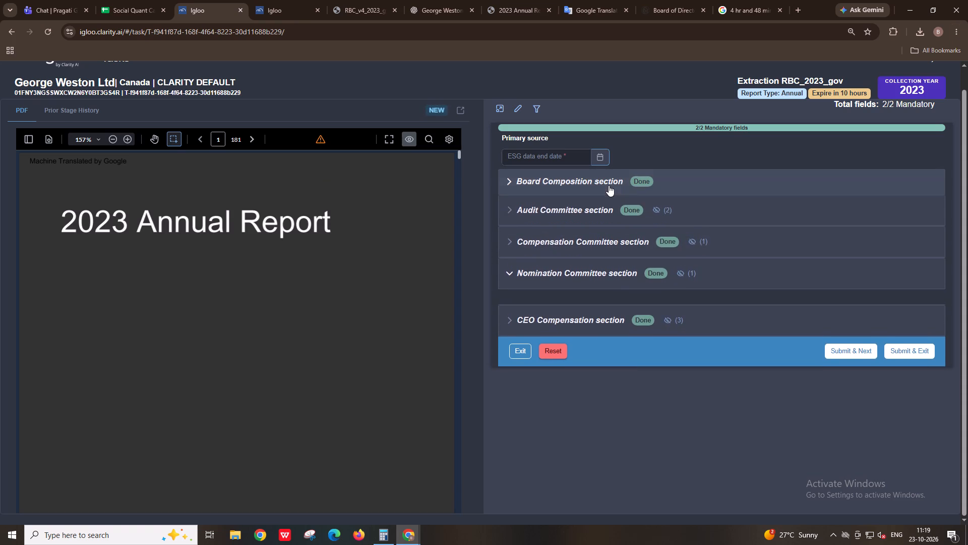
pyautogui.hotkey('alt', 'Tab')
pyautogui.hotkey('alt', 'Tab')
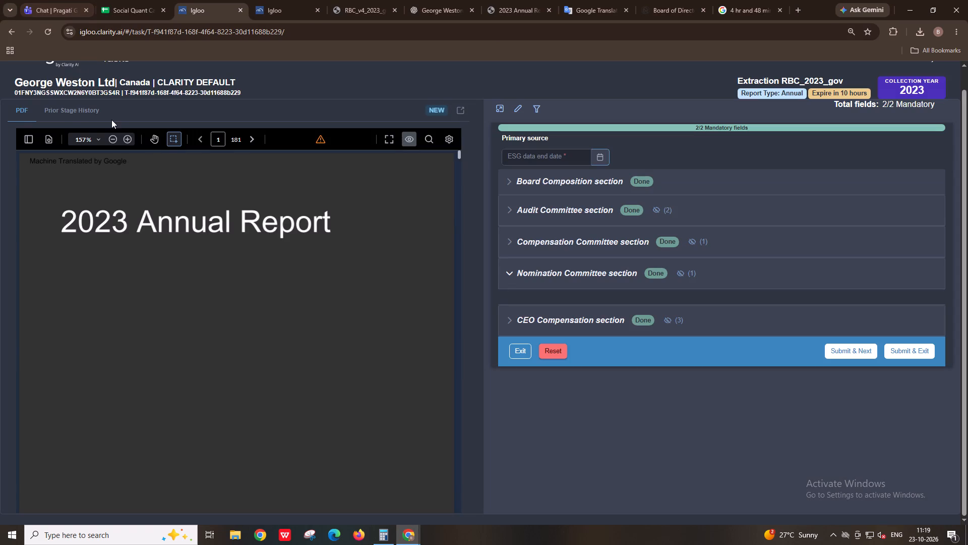
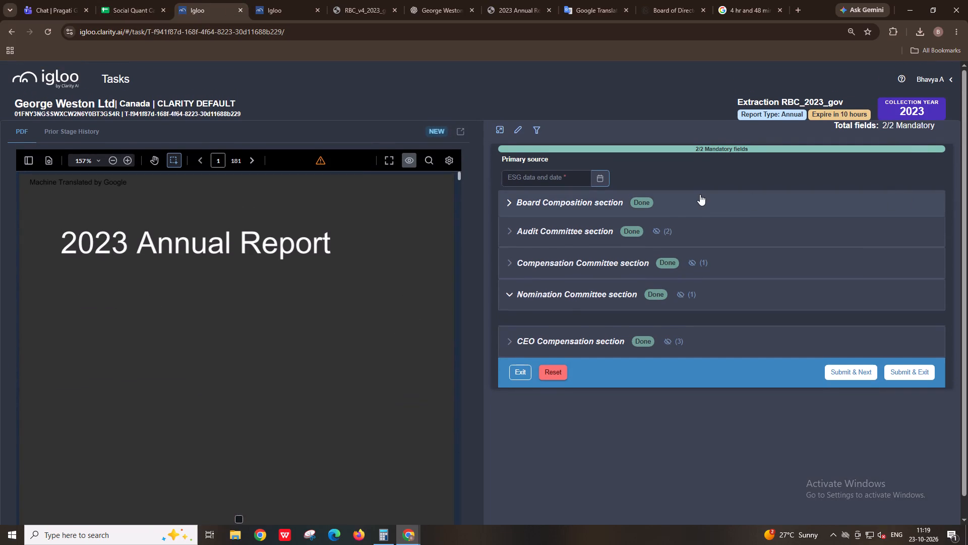
# Review which fields the Board Composition, Audit Committee and Compensation Committee sections hold, including the saved Board_independence entry.
pyautogui.click(700, 194)
pyautogui.click(666, 281)
pyautogui.click(665, 282)
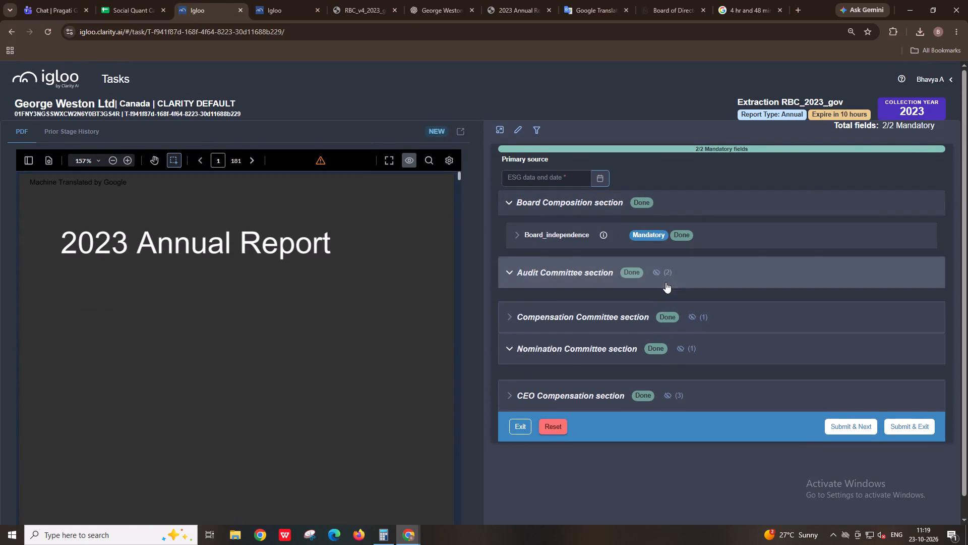
pyautogui.click(663, 306)
pyautogui.click(641, 253)
pyautogui.click(645, 235)
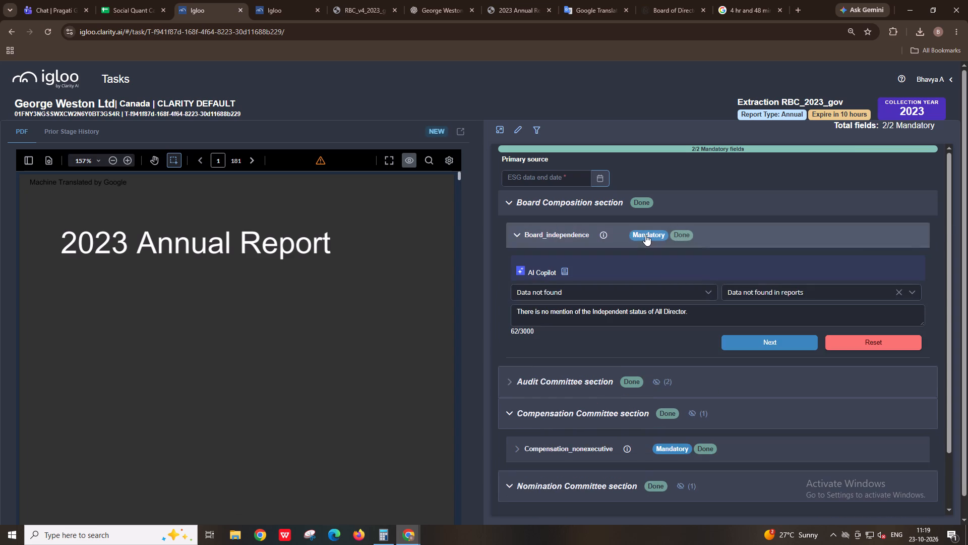
pyautogui.click(645, 230)
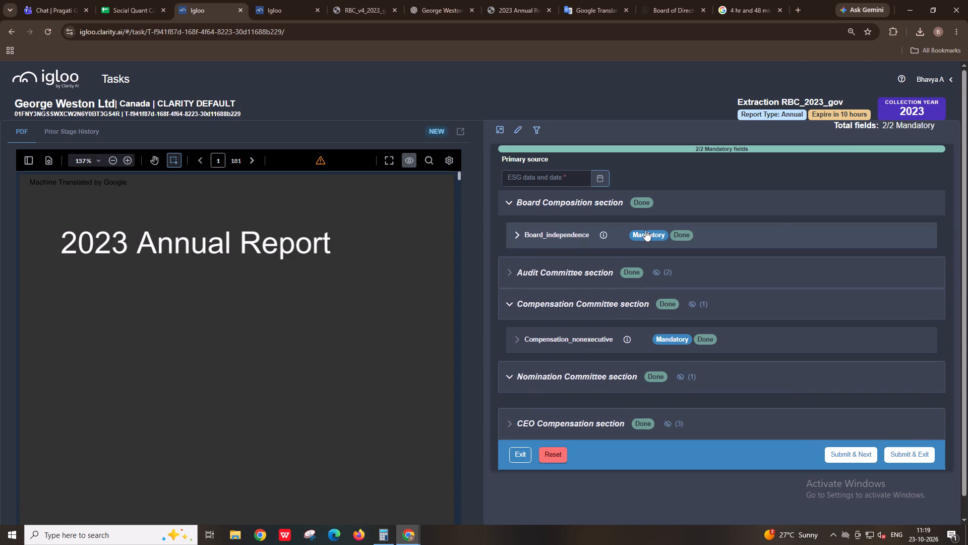
# Switch to the BHAVYA TRACKING spreadsheet and enter 0, 2, 0 and 0 in columns F to I of the George Weston Ltd row.
pyautogui.hotkey('alt', 'Tab')
pyautogui.click(57, 0)
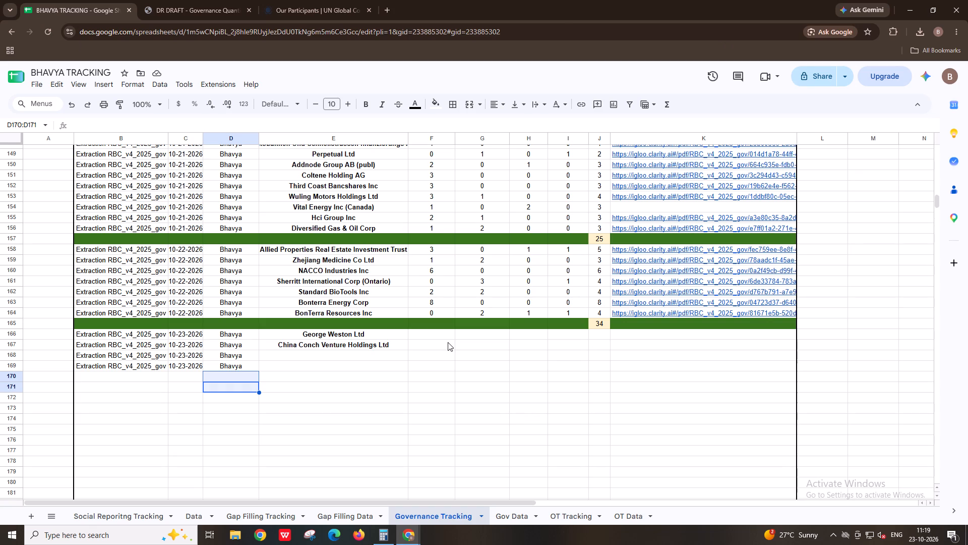
pyautogui.click(447, 342)
pyautogui.press('Up')
pyautogui.press('0')
pyautogui.press('Right')
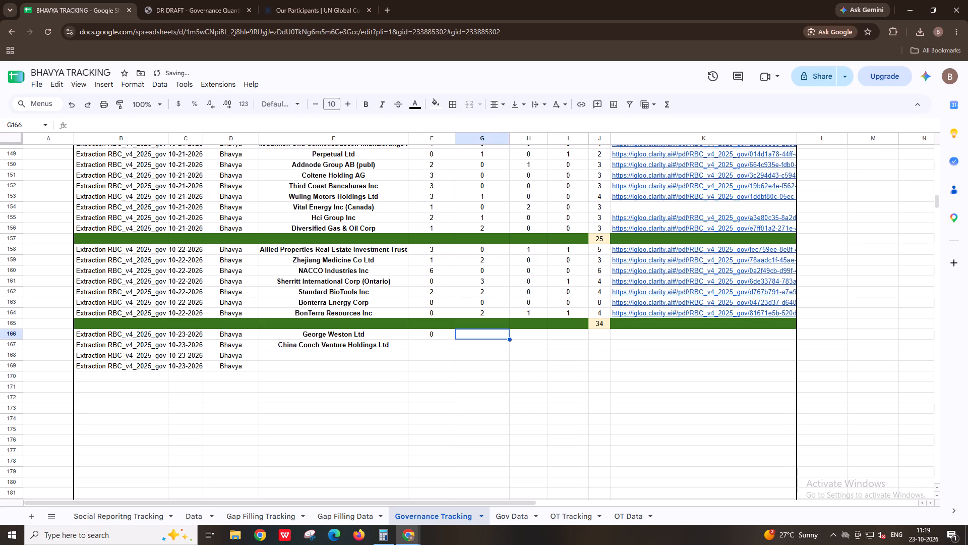
pyautogui.press('2')
pyautogui.press('Right')
pyautogui.press('0')
pyautogui.press('Right')
pyautogui.press('0')
# Copy the row total formula from the BonTerra Resources row into column J of the George Weston row.
pyautogui.press('Right')
pyautogui.press('Up')
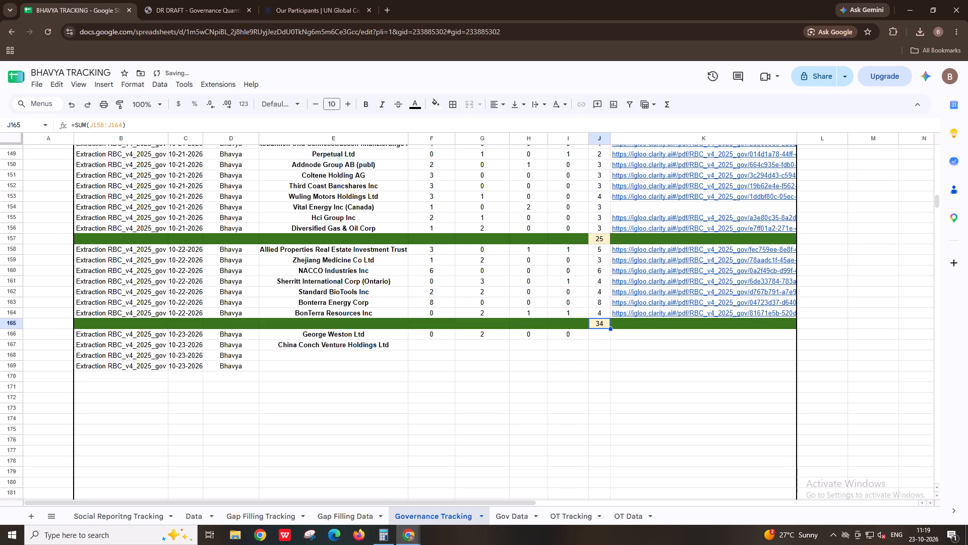
pyautogui.press('Up')
pyautogui.hotkey('ctrl', 'c')
pyautogui.press('Down')
pyautogui.press('Down')
pyautogui.hotkey('ctrl', 'v')
# Copy the share link of the George Weston report PDF from Igloo into column K of its tracking row.
pyautogui.press('Right')
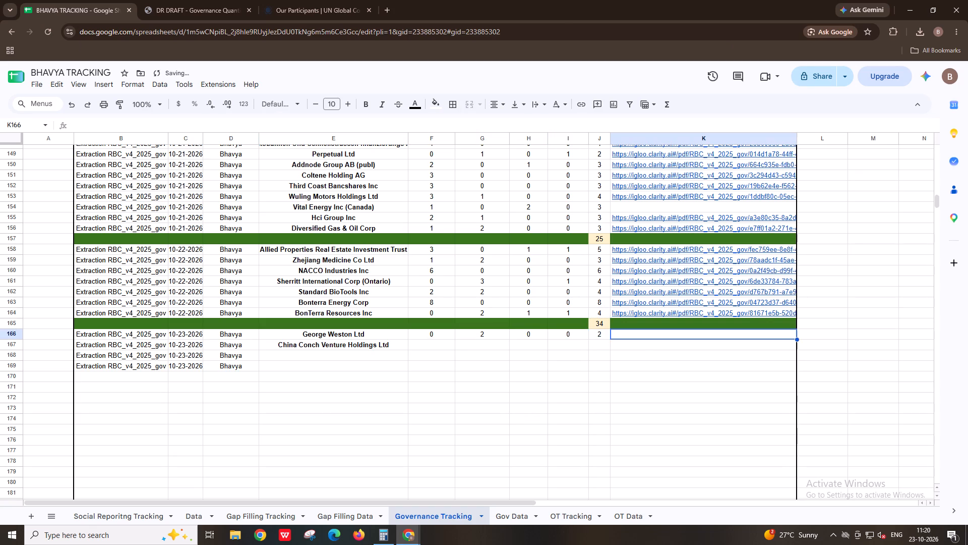
pyautogui.hotkey('alt', 'Tab')
pyautogui.click(446, 159)
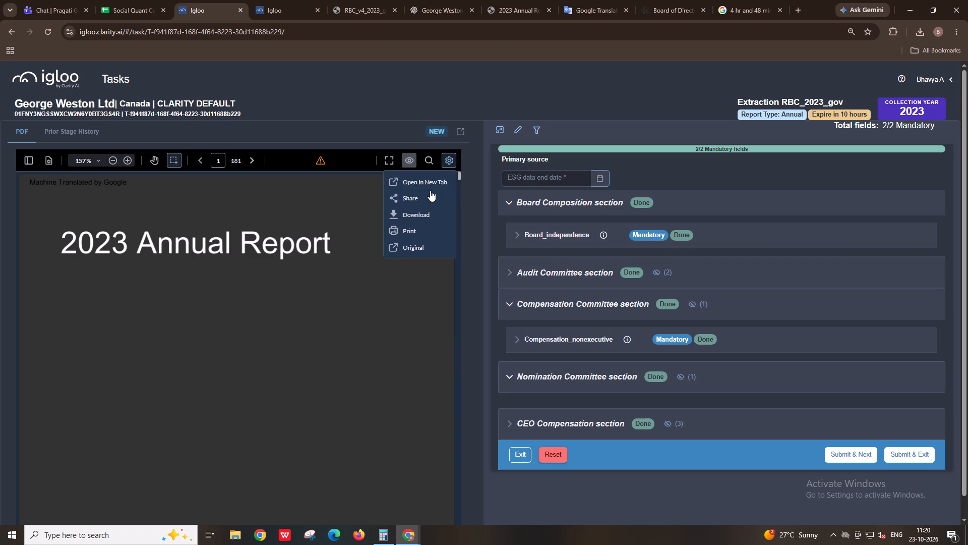
pyautogui.click(430, 190)
pyautogui.hotkey('alt', 'Tab')
pyautogui.press('v')
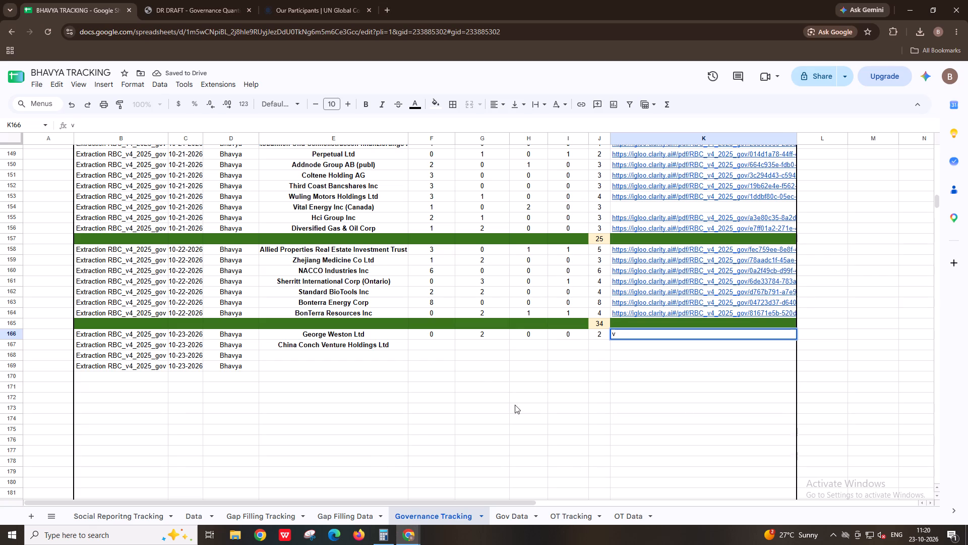
pyautogui.press('BackSpace')
pyautogui.hotkey('ctrl', 'v')
pyautogui.press('Return')
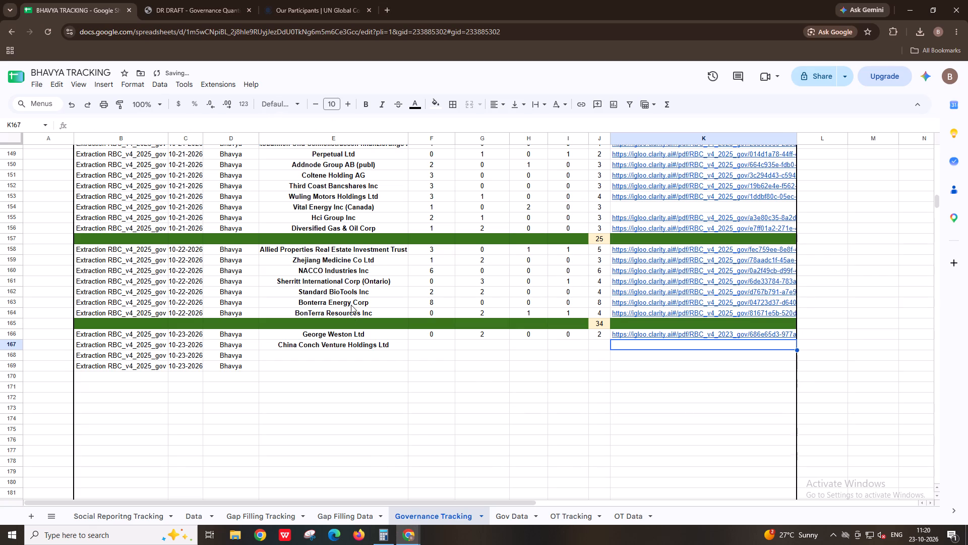
# Record the Board_independence field name from Igloo beside George Weston Ltd in cell B295 of the Gov Data sheet.
pyautogui.click(346, 336)
pyautogui.hotkey('ctrl', 'c')
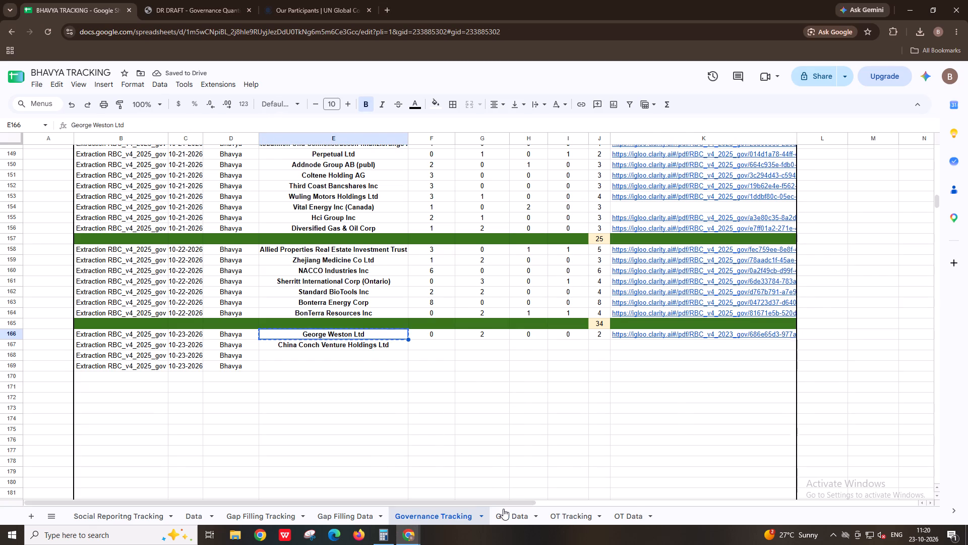
pyautogui.click(503, 509)
pyautogui.click(103, 435)
pyautogui.hotkey('alt', 'Tab')
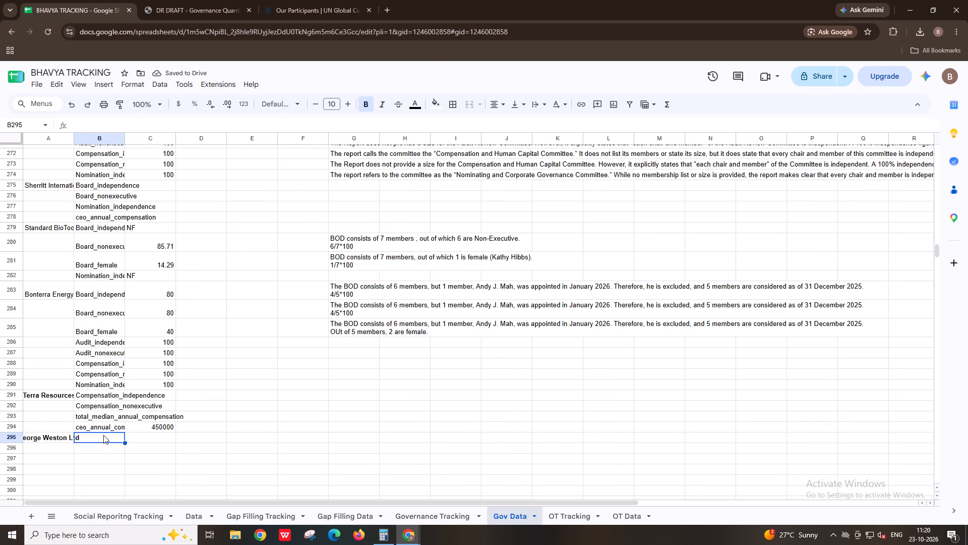
pyautogui.keyDown('alt'); pyautogui.click(552, 232); pyautogui.keyUp('alt')
pyautogui.hotkey('alt', 'Tab')
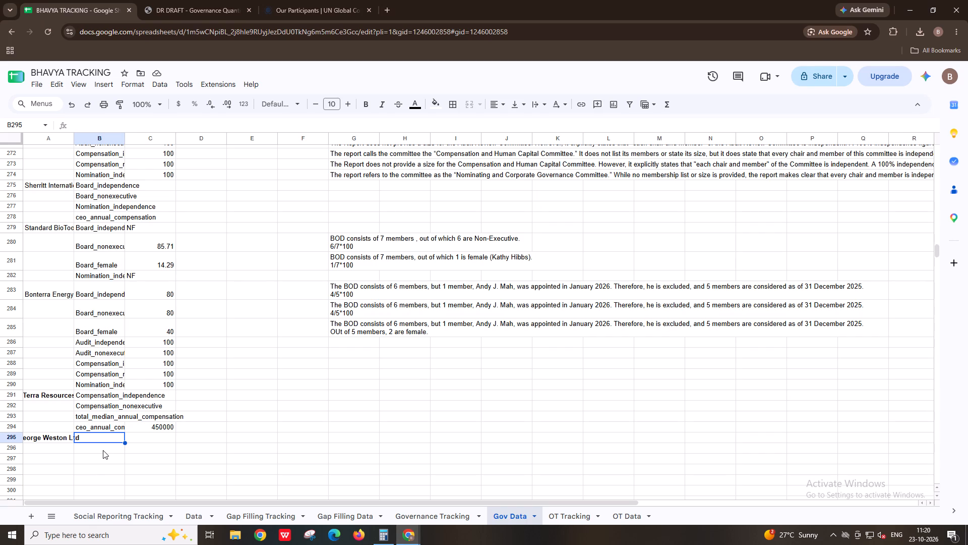
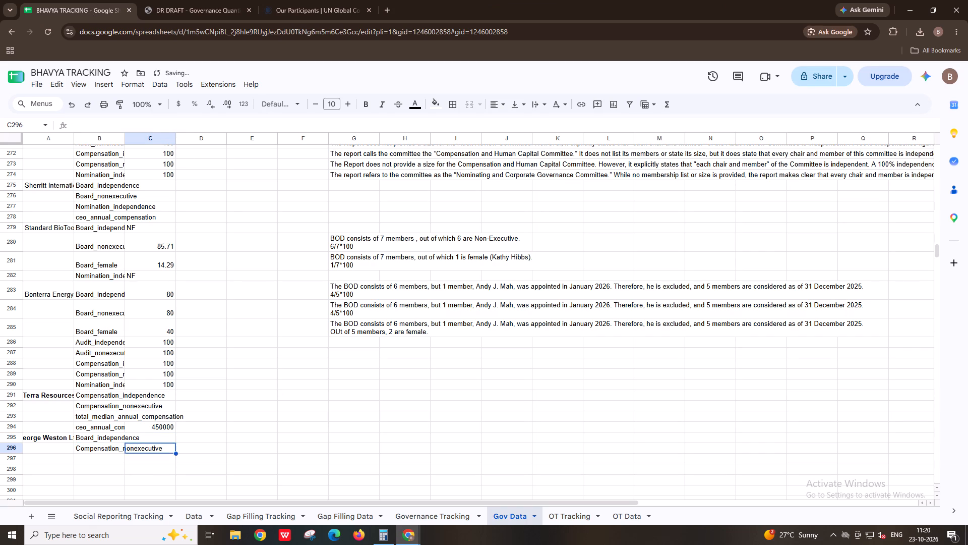
# Enter NF as George Weston Ltd's Board_independence value in cell C295, and select it together with the Compensation_nonexecutive cell C296.
pyautogui.write('NF')
pyautogui.hotkey('shift', 'Down')
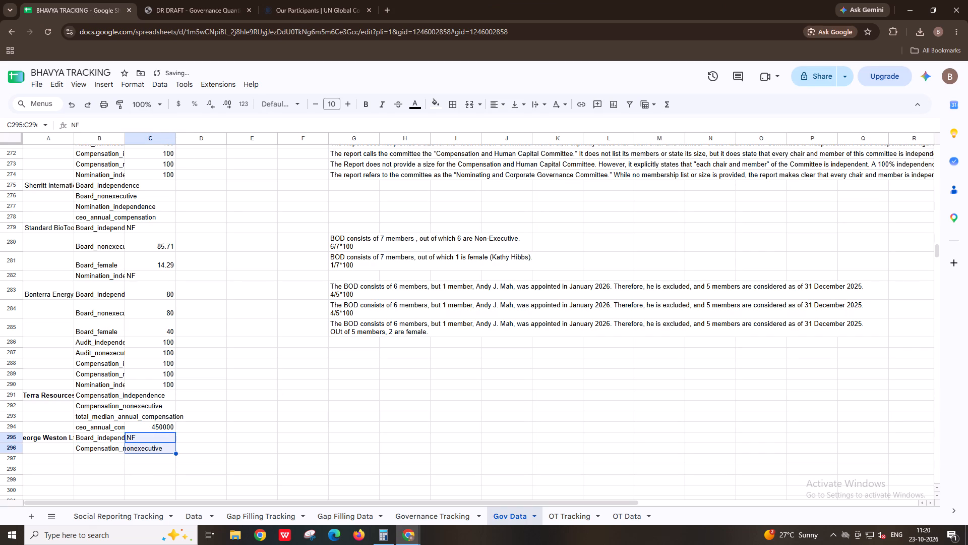
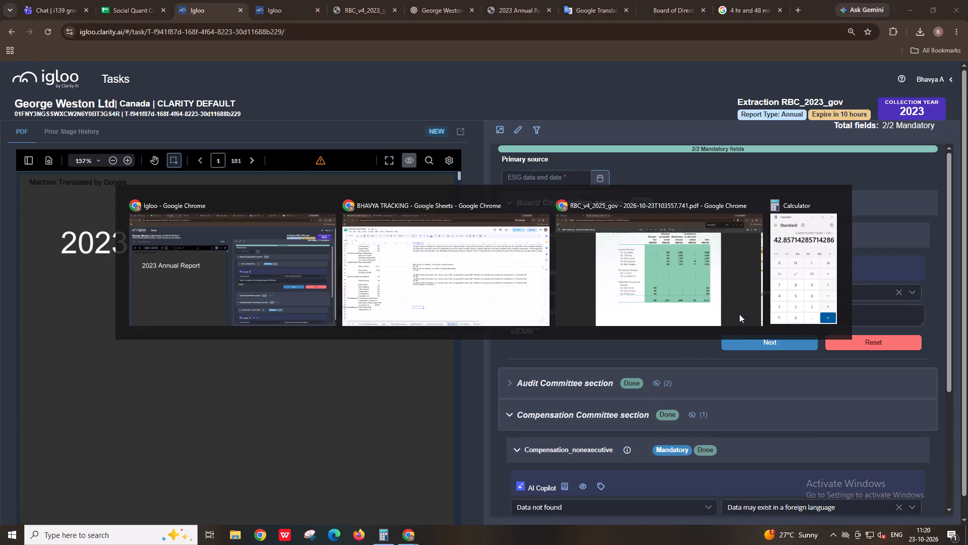
# Copy George Weston Ltd's Igloo comments for Board_independence and Compensation_nonexecutive into cells G295 and G296 of the Gov Data sheet.
pyautogui.hotkey('ctrl', 'v')
pyautogui.hotkey('alt', 'Tab')
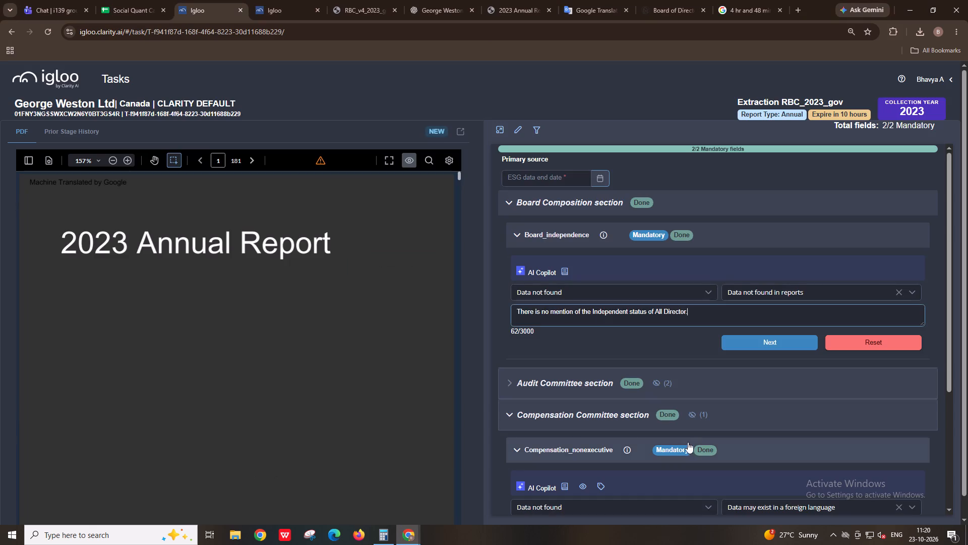
pyautogui.scroll(-3, 650, 459)
pyautogui.keyDown('alt'); pyautogui.click(638, 387); pyautogui.keyUp('alt')
pyautogui.hotkey('alt', 'Tab')
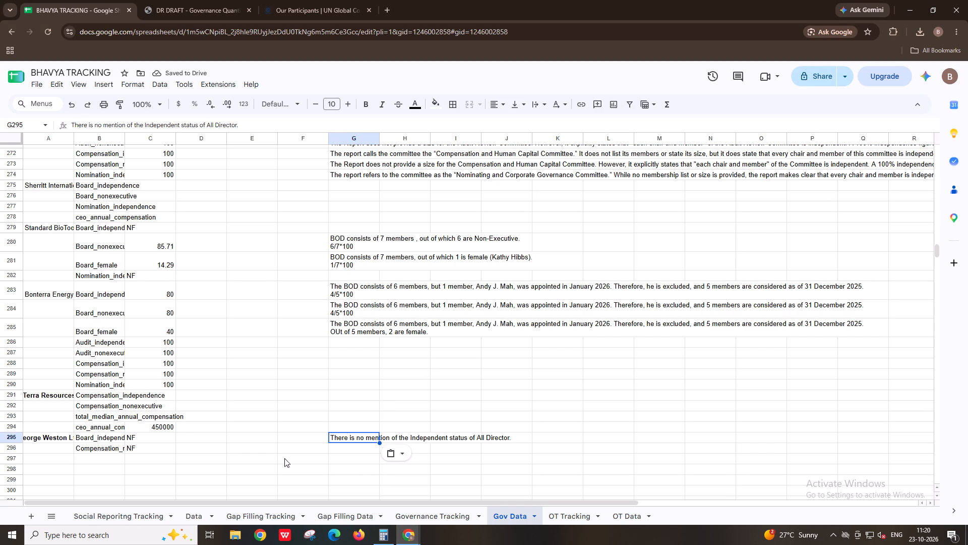
pyautogui.click(359, 447)
pyautogui.hotkey('ctrl', 'v')
# In George Weston Ltd's Igloo extraction, collapse the Board Composition section and set the ESG data end date to 31/12/2023.
pyautogui.hotkey('alt', 'Tab')
pyautogui.scroll(3, 759, 292)
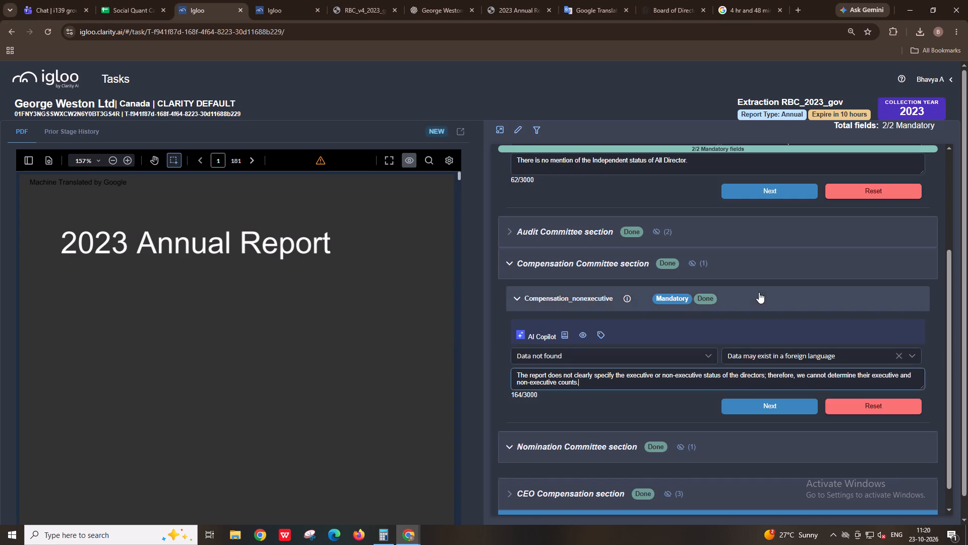
pyautogui.scroll(3, 759, 292)
pyautogui.click(619, 210)
pyautogui.click(621, 230)
pyautogui.click(595, 177)
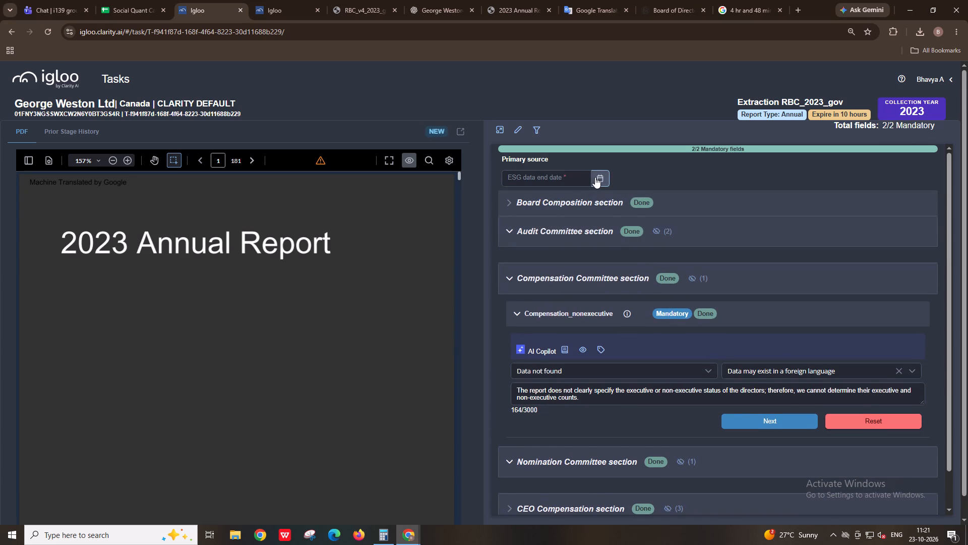
pyautogui.click(517, 330)
# Submit the George Weston Ltd RBC_2023_gov extraction and exit to the task overview.
pyautogui.scroll(-6, 746, 326)
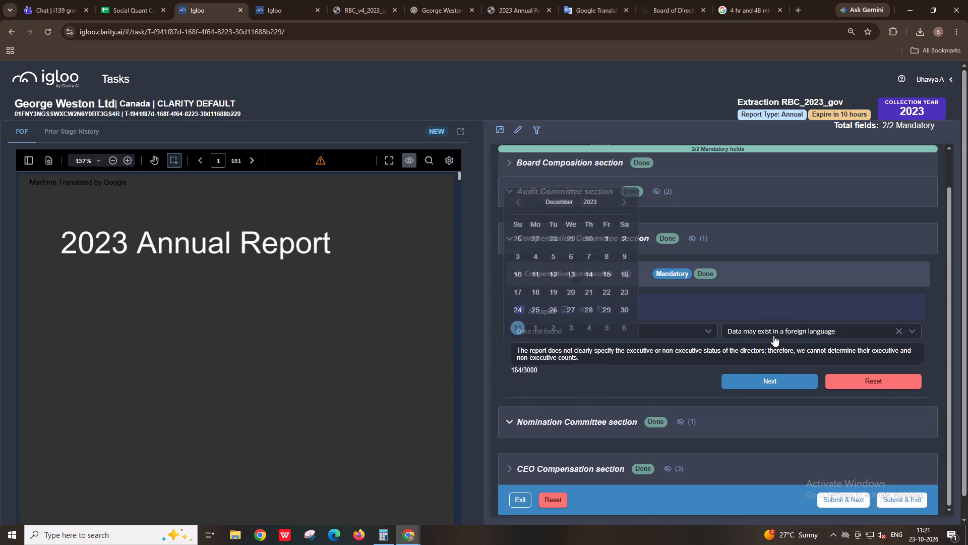
pyautogui.scroll(5, 621, 285)
pyautogui.scroll(-6, 967, 376)
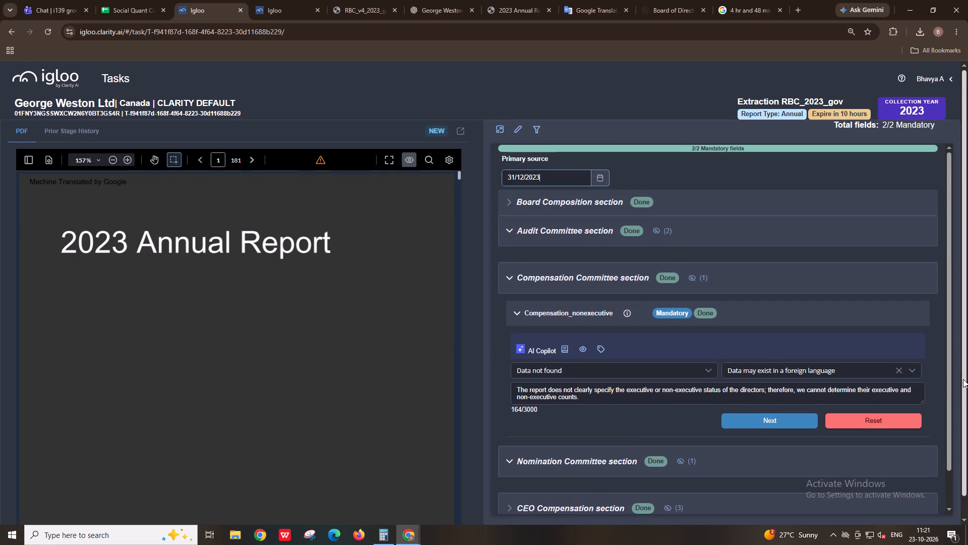
pyautogui.scroll(-5, 813, 388)
pyautogui.click(895, 474)
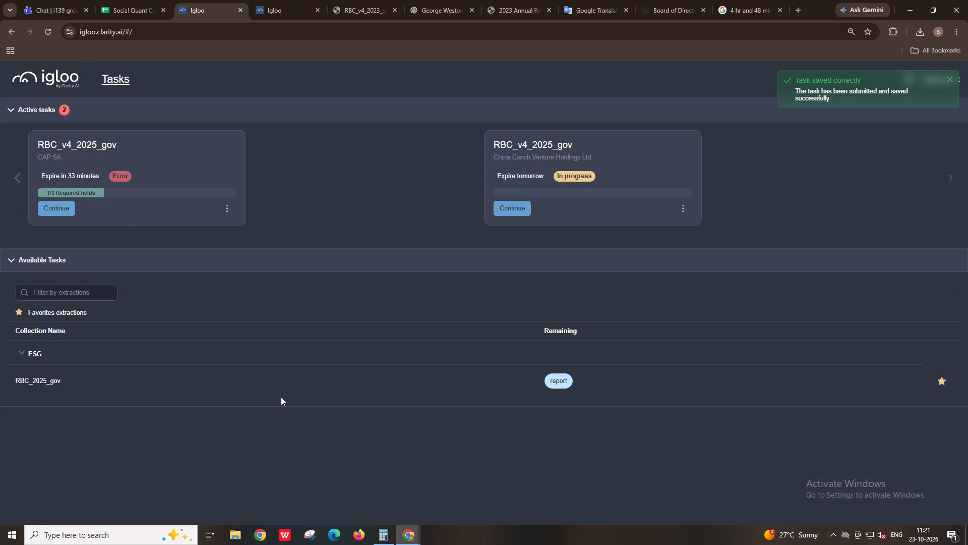
# Copy the company name George Weston Ltd from cell E166 of the Governance Tracking sheet.
pyautogui.hotkey('alt', 'Tab')
pyautogui.click(465, 516)
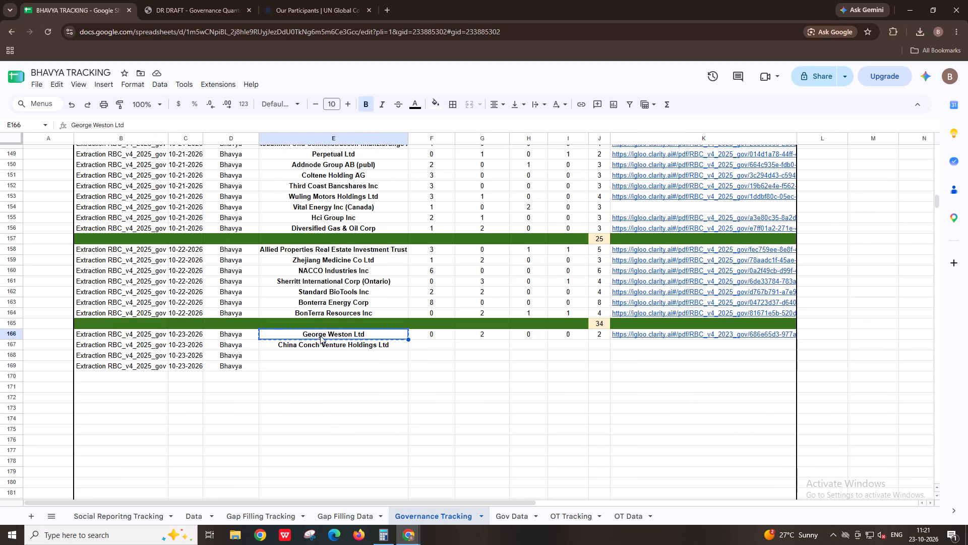
pyautogui.hotkey('ctrl', 'c')
pyautogui.click(321, 336)
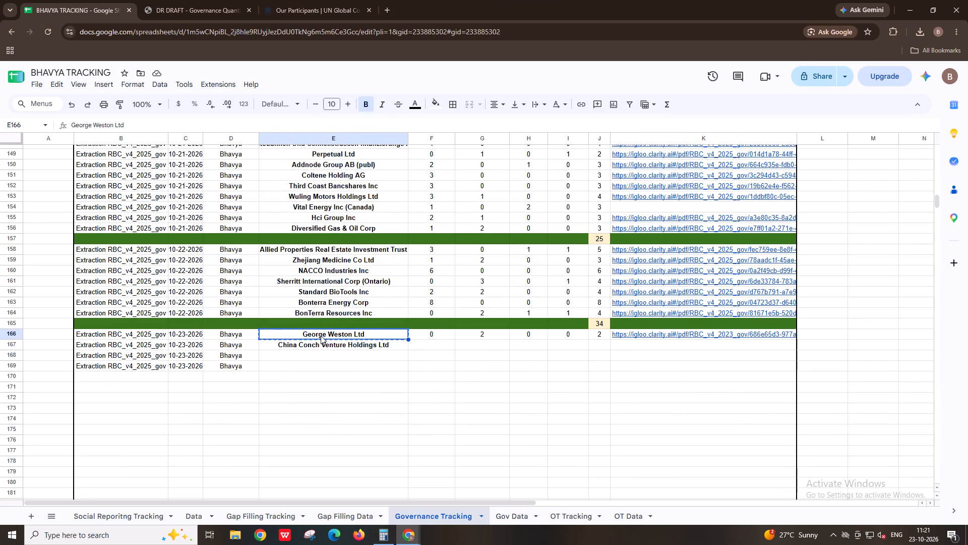
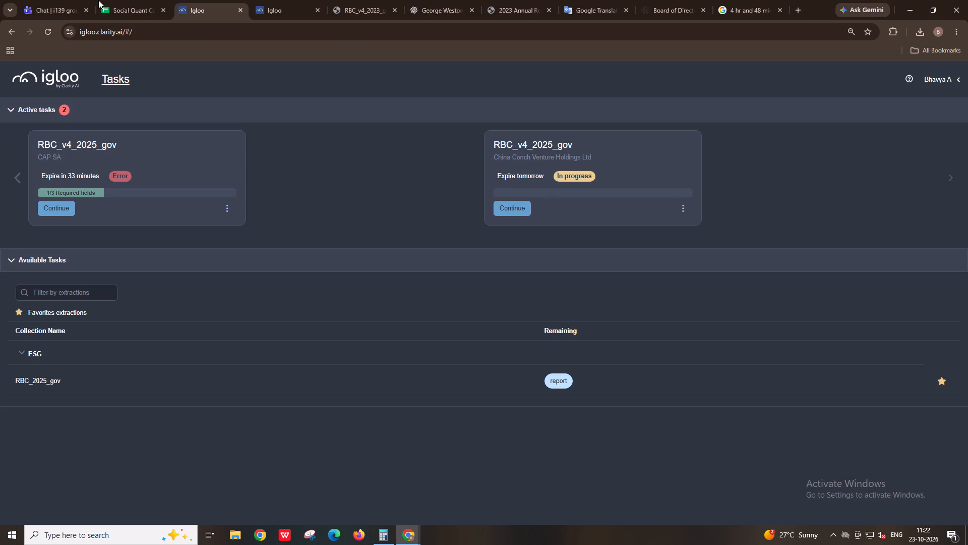
# Refresh the Igloo task overview and take the available RBC_2025_gov report extraction.
pyautogui.press('F5')
pyautogui.press('F5')
pyautogui.click(563, 387)
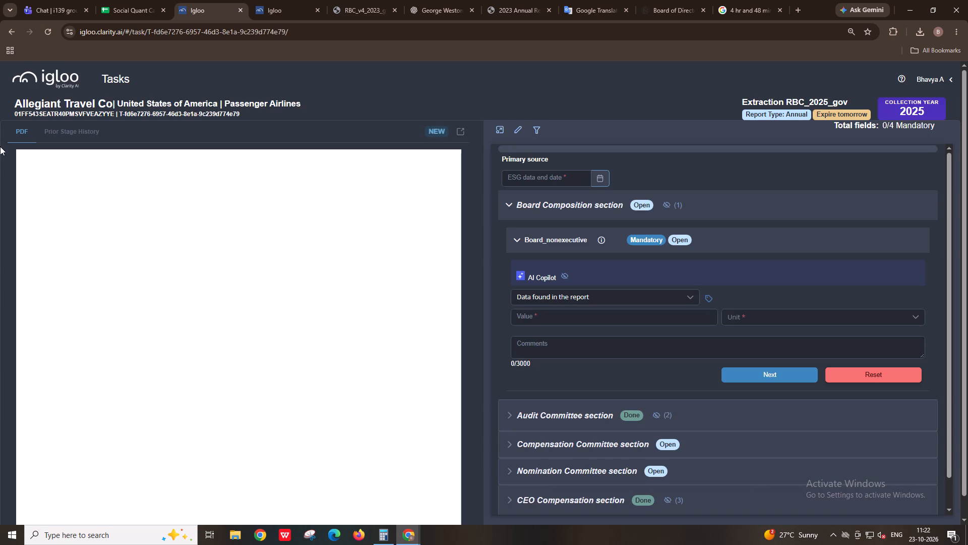
# Close the leftover browser tabs from the George Weston research, keeping Chat, Social Quant Calculations Template and the current Igloo task.
pyautogui.middleClick(307, 0)
pyautogui.middleClick(307, 0)
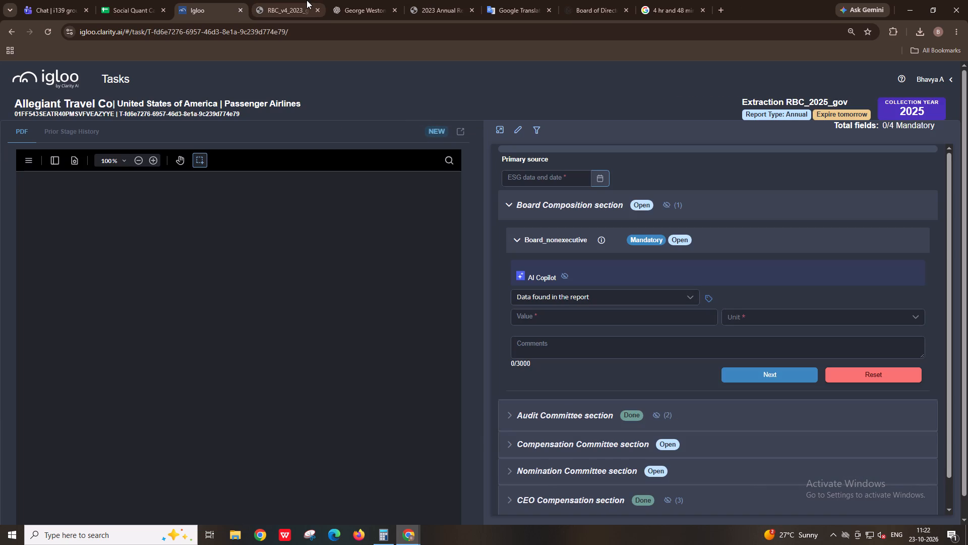
pyautogui.middleClick(307, 0)
pyautogui.middleClick(366, 0)
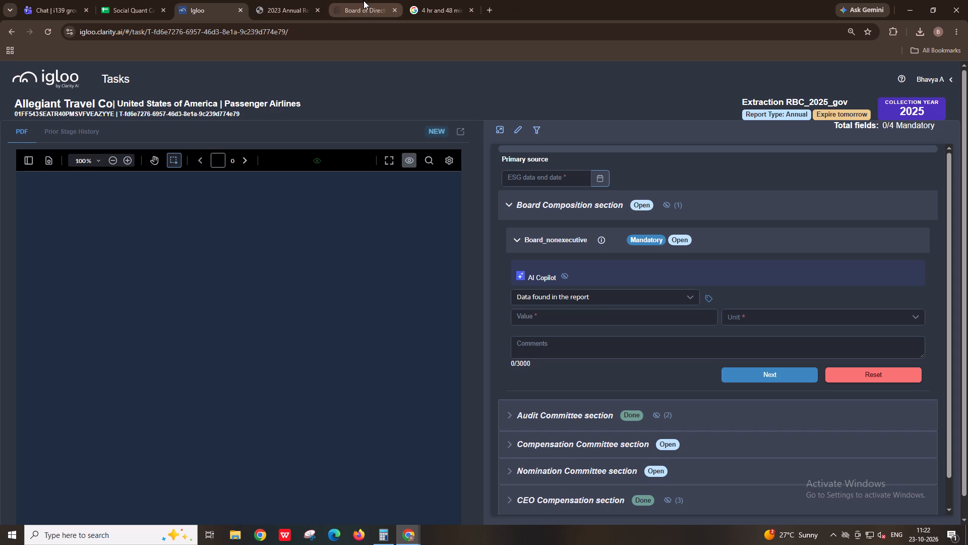
pyautogui.middleClick(362, 1)
pyautogui.middleClick(362, 1)
pyautogui.middleClick(322, 0)
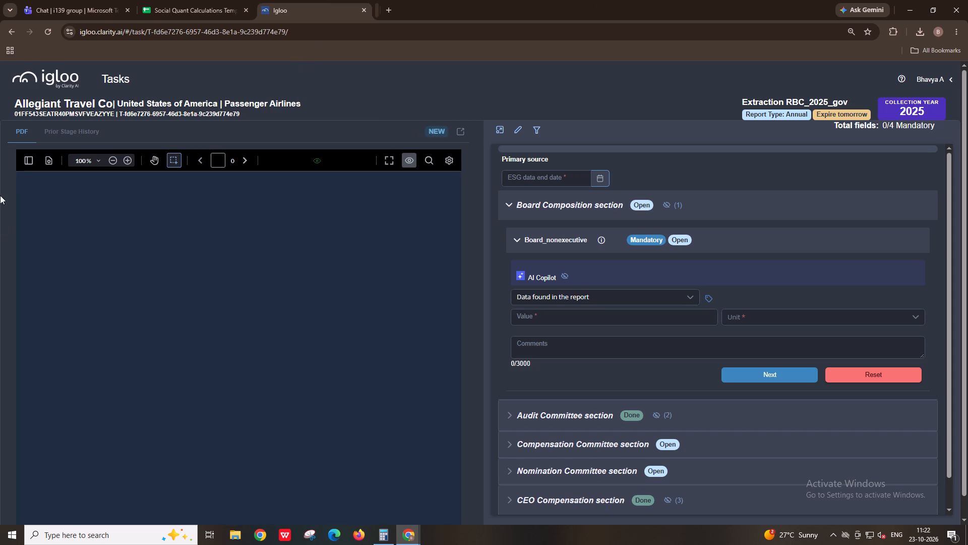
# Copy the company name Allegiant Travel Co from Igloo into cell E168 of the Governance Tracking sheet.
pyautogui.keyDown('alt'); pyautogui.click(46, 101); pyautogui.keyUp('alt')
pyautogui.hotkey('alt', 'Tab')
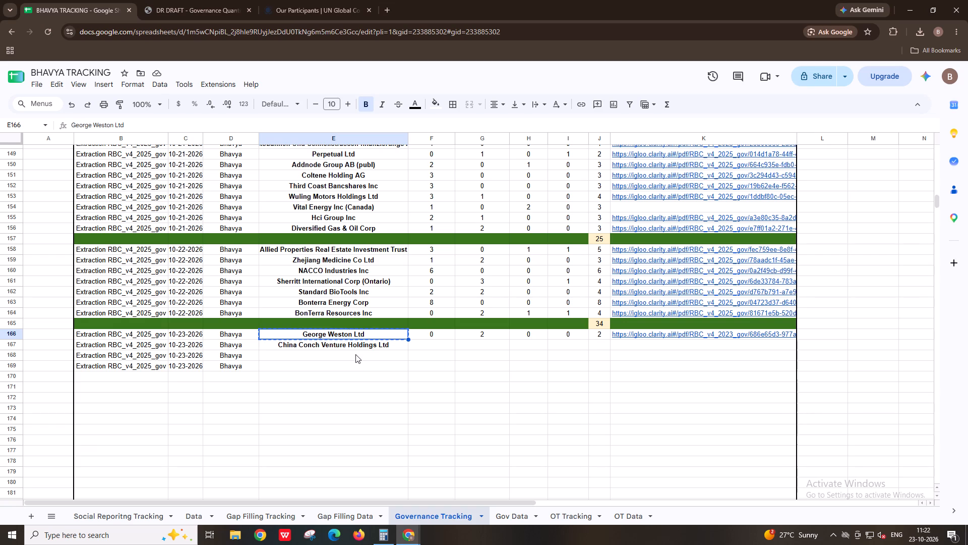
pyautogui.click(355, 354)
pyautogui.hotkey('ctrl', 'v')
pyautogui.hotkey('alt', 'Tab')
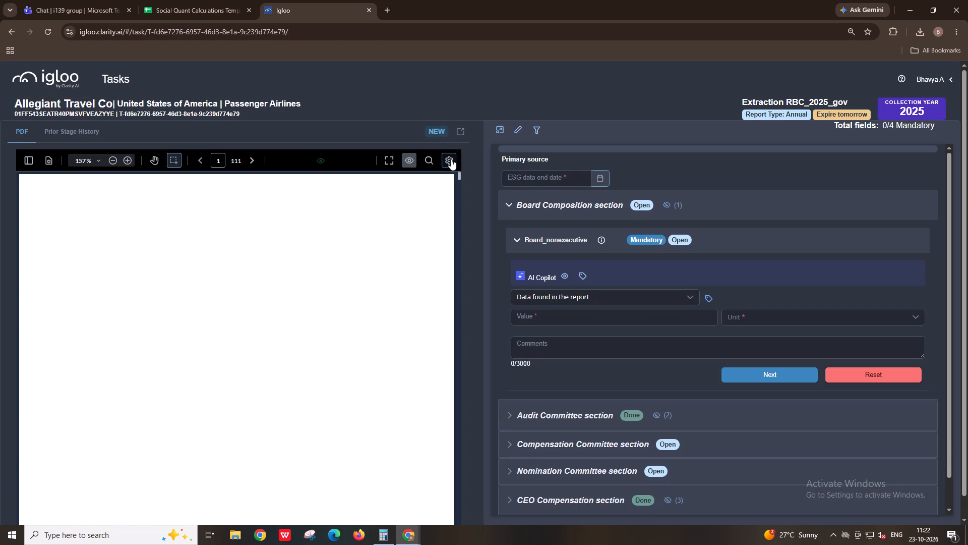
# Download Allegiant Travel Co's 2025 annual report PDF from the Igloo viewer and open it in its own tab.
pyautogui.click(451, 159)
pyautogui.click(418, 209)
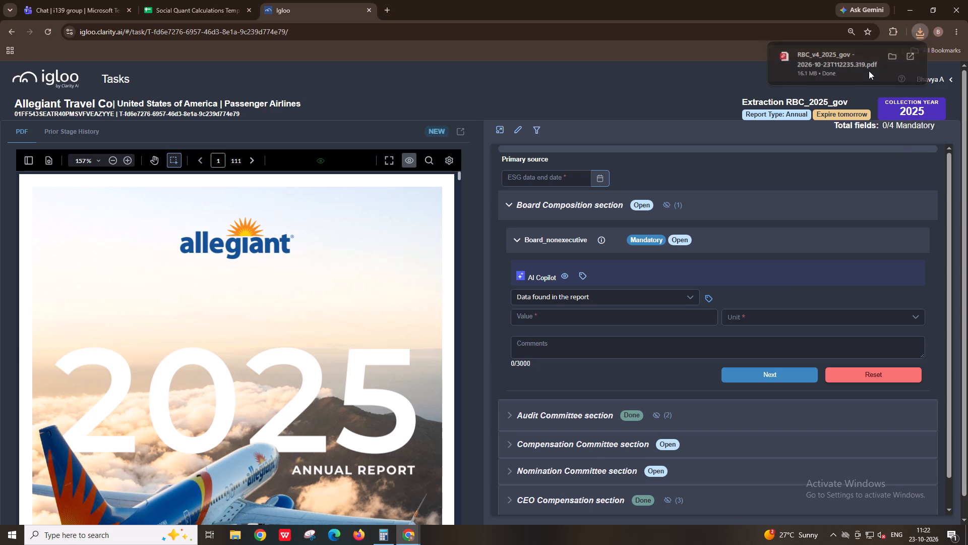
pyautogui.click(864, 60)
# Check the Social Quant Calculations Template tab, return to the Igloo task and close the template tab.
pyautogui.click(188, 0)
pyautogui.click(254, 0)
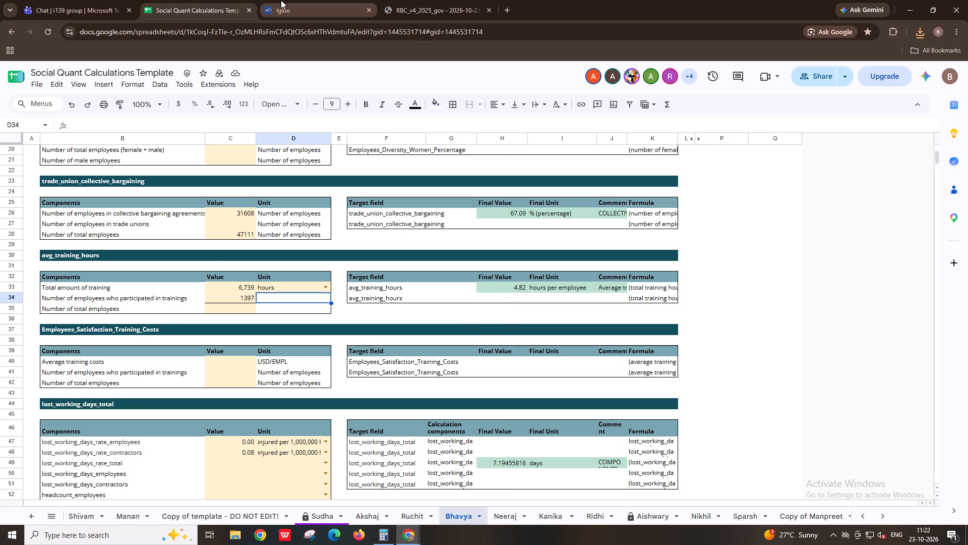
pyautogui.click(281, 0)
pyautogui.middleClick(186, 0)
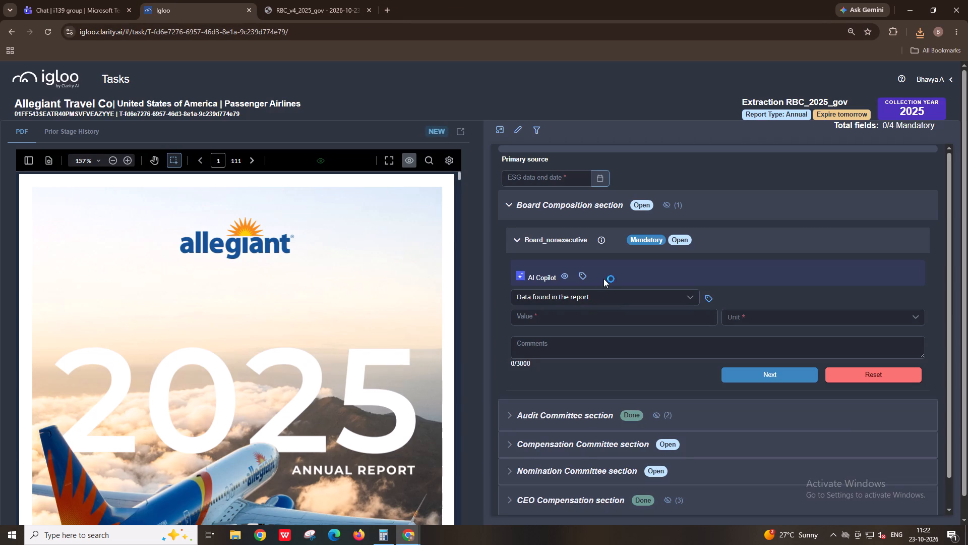
# Starting from the Board_nonexecutive field, go to page 111 of Allegiant's downloaded report and examine the Board of Directors and Executive Officers lists.
pyautogui.click(585, 245)
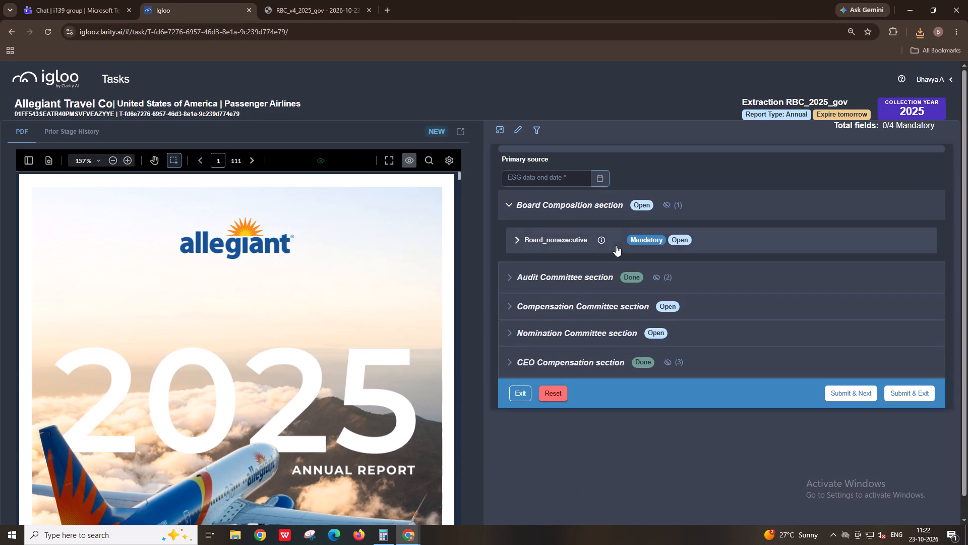
pyautogui.click(616, 245)
pyautogui.click(588, 277)
pyautogui.click(319, 0)
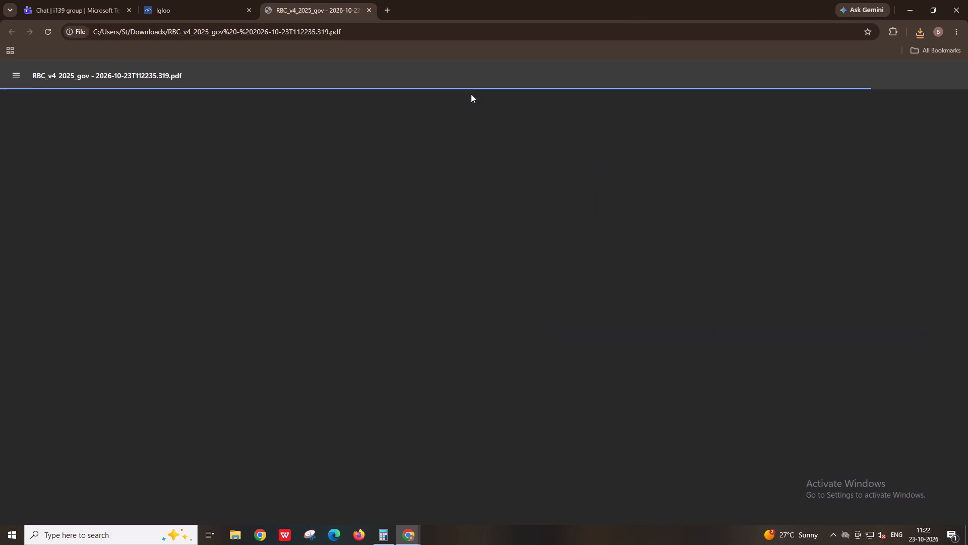
pyautogui.doubleClick(379, 80)
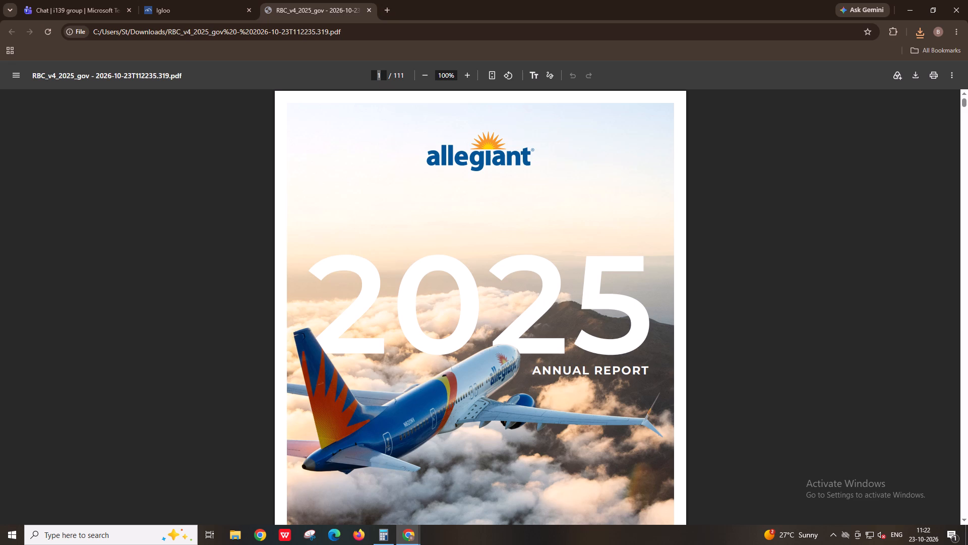
pyautogui.write('111')
pyautogui.press('Return')
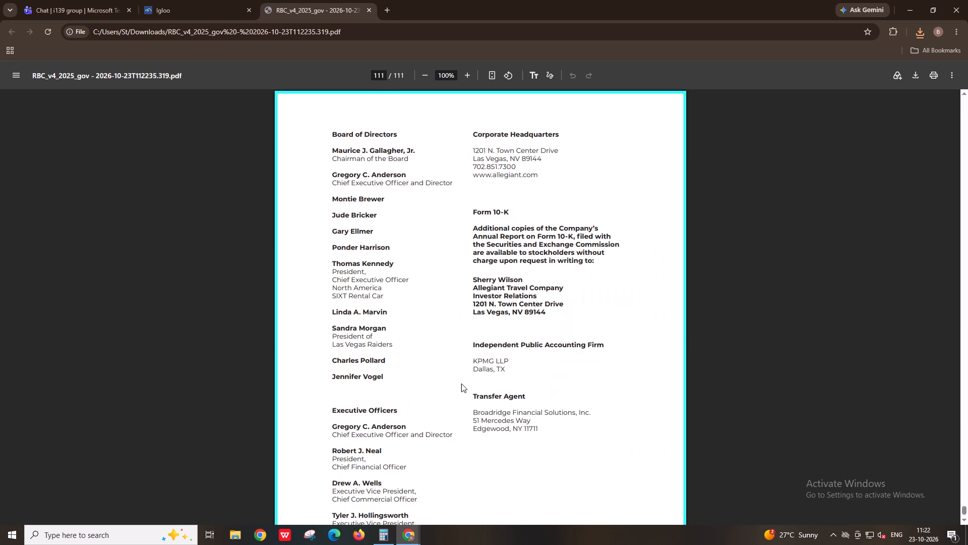
pyautogui.scroll(1, 461, 384)
pyautogui.scroll(-5, 365, 375)
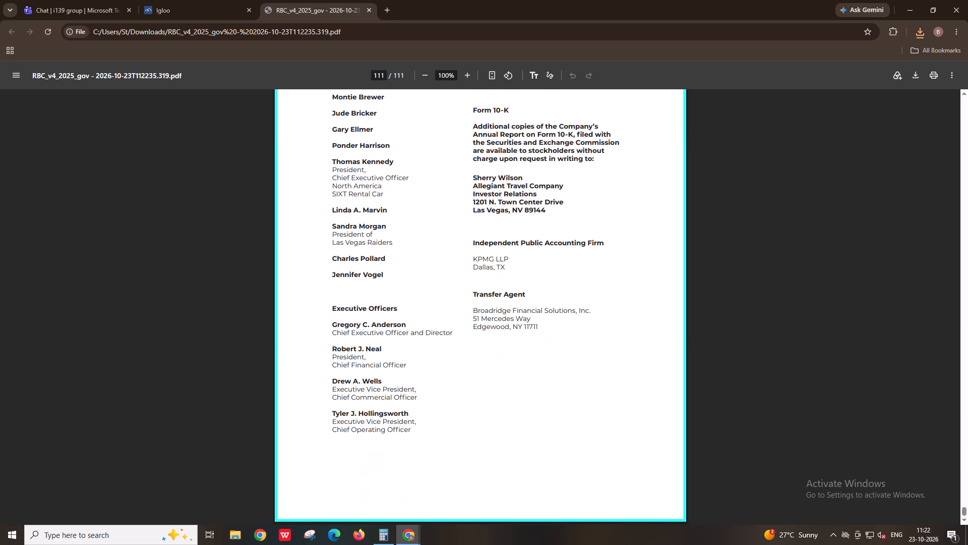
pyautogui.scroll(1, 365, 375)
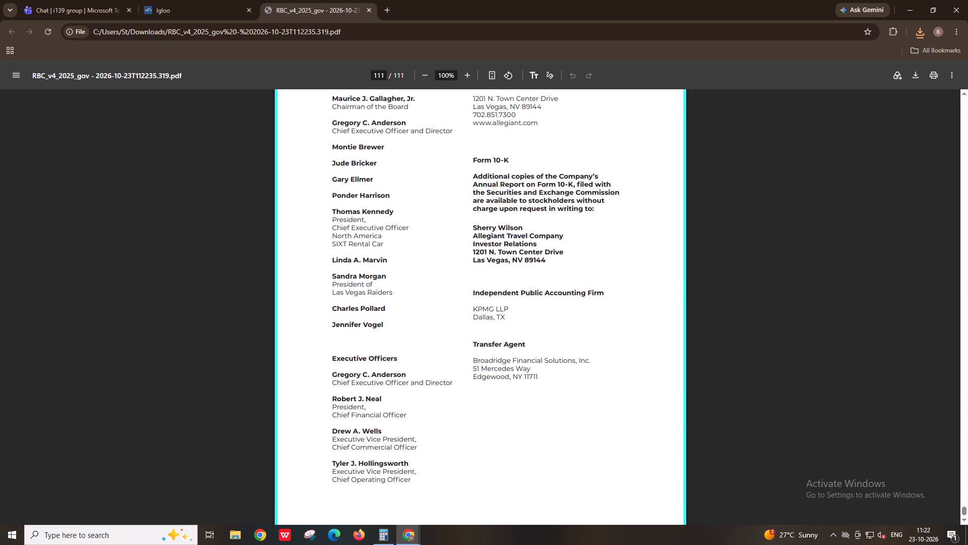
pyautogui.keyDown('ctrl'); pyautogui.scroll(1, 365, 375); pyautogui.keyUp('ctrl')
pyautogui.scroll(1, 365, 375)
pyautogui.scroll(1, 374, 155)
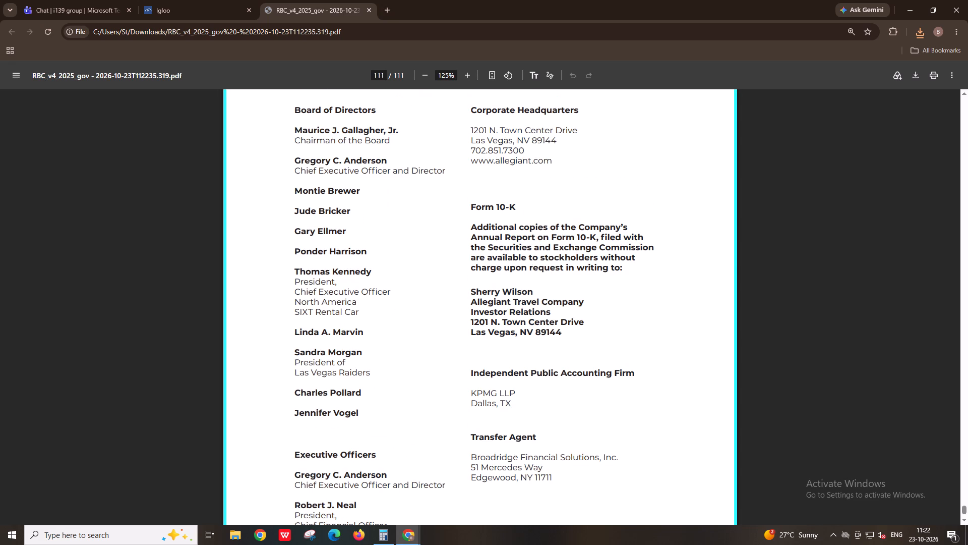
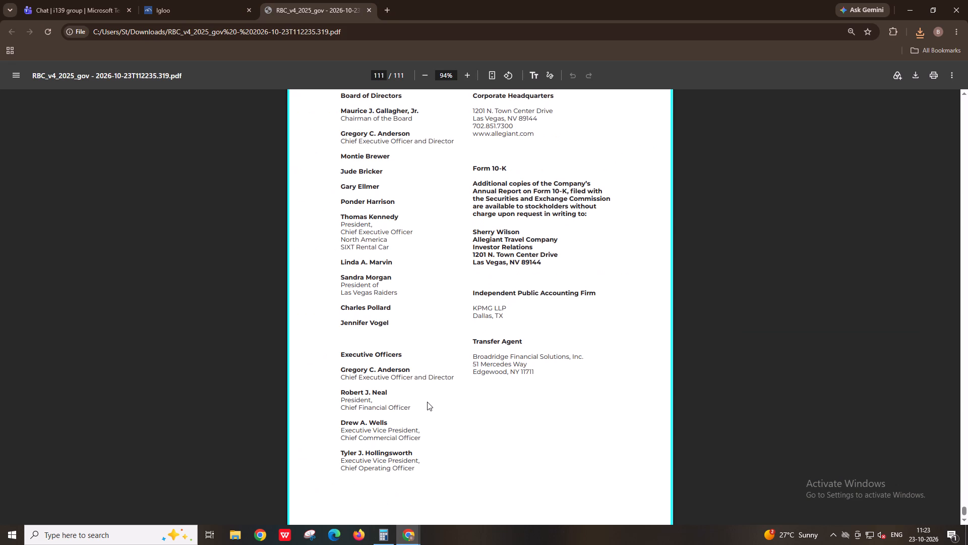
# Review the Board of Directors and Executive Officers lists on page 111 of Allegiant's annual report.
pyautogui.scroll(-1, 427, 402)
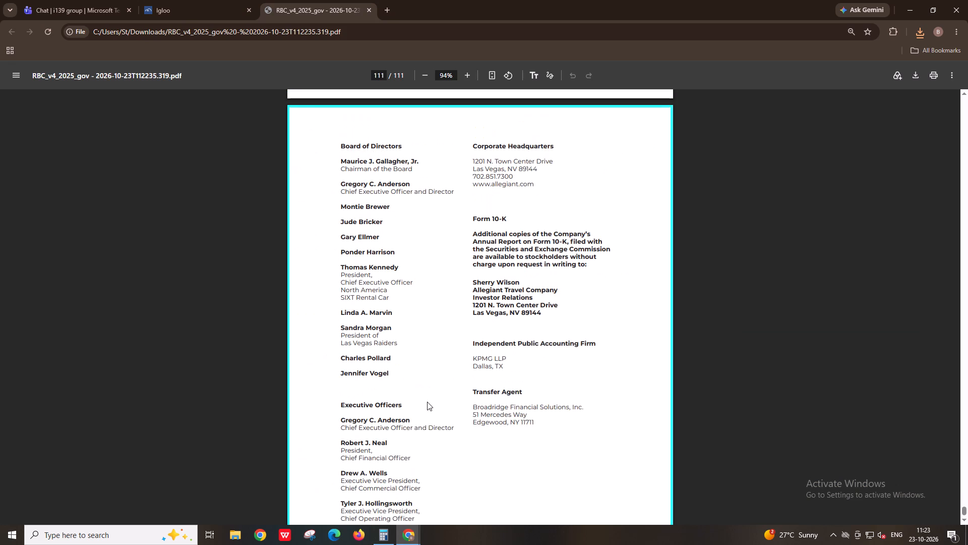